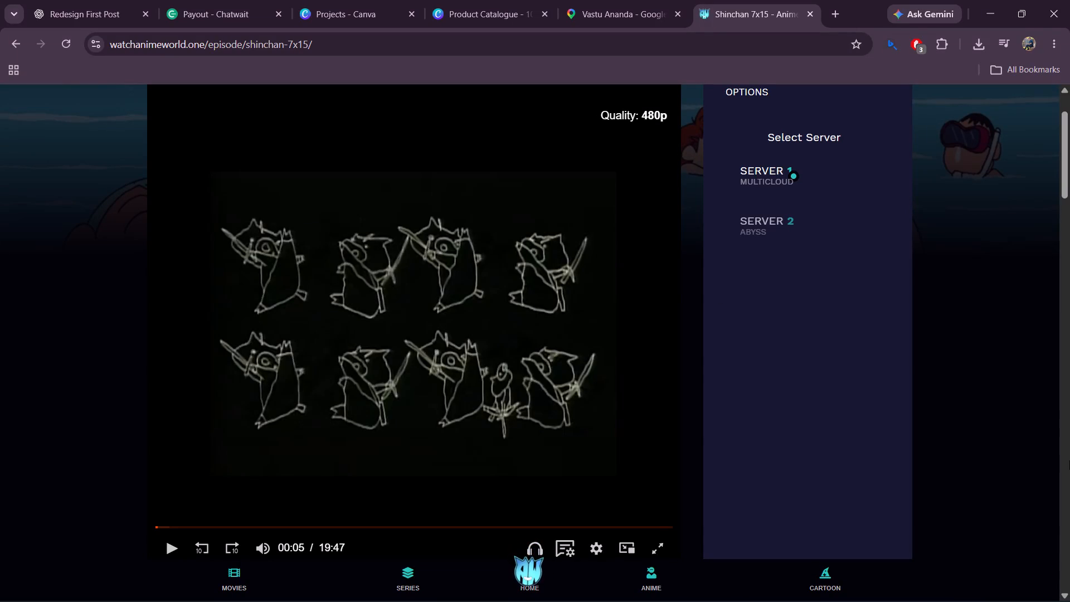
Close the Shinchan video and Google Maps browser tabs to return to the Product Catalogue design.
left_click(814, 19)
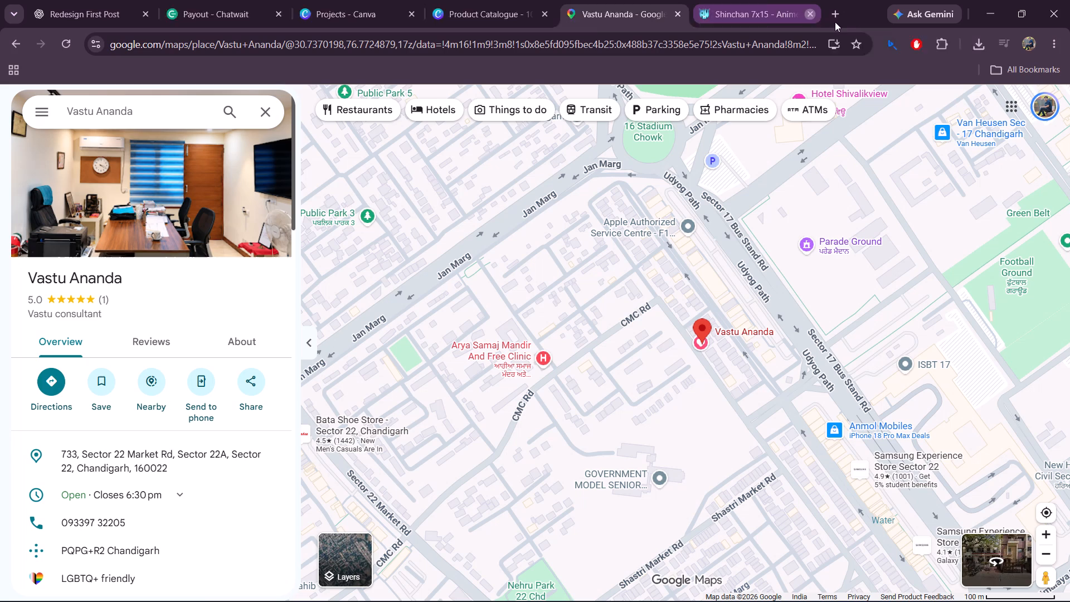
left_click(273, 108)
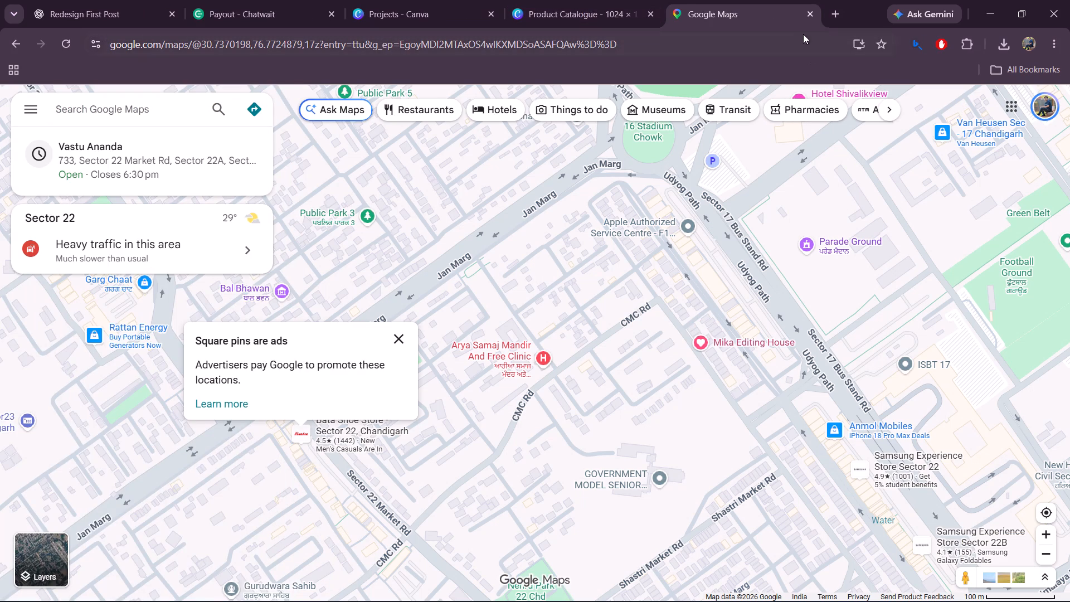
left_click(809, 11)
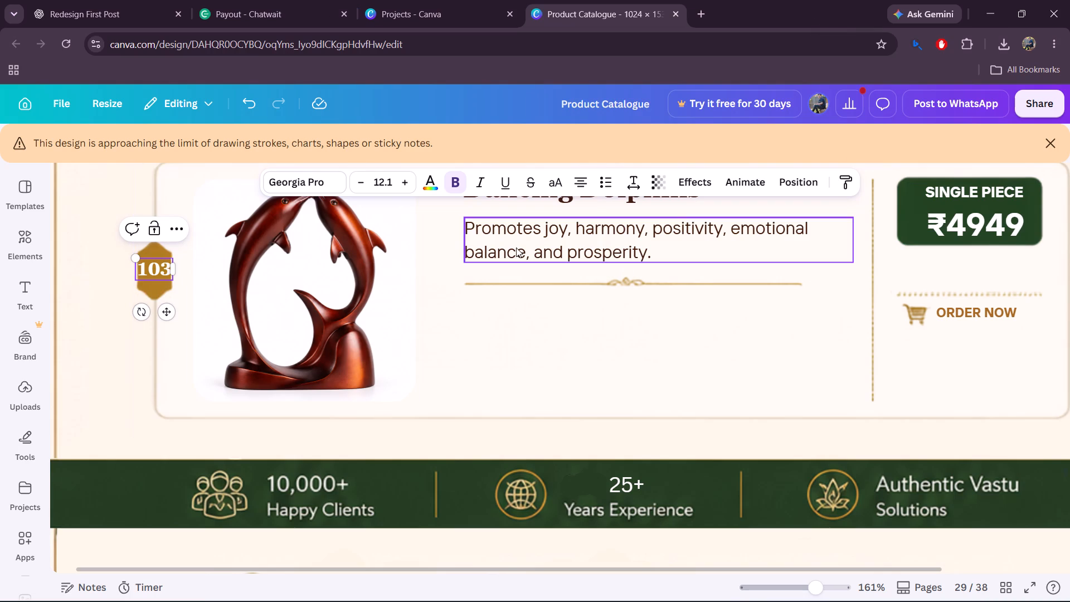
Change the Banyan Tree item's number badge on page 30 to 104.
scroll(425, 308, "up", 2)
scroll(405, 322, "down", 8)
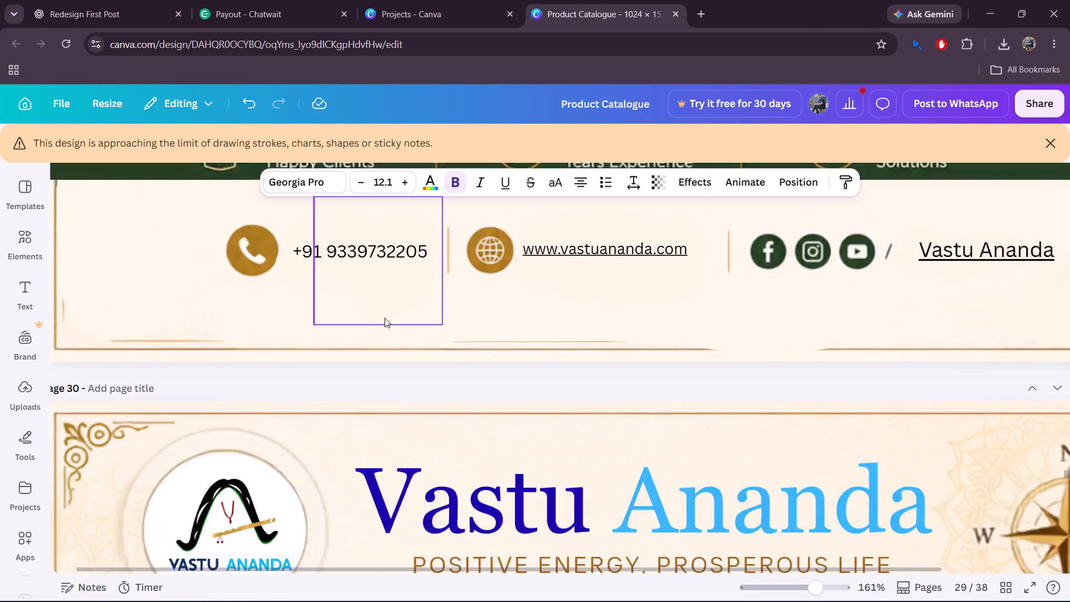
scroll(385, 318, "down", 2)
double_click(171, 355)
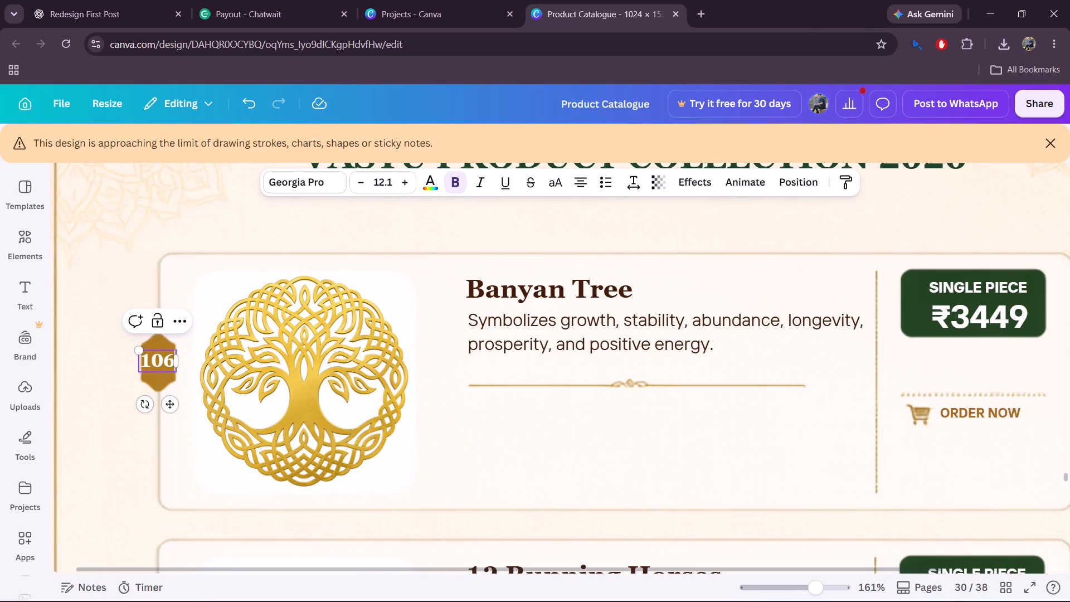
key("BackSpace")
key("4")
Change the 12 Running Horses item's number badge on page 30 to 105.
scroll(171, 358, "down", 2)
double_click(173, 467)
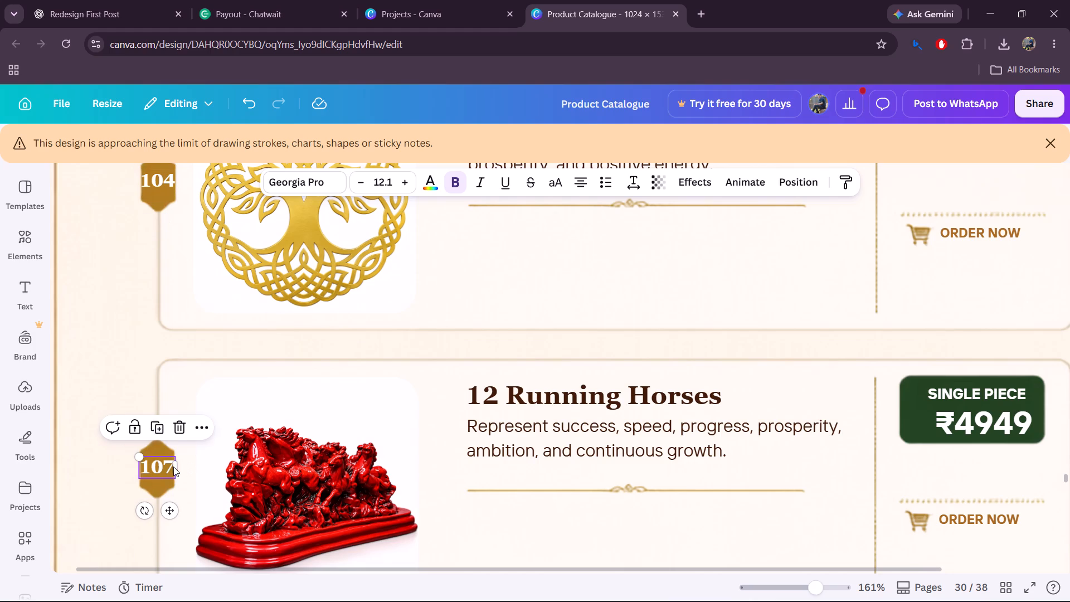
key("BackSpace")
key("5")
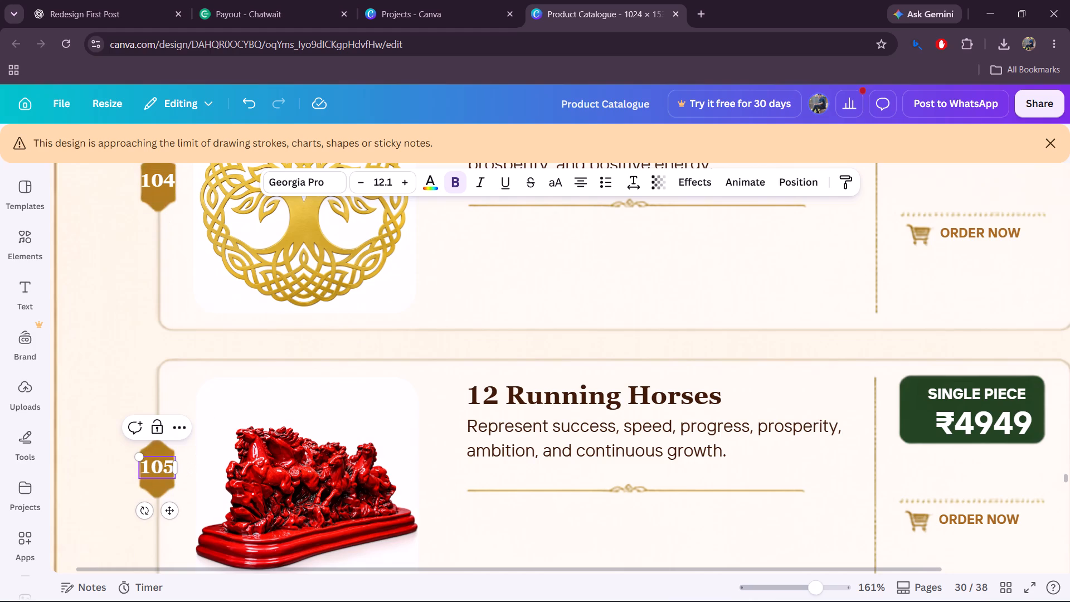
Change the Love Birds/White Pigeons item's number badge on page 30 to 106.
scroll(173, 467, "down", 3)
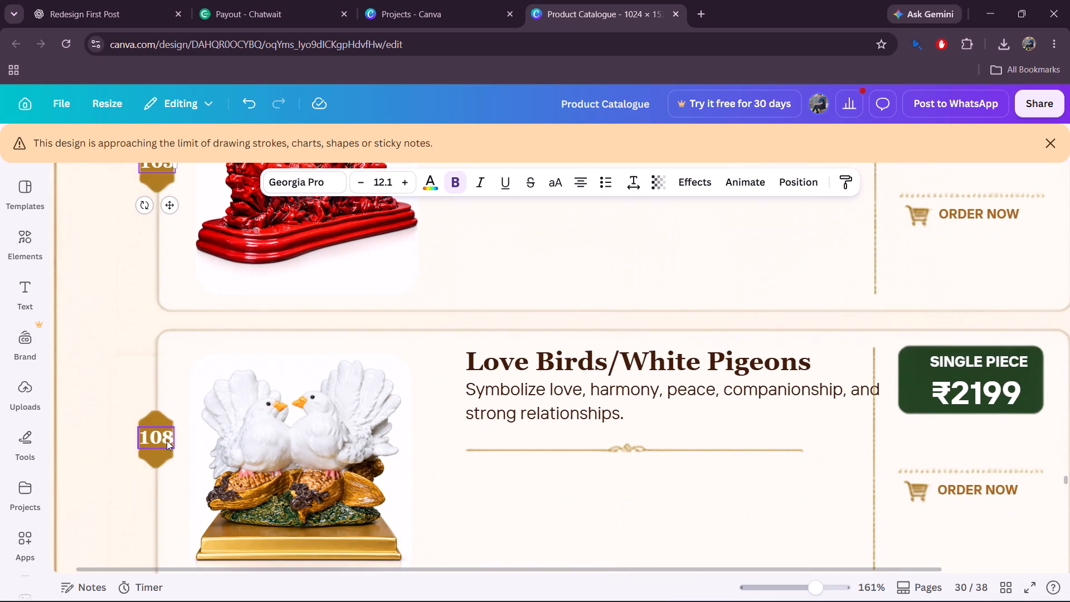
double_click(167, 440)
key("Right")
key("BackSpace")
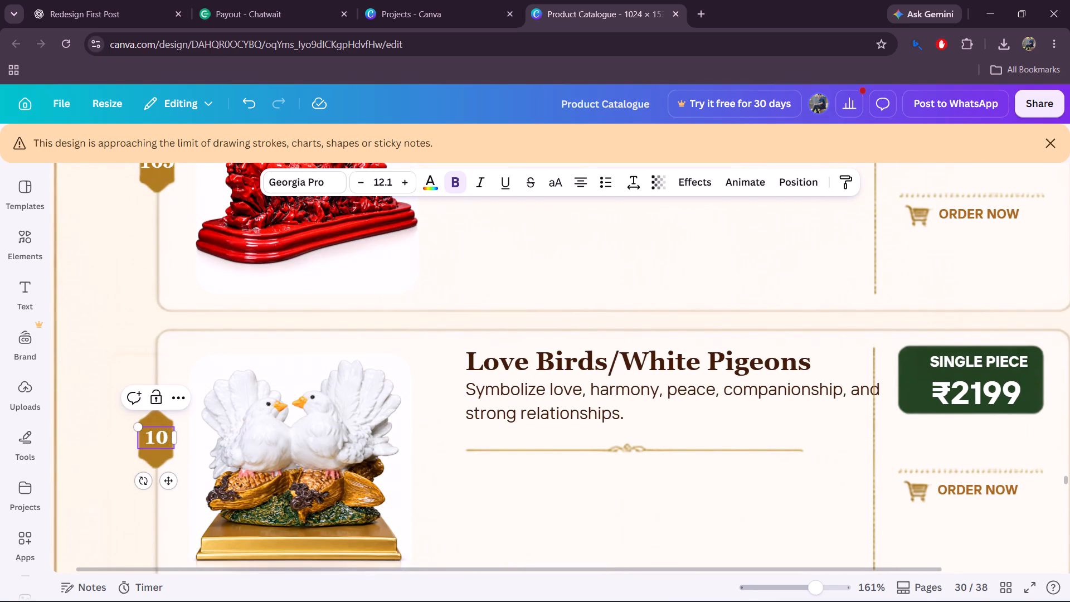
key("6")
Change the Clear Crystal bracelet's number badge on page 31 to 107.
scroll(167, 440, "down", 4)
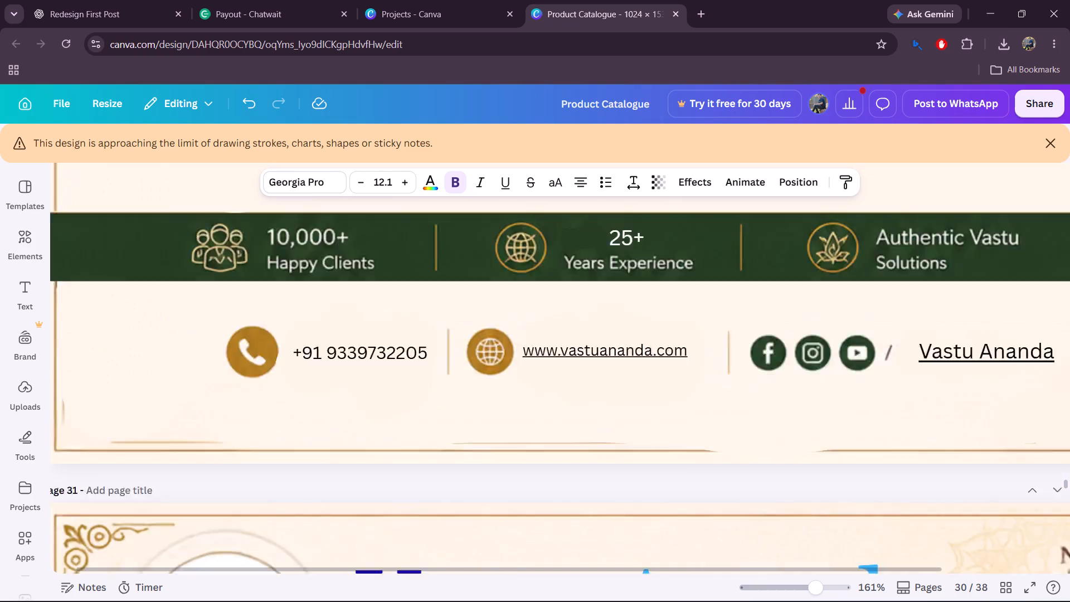
scroll(167, 440, "down", 3)
double_click(169, 337)
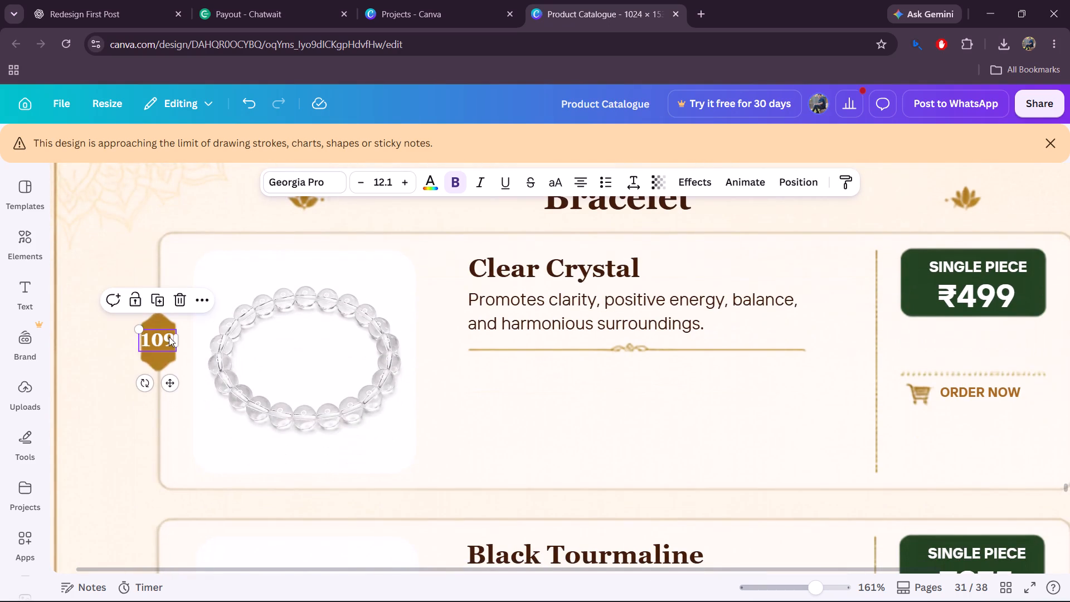
key("Right")
key("BackSpace")
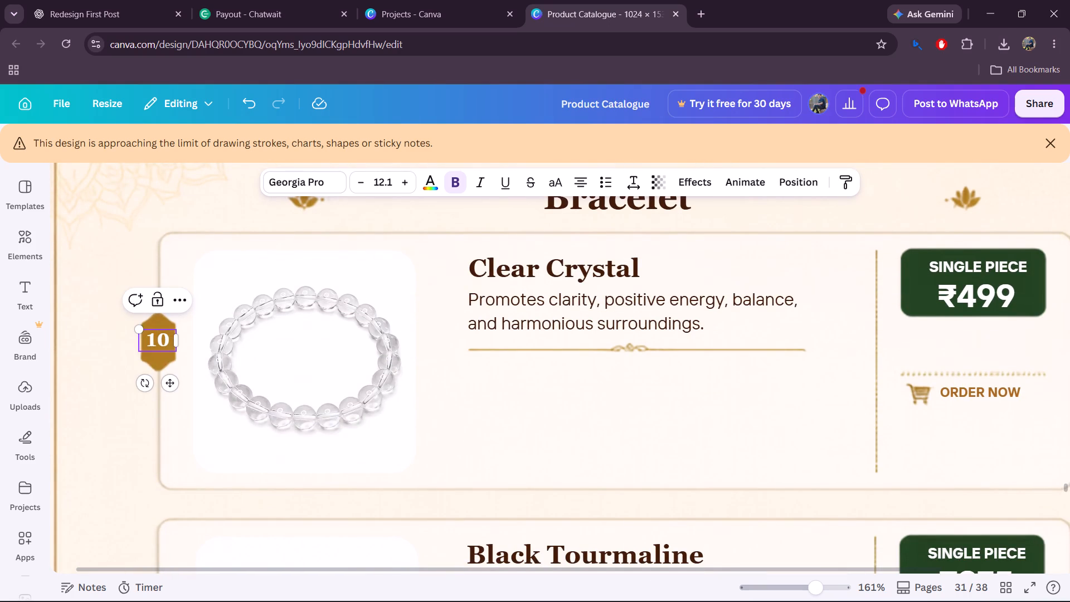
key("7")
Change the Black Tourmaline bracelet's number badge on page 31 to 108.
scroll(169, 337, "down", 3)
double_click(162, 364)
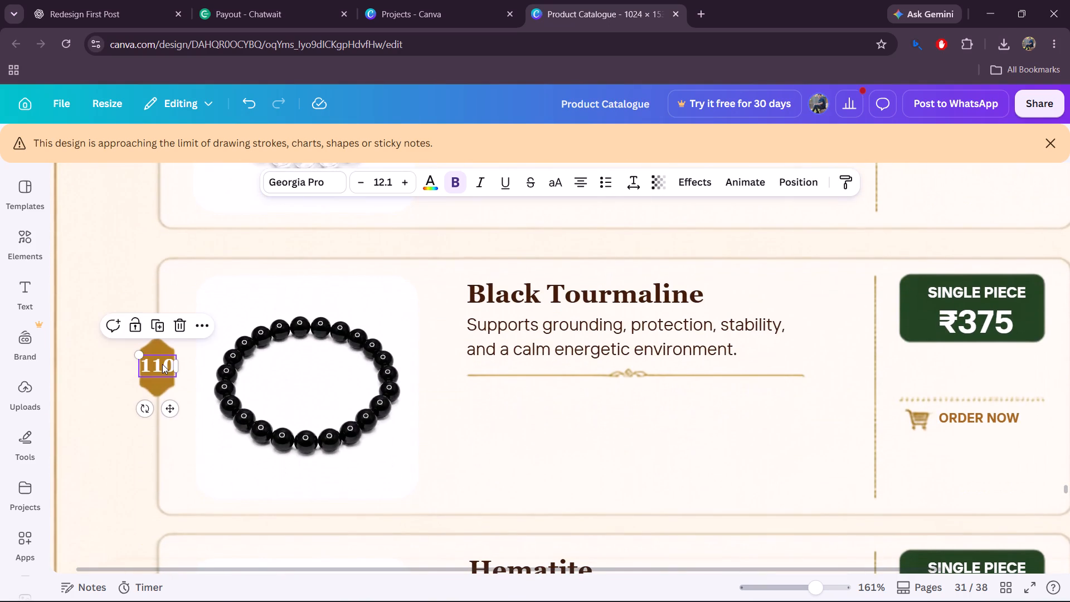
double_click(162, 364)
left_click(162, 364)
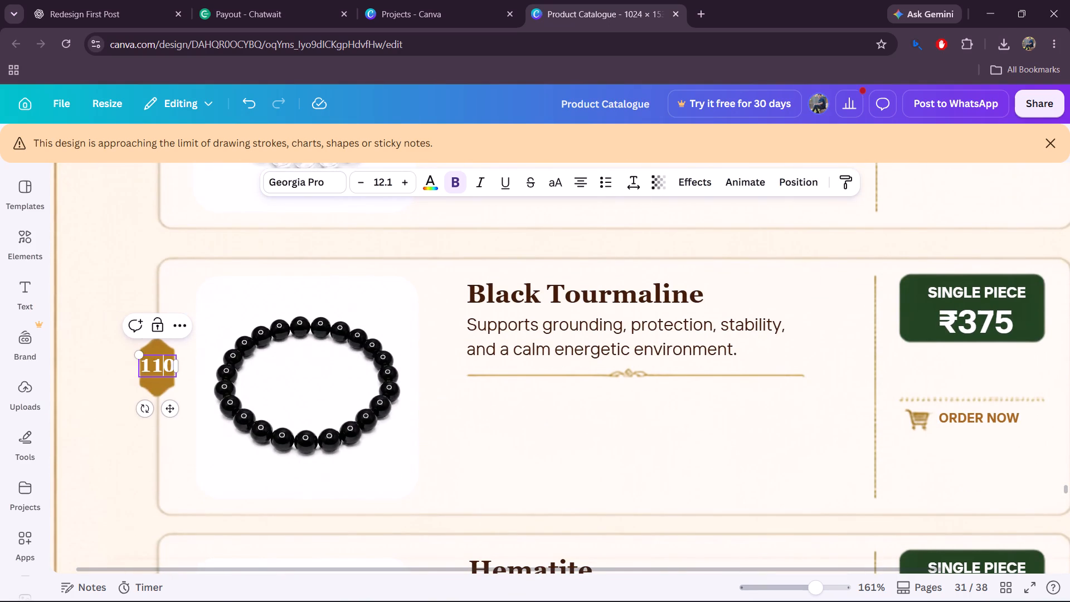
left_click(167, 361)
key("Right")
key("bracketright")
key("BackSpace")
key("BackSpace")
key("BackSpace")
type("08")
Change the Hematite bracelet's number badge on page 31 to 109.
scroll(167, 361, "up", 2)
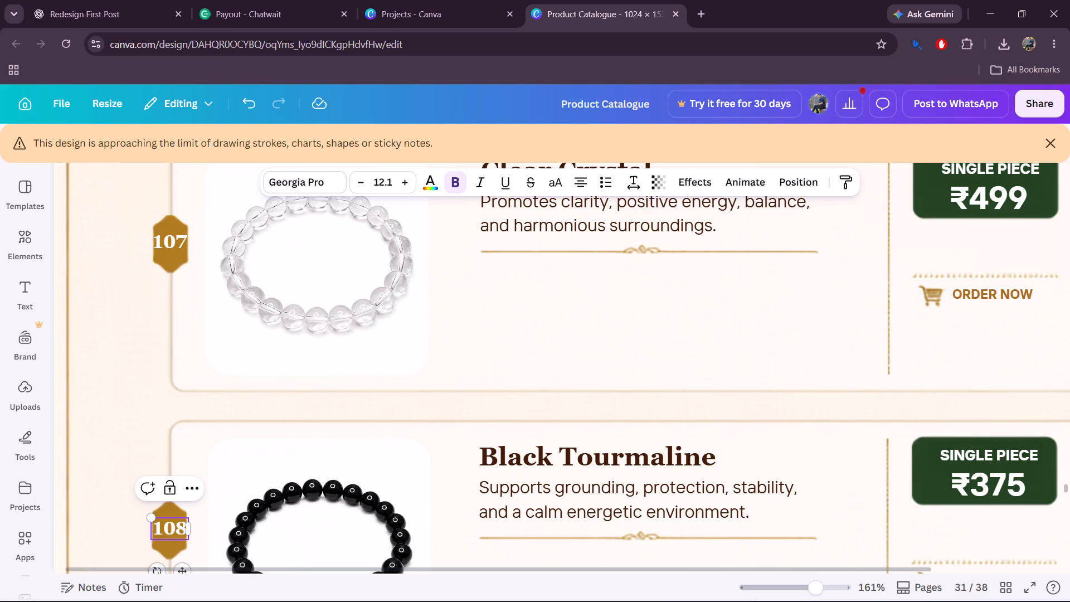
scroll(167, 361, "down", 4)
scroll(272, 423, "down", 2)
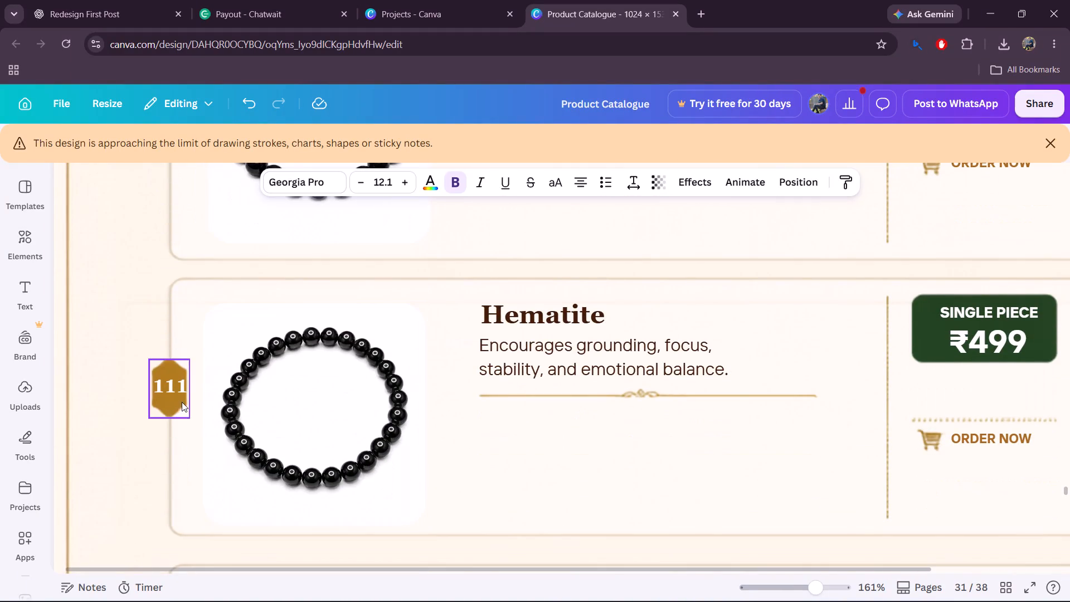
double_click(179, 402)
left_click(407, 299)
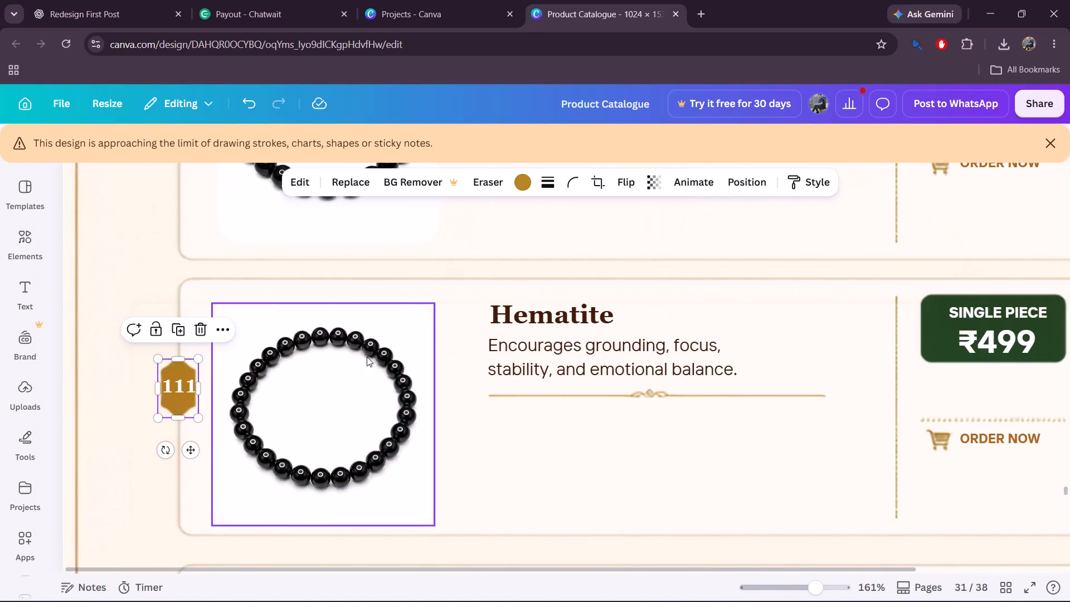
double_click(170, 383)
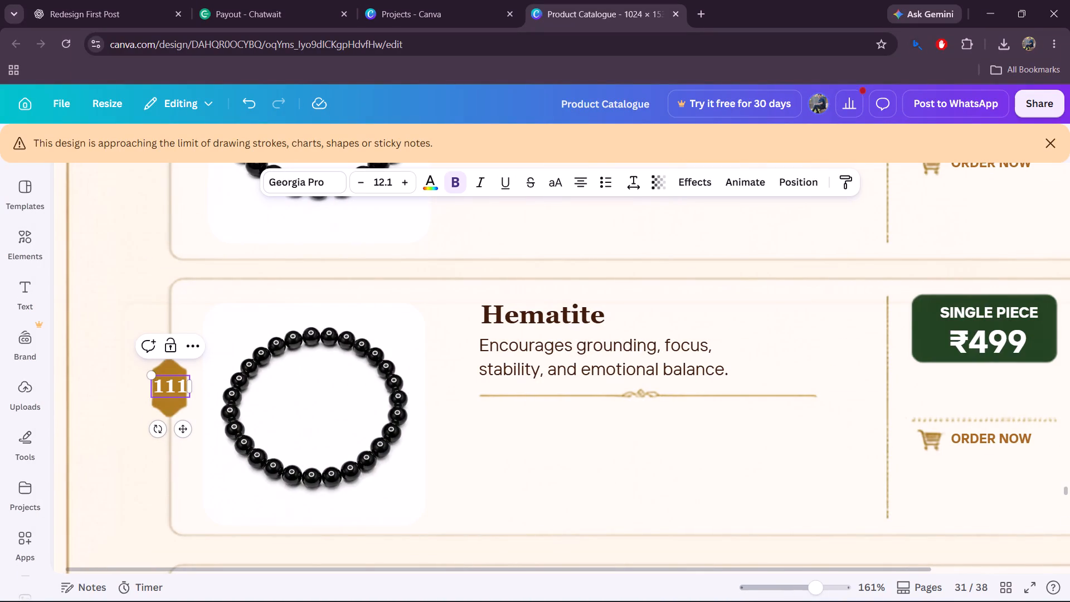
left_click(183, 383)
scroll(183, 383, "up", 1)
key("BackSpace")
key("BackSpace")
type("09")
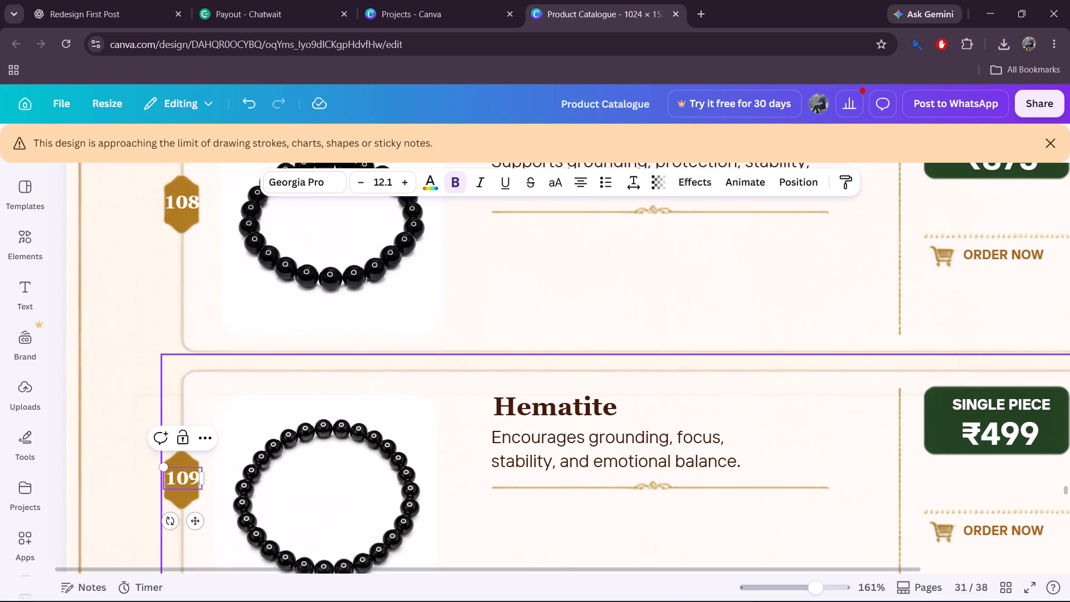
Change the Citrine-Rudraksha bracelet's number badge on page 31 to 110.
scroll(190, 387, "down", 5)
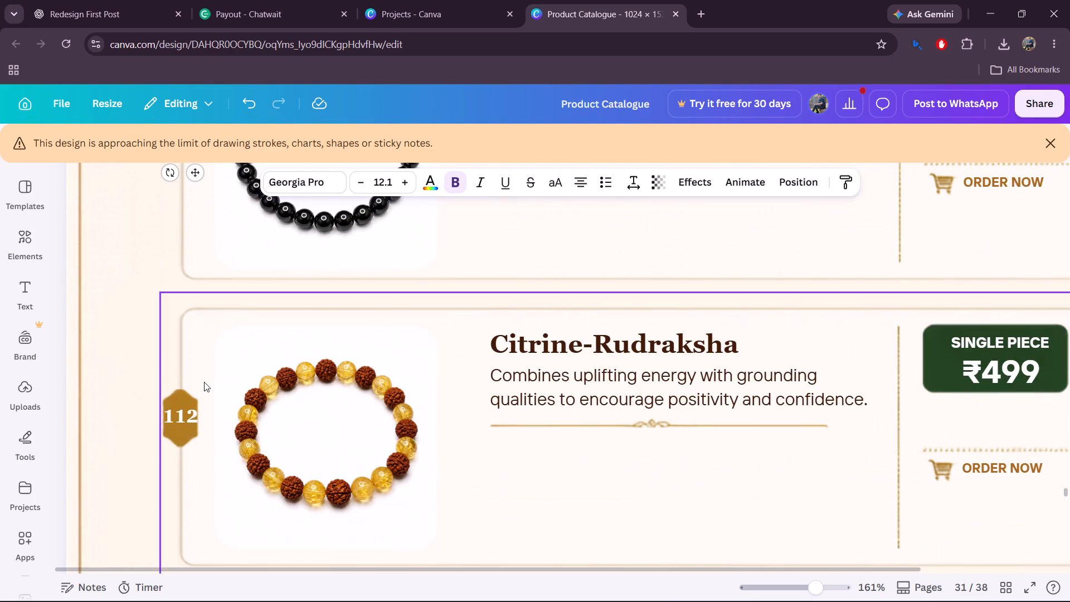
left_click(197, 419)
left_click(197, 419)
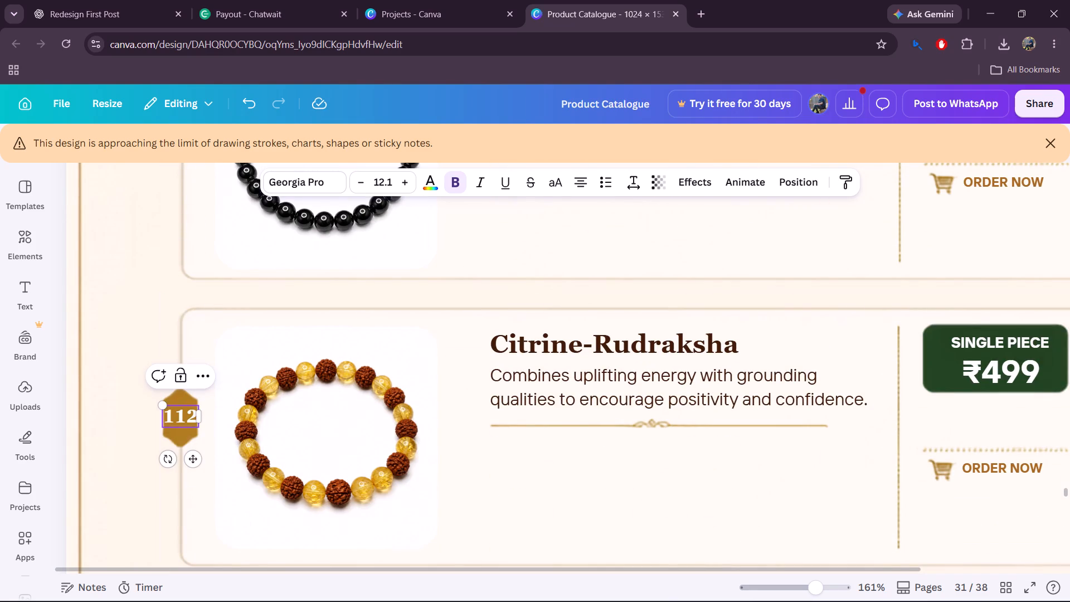
key("BackSpace")
key("0")
Change the Phrenite bracelet's number badge on page 32 to 111.
scroll(197, 419, "down", 2)
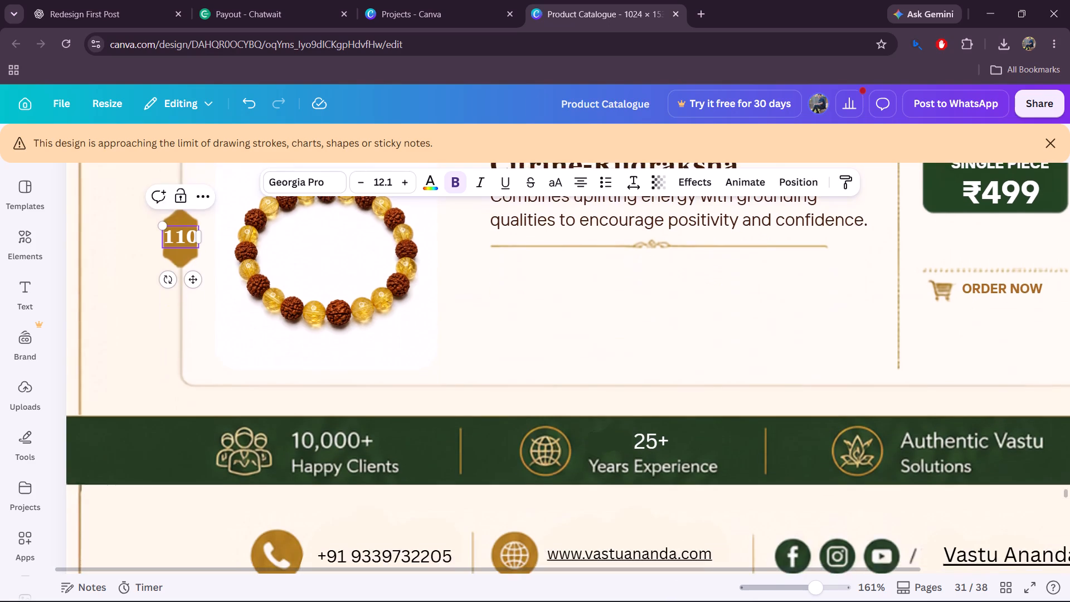
scroll(197, 419, "down", 1)
scroll(197, 419, "up", 1)
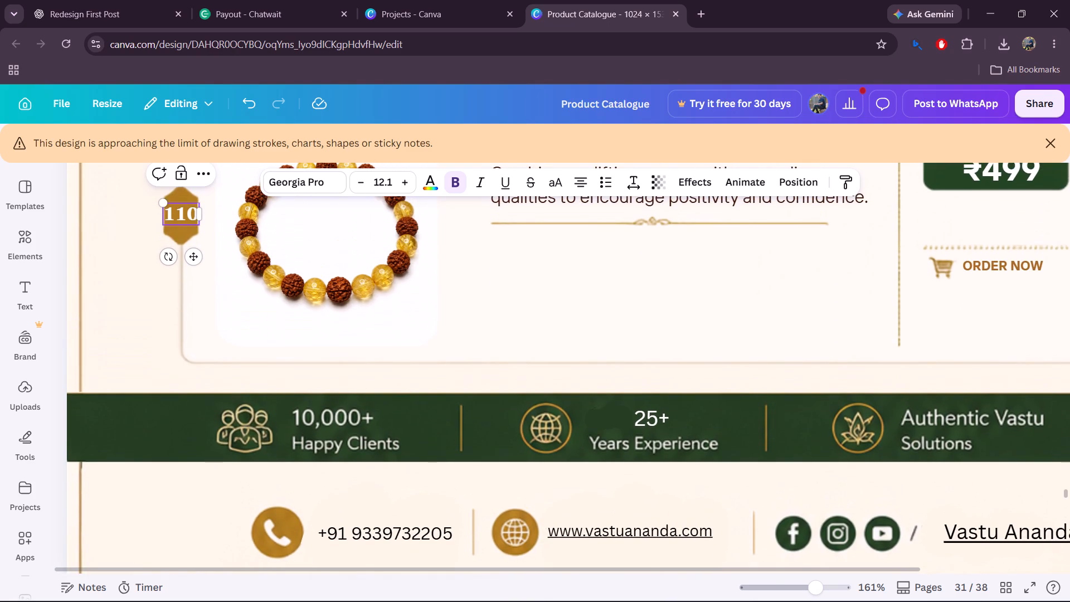
scroll(197, 419, "down", 5)
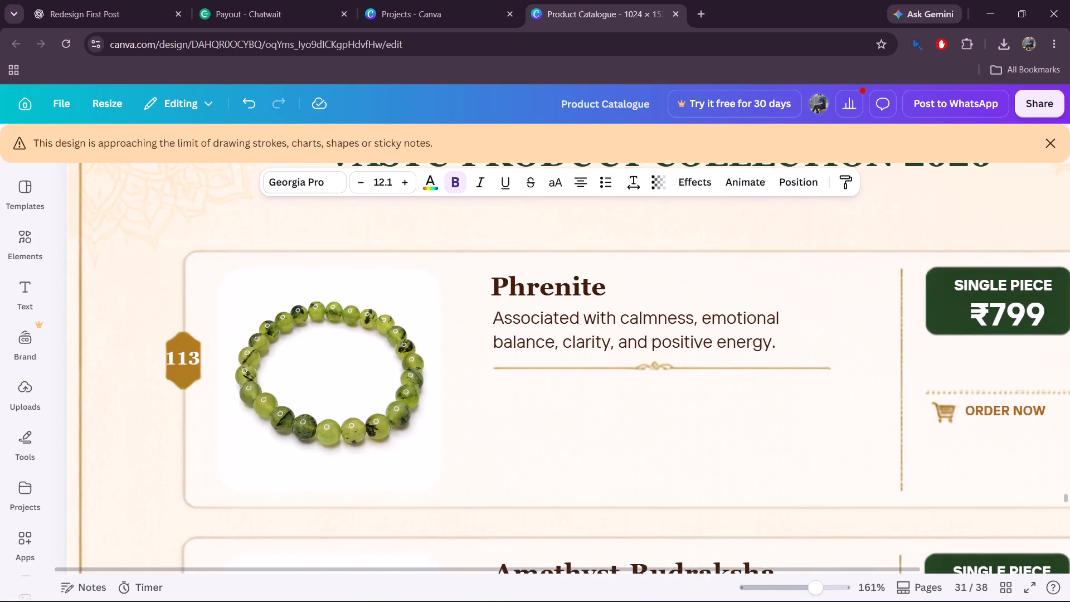
double_click(194, 366)
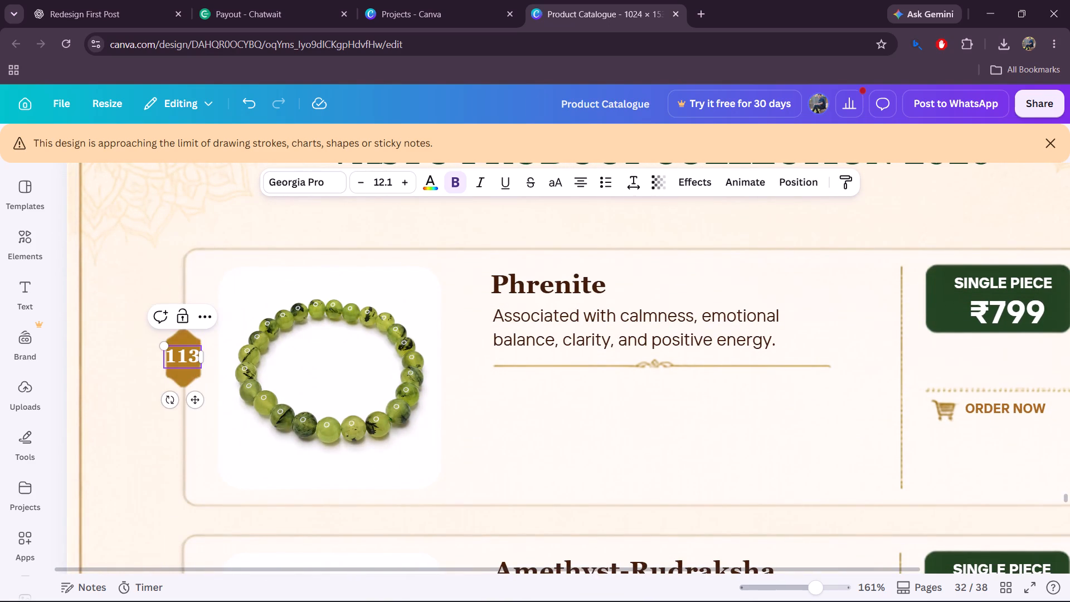
key("BackSpace")
key("1")
Change the Amethyst-Rudraksha bracelet's number badge on page 32 to 112.
scroll(197, 363, "down", 4)
double_click(201, 334)
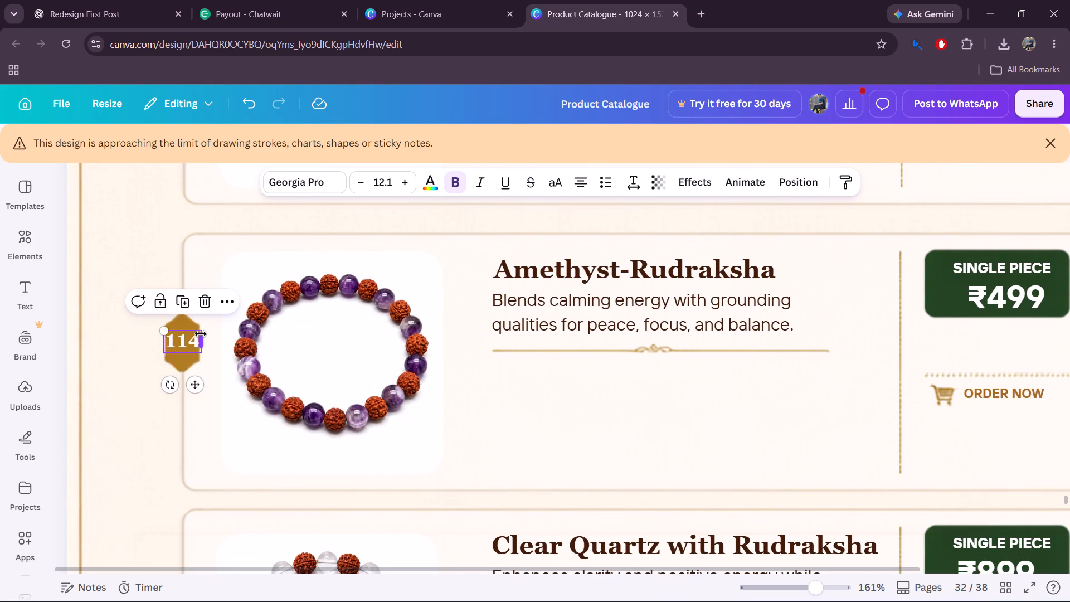
double_click(196, 335)
left_click(196, 335)
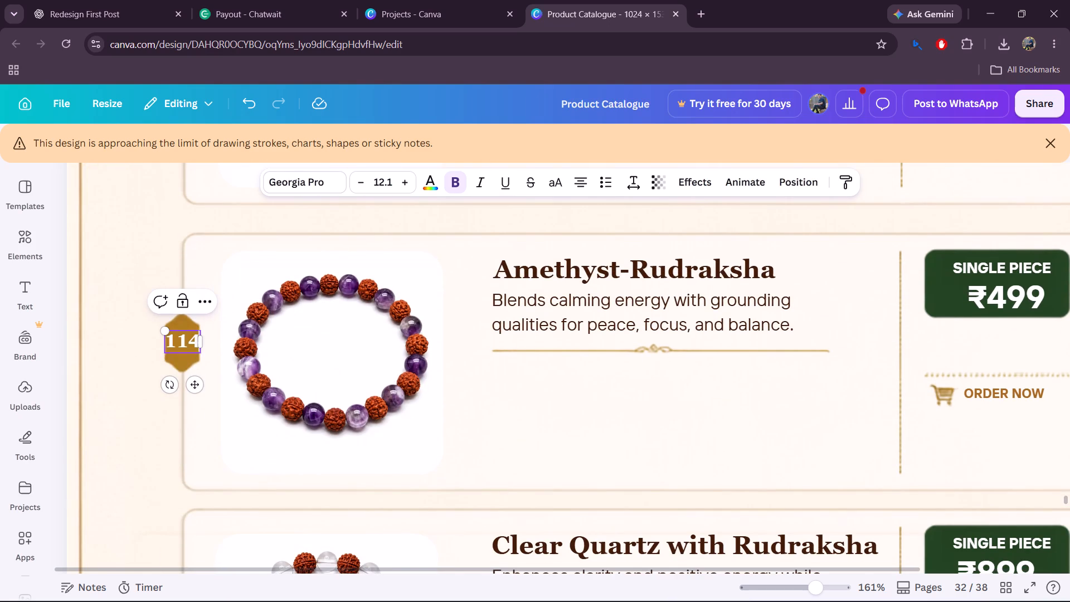
key("BackSpace")
key("2")
Change the Clear Quartz with Rudraksha bracelet's number badge on page 32 to 113.
scroll(196, 335, "down", 2)
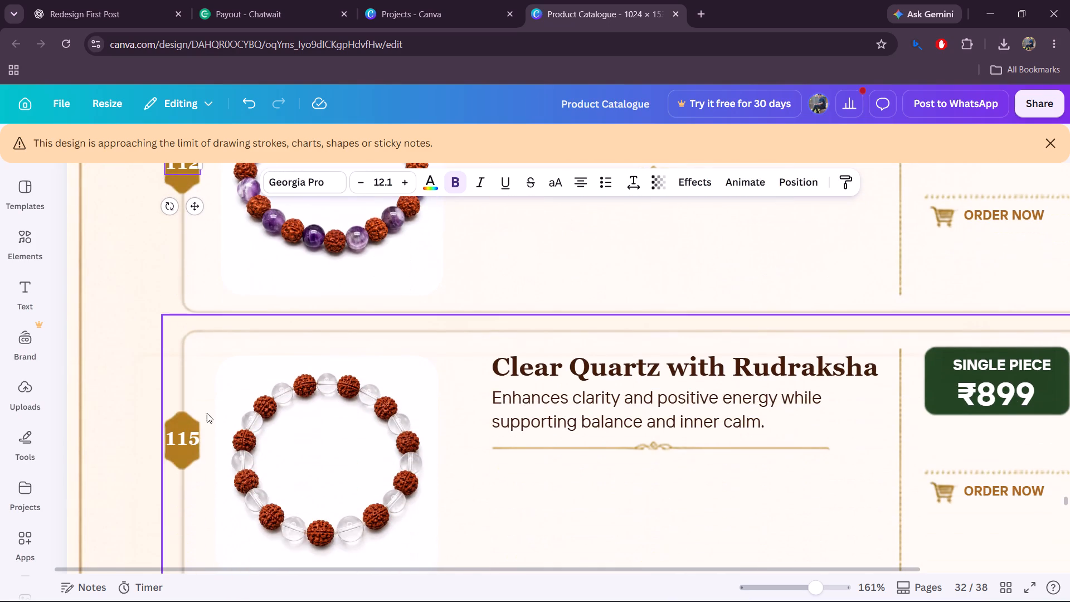
double_click(192, 437)
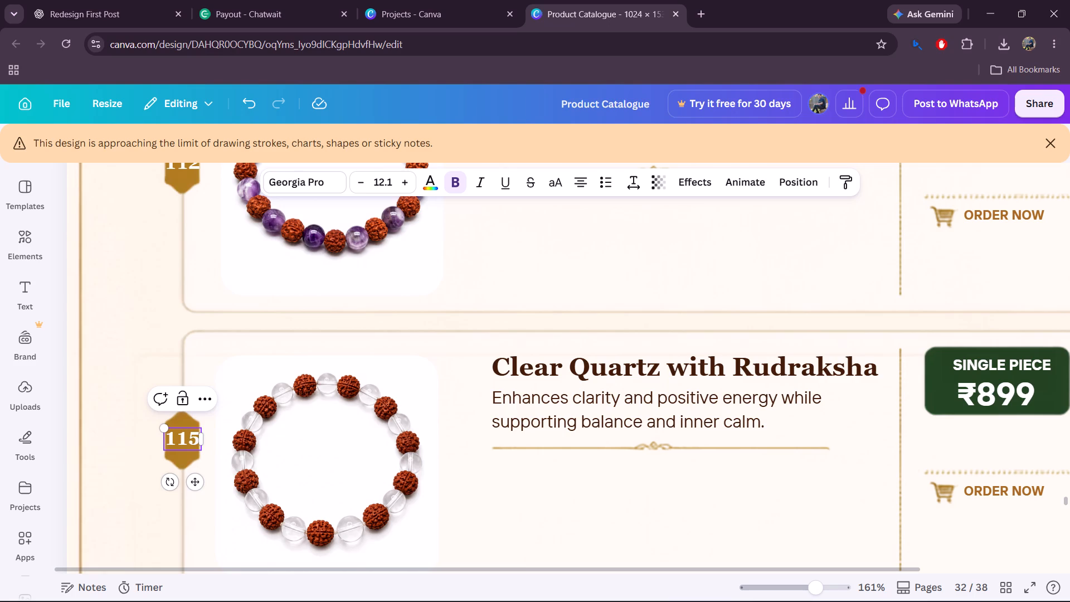
key("Right")
key("BackSpace")
key("3")
Change the Om Mani Padme Hum bracelet's number badge on page 32 to 114.
scroll(192, 437, "down", 2)
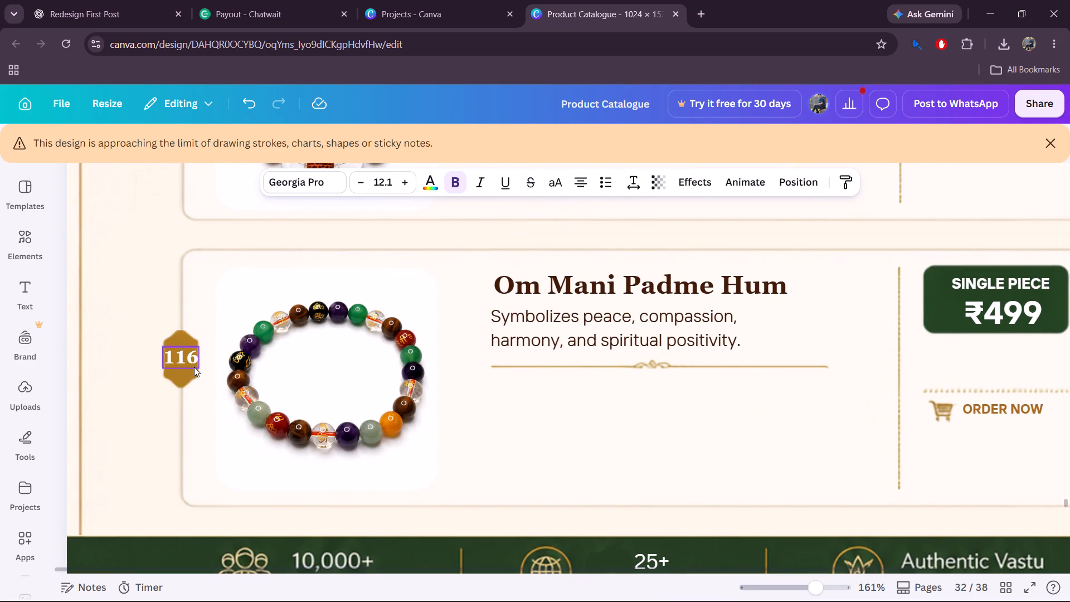
double_click(194, 367)
key("BackSpace")
key("4")
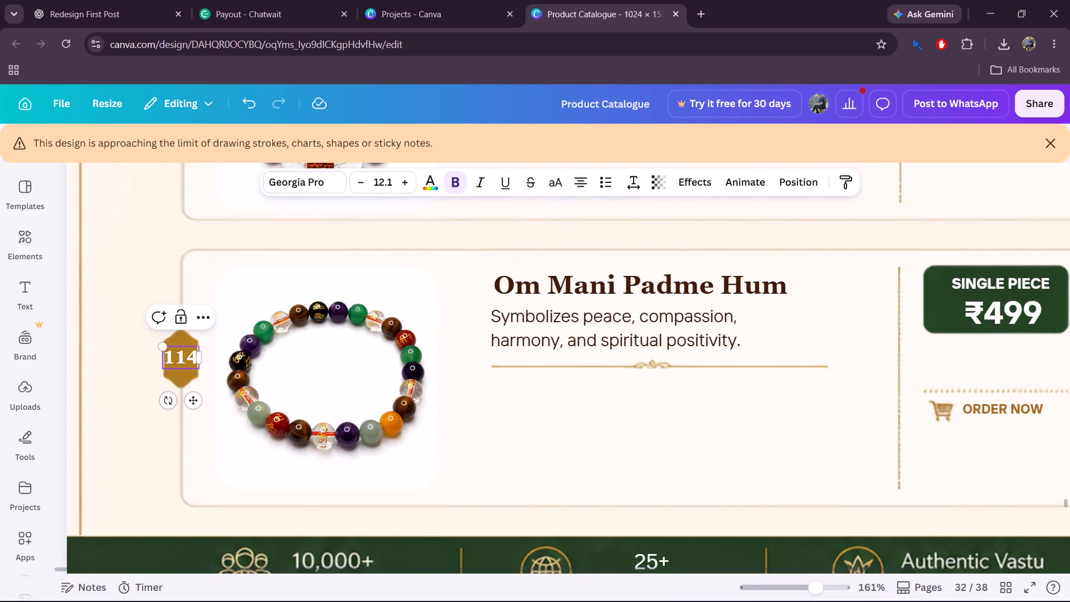
Change the Amzonite-Rudraksh bracelet's number badge on page 33 to 115.
scroll(194, 367, "down", 5)
scroll(197, 473, "down", 2)
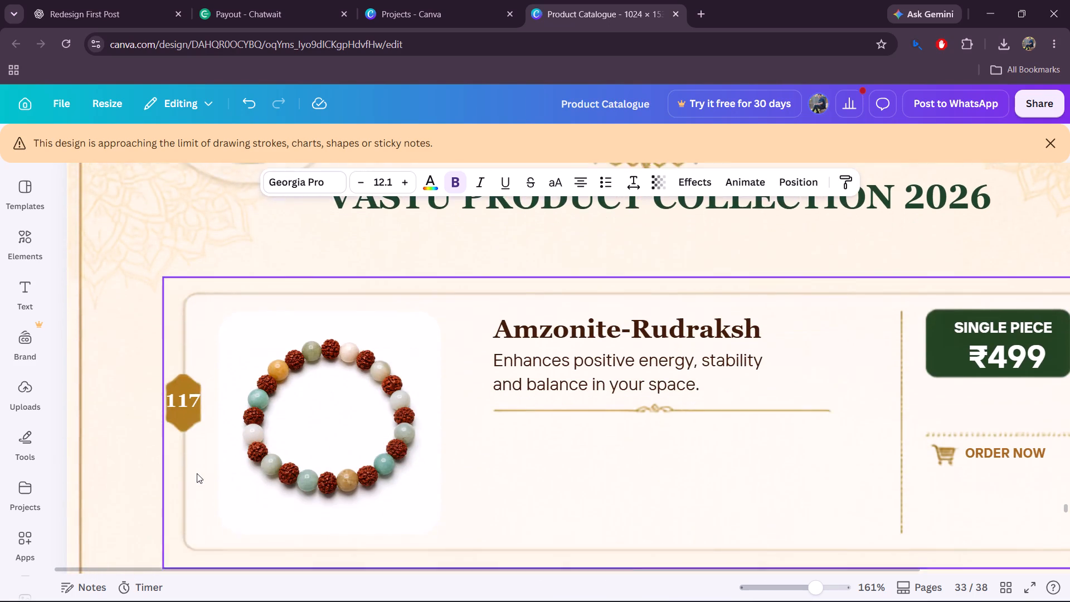
double_click(199, 383)
key("BackSpace")
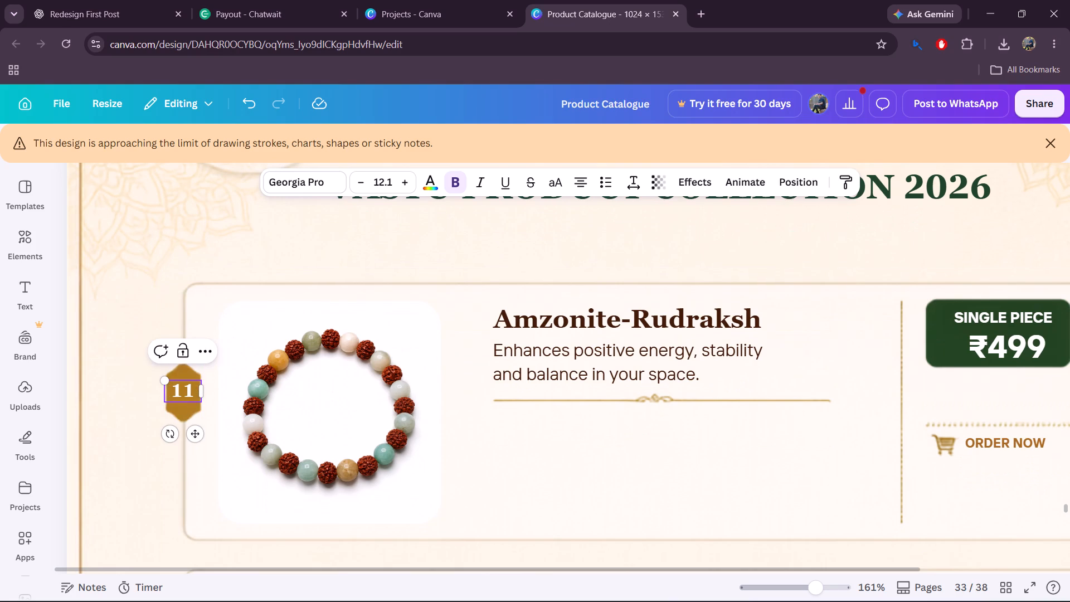
key("5")
Change the 7-Chakra bracelet's number badge on page 33 to 116.
scroll(199, 383, "down", 3)
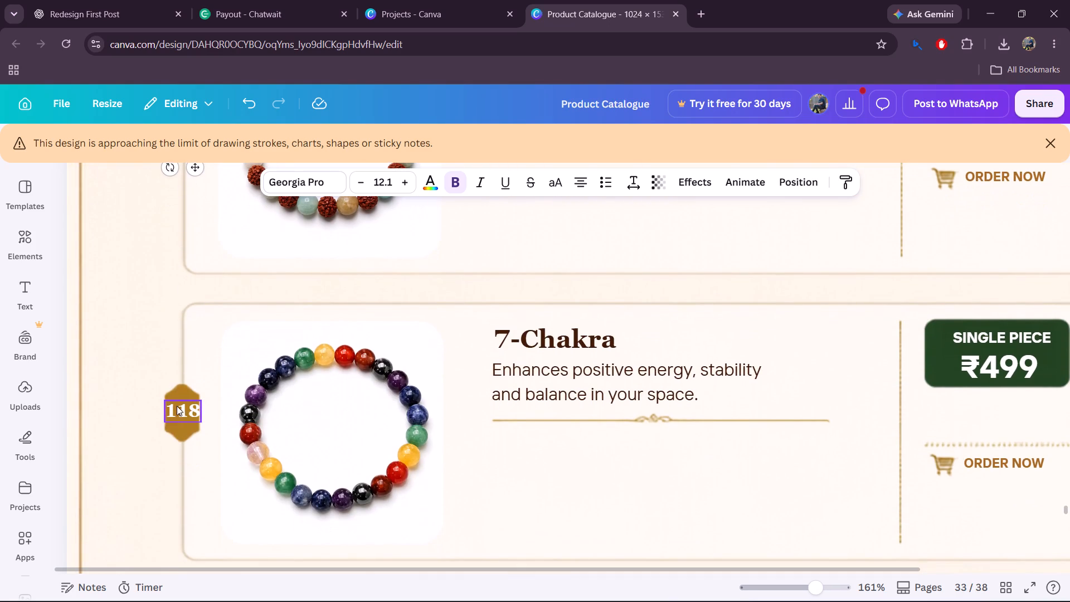
double_click(193, 407)
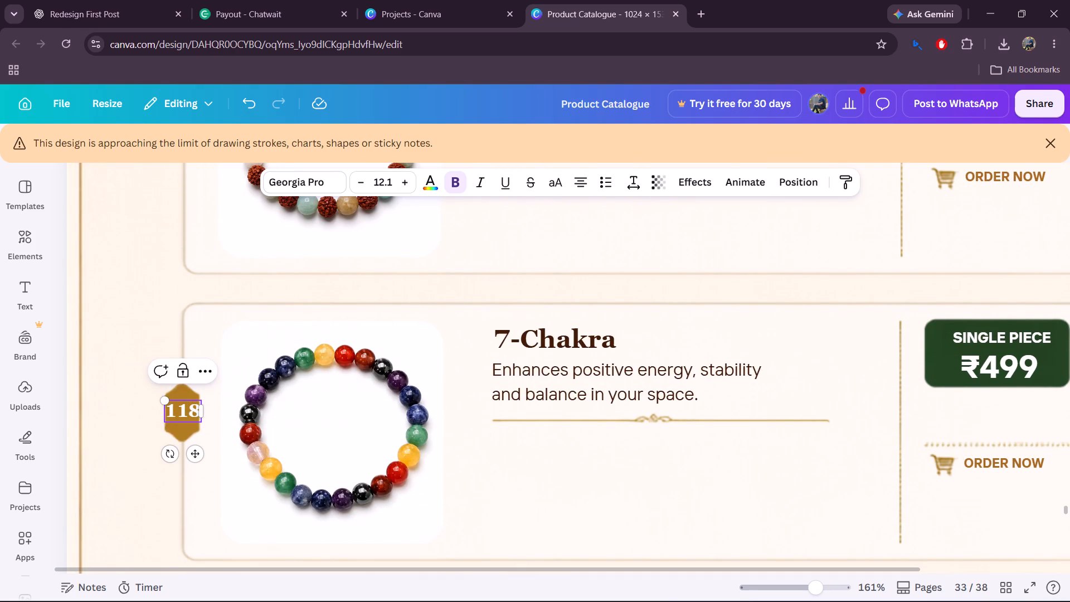
key("Right")
key("BackSpace")
key("6")
Change the Rudraksha-Karungali bracelet's number badge on page 33 to 117.
scroll(193, 407, "down", 4)
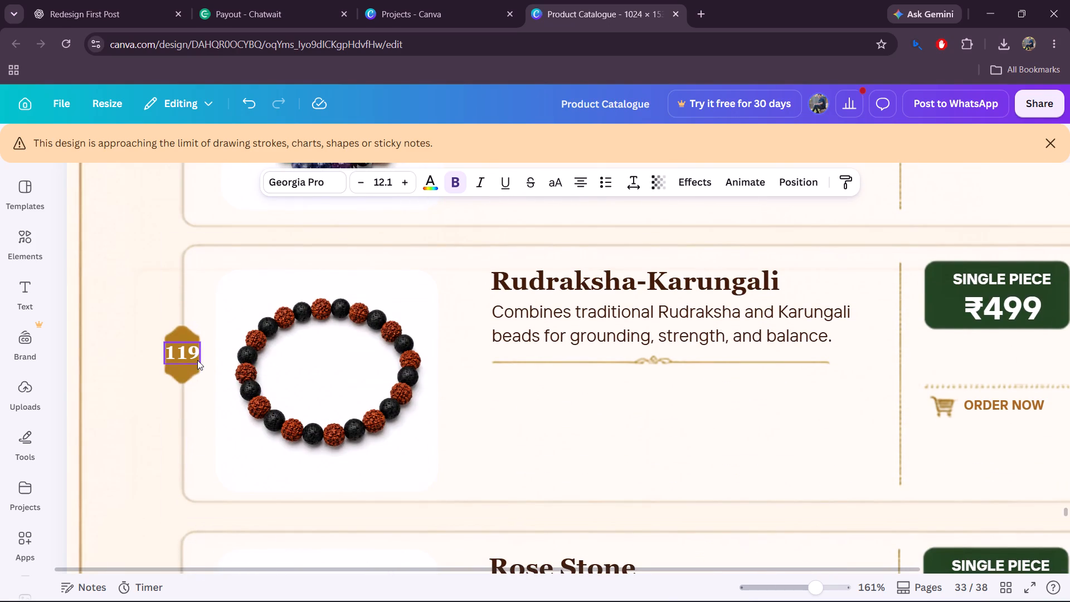
double_click(196, 351)
key("BackSpace")
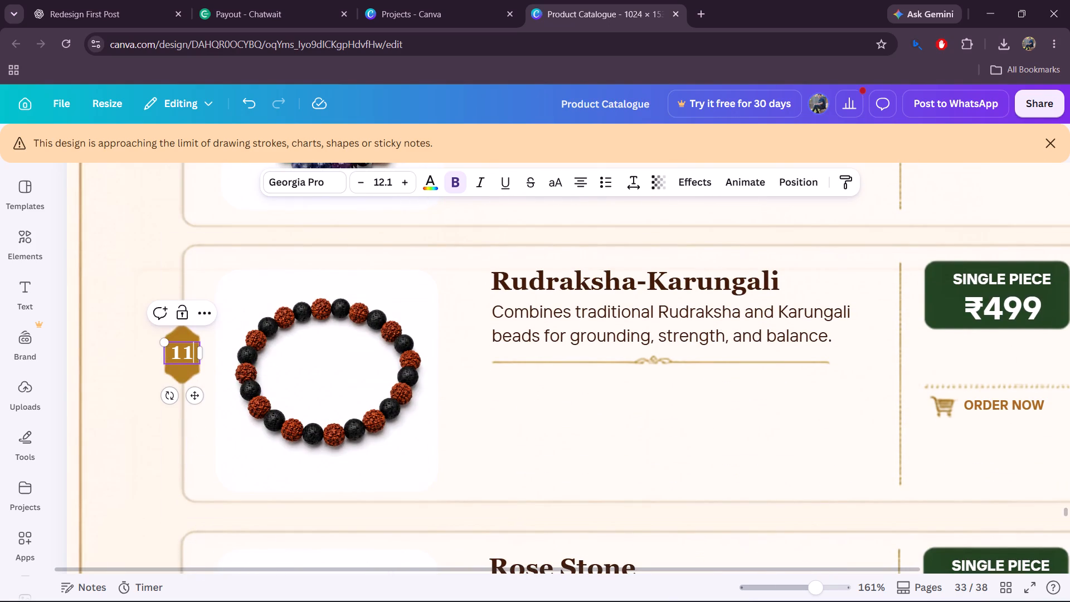
key("7")
Change the Rose Stone bracelet's number badge on page 33 to 118.
scroll(196, 351, "down", 4)
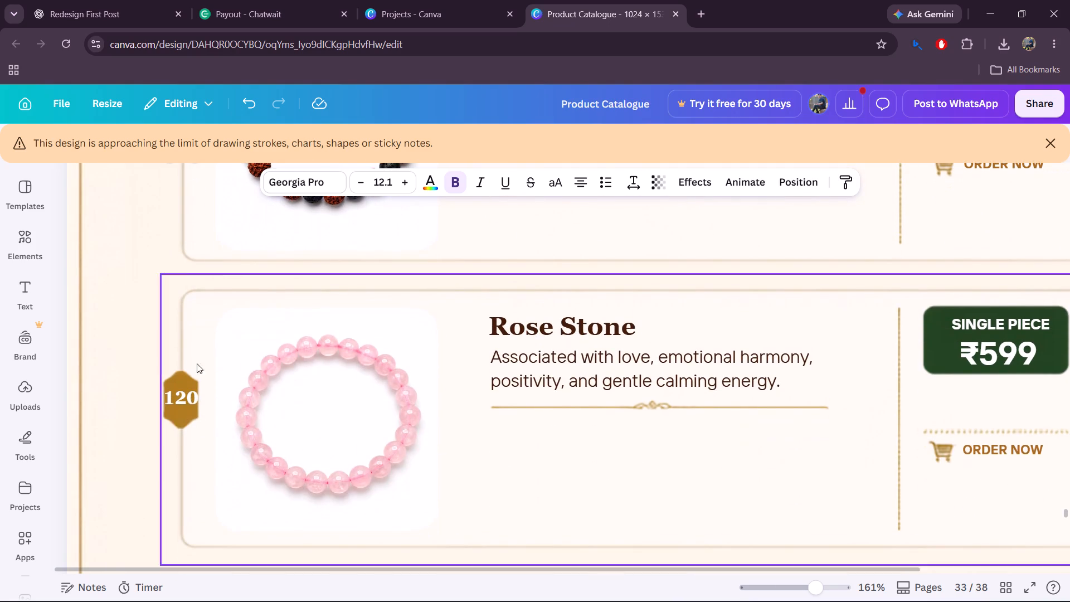
triple_click(189, 393)
left_click(189, 393)
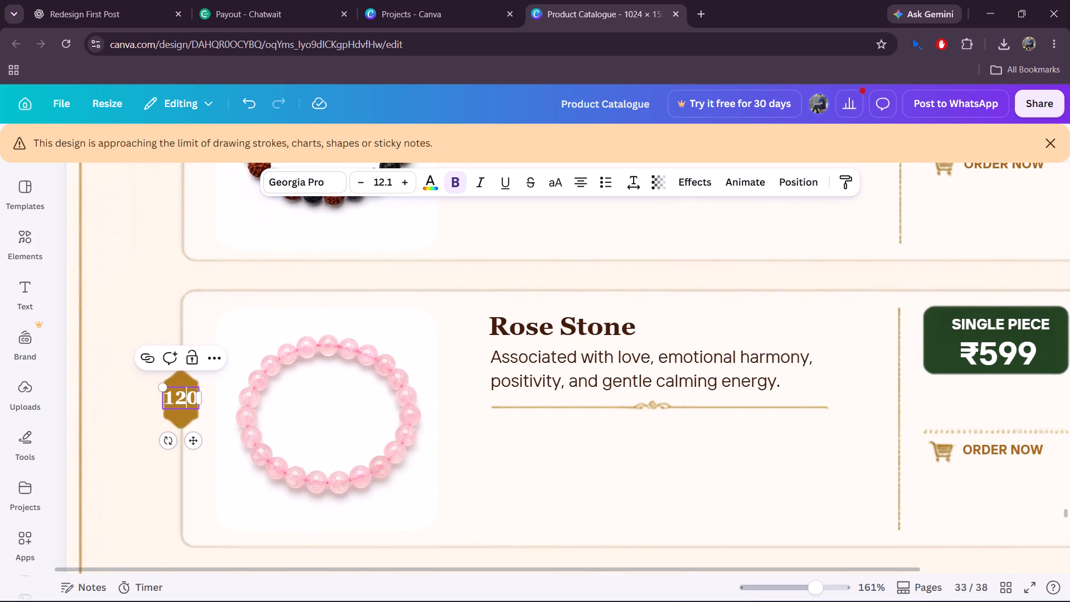
key("Right")
key("BackSpace")
key("BackSpace")
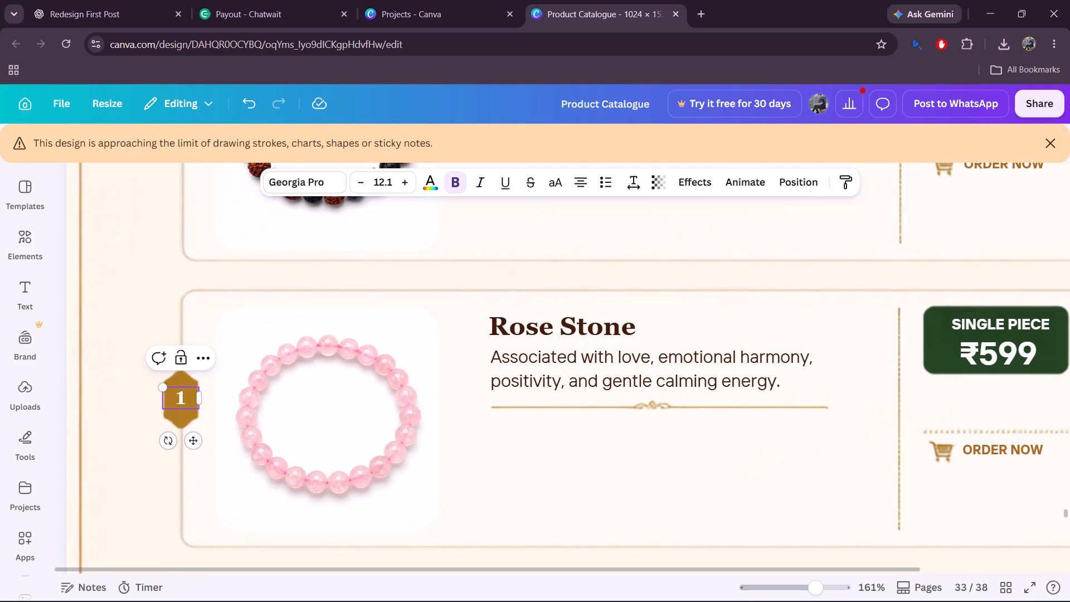
type("18")
Change the Howlite bracelet's number badge on page 34 to 119.
scroll(189, 393, "down", 5)
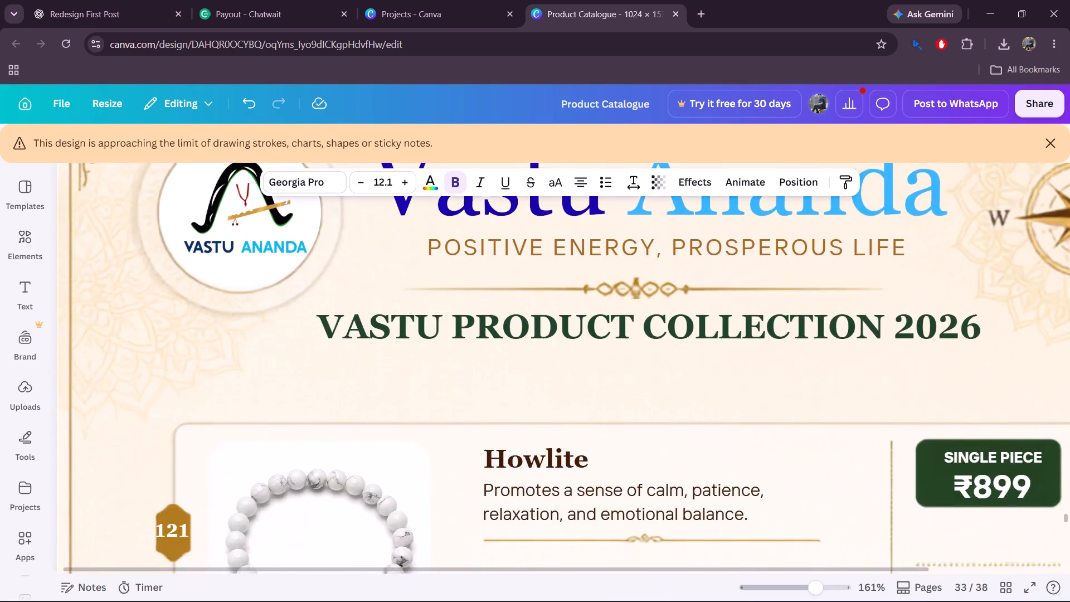
scroll(189, 393, "down", 2)
double_click(183, 314)
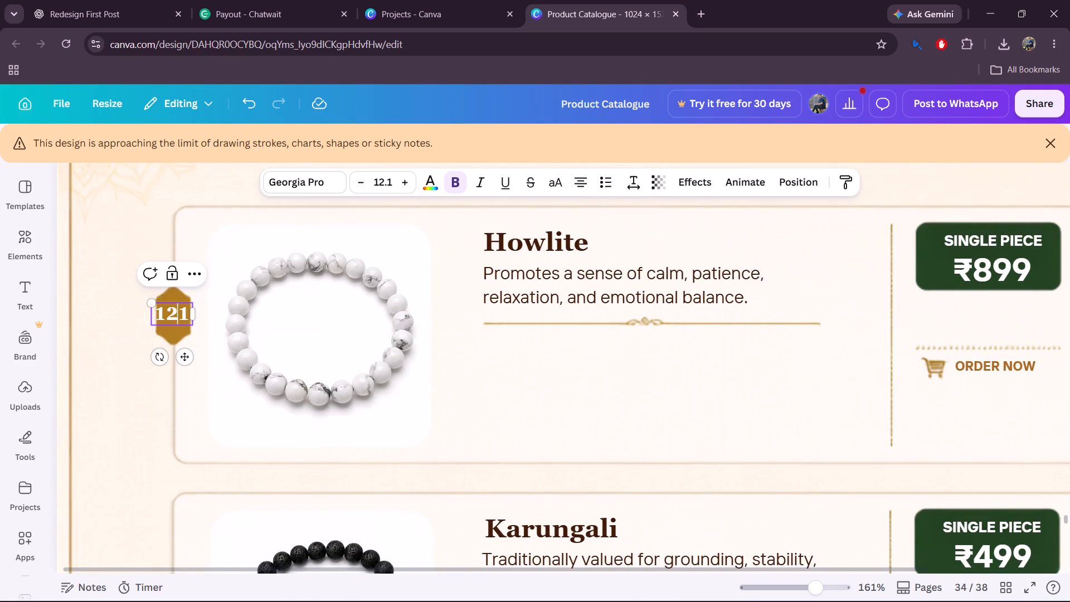
key("Right")
key("BackSpace")
key("BackSpace")
type("19")
Change the Karungali bracelet's number badge on page 34 to 120.
scroll(183, 314, "down", 2)
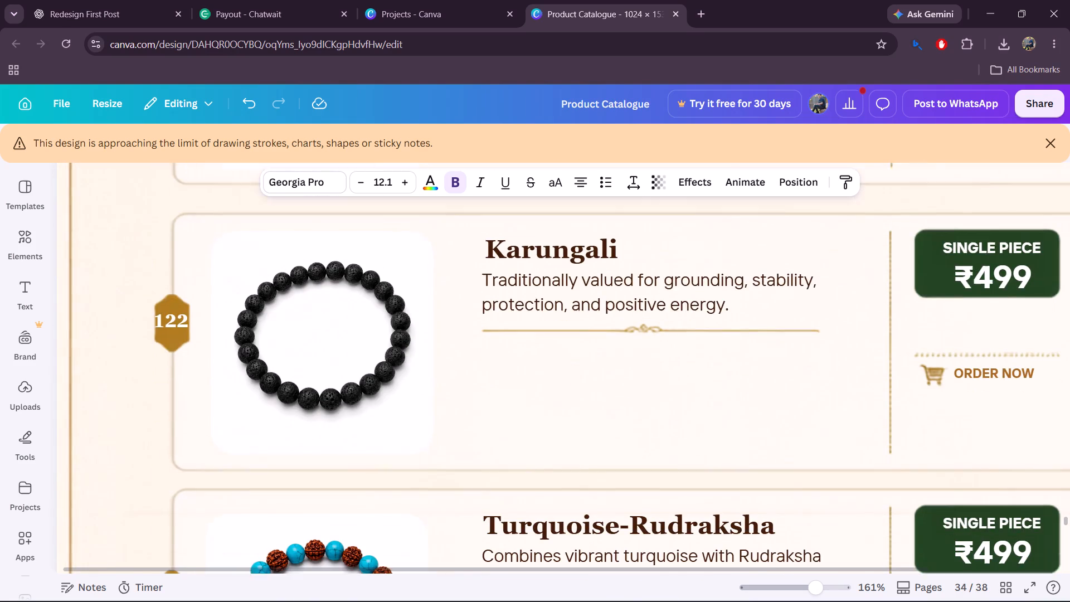
scroll(183, 314, "down", 1)
double_click(179, 307)
key("Right")
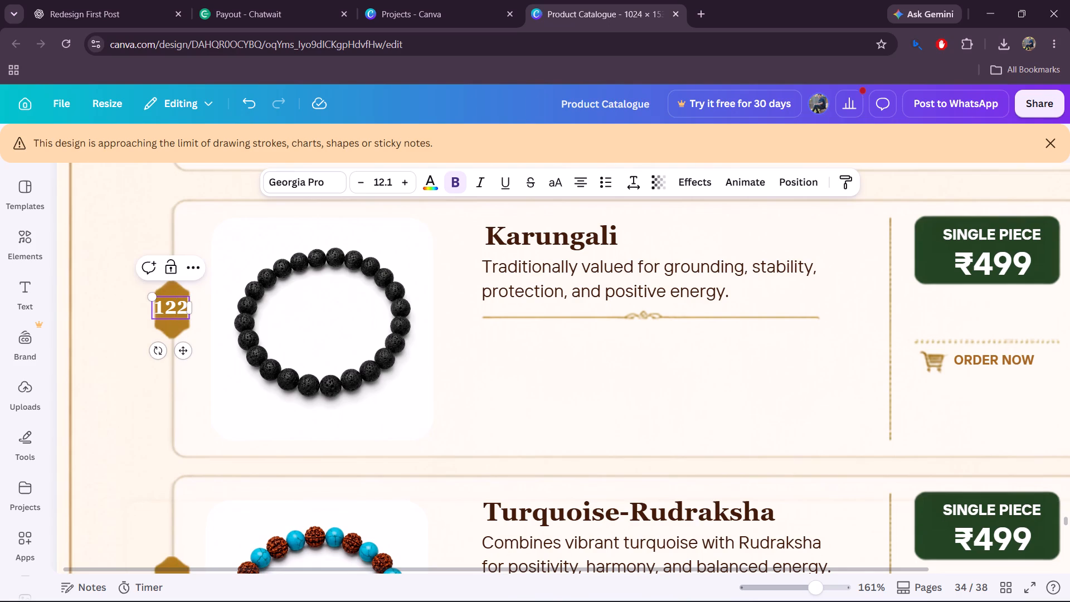
key("BackSpace")
key("BackSpace")
type("20")
Change the Turquoise-Rudraksha bracelet's number badge on page 34 to 121.
scroll(179, 307, "down", 2)
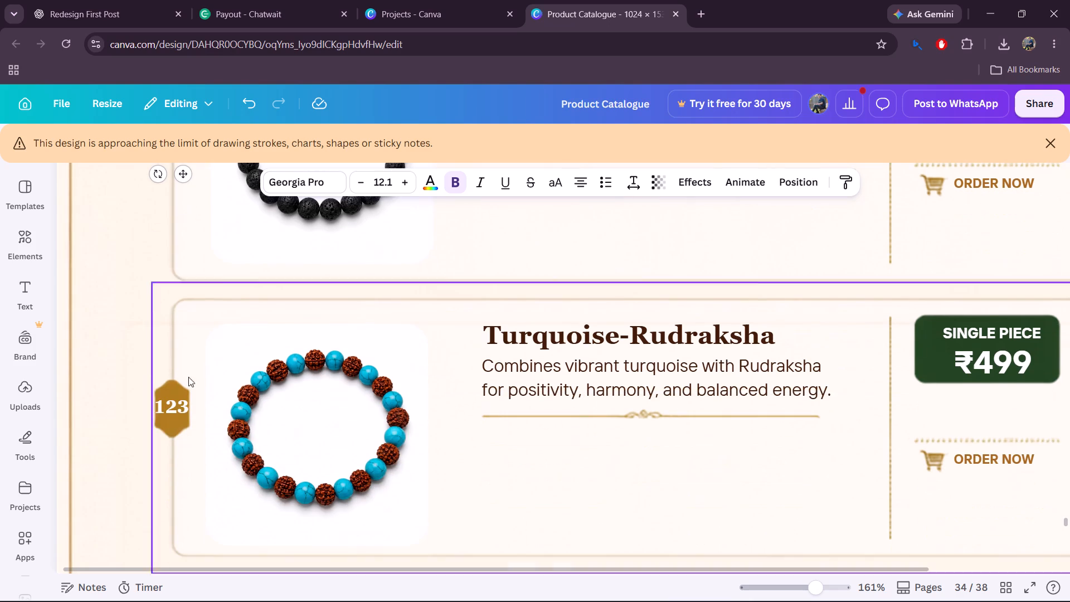
double_click(187, 406)
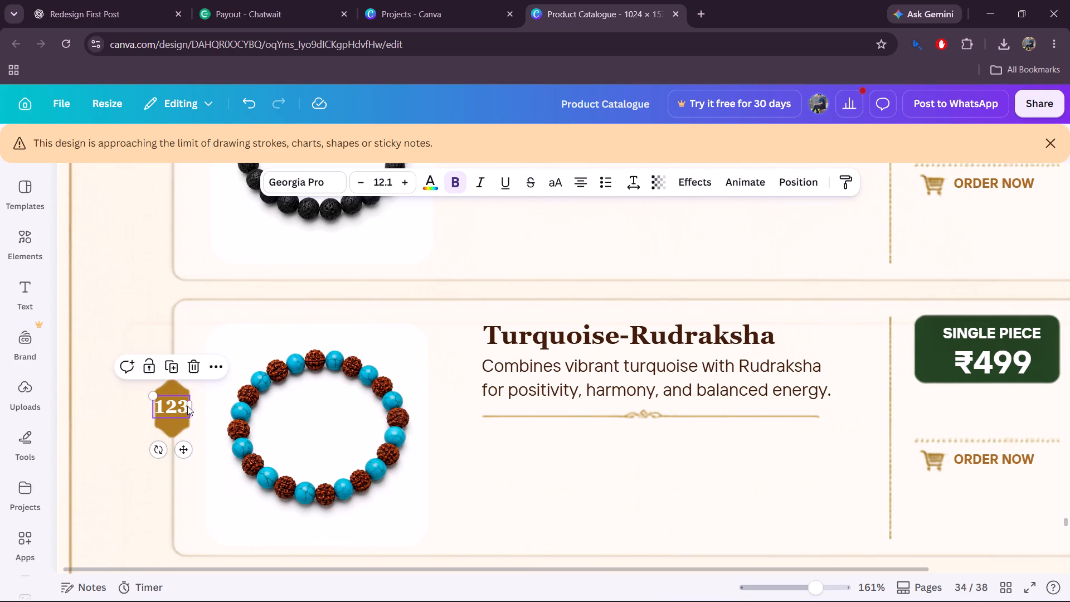
key("BackSpace")
key("1")
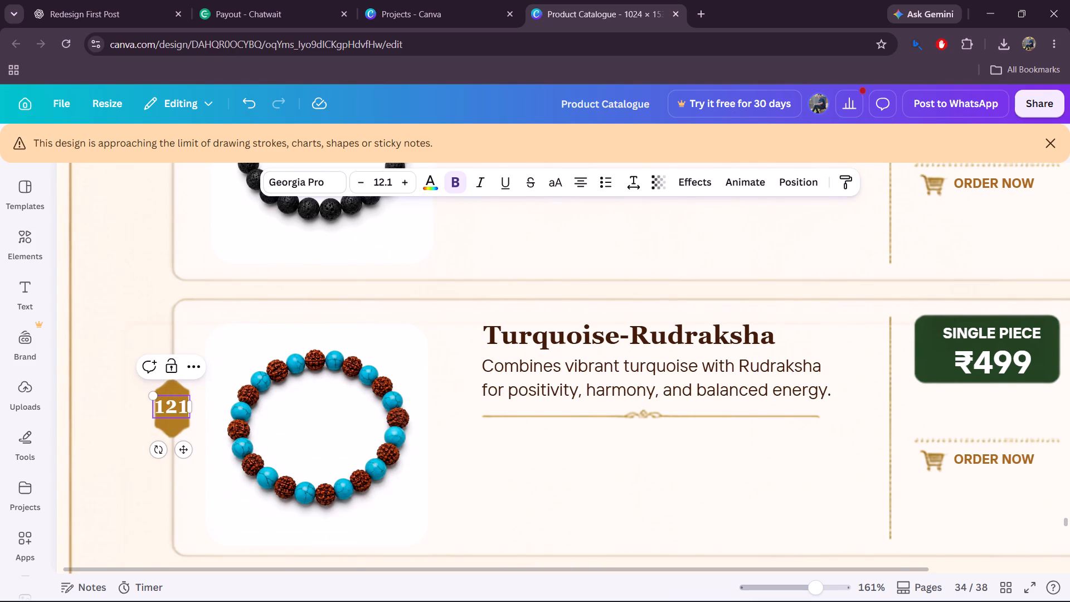
Change the Black Obsidian bracelet's number badge on page 34 to 122.
scroll(187, 406, "down", 2)
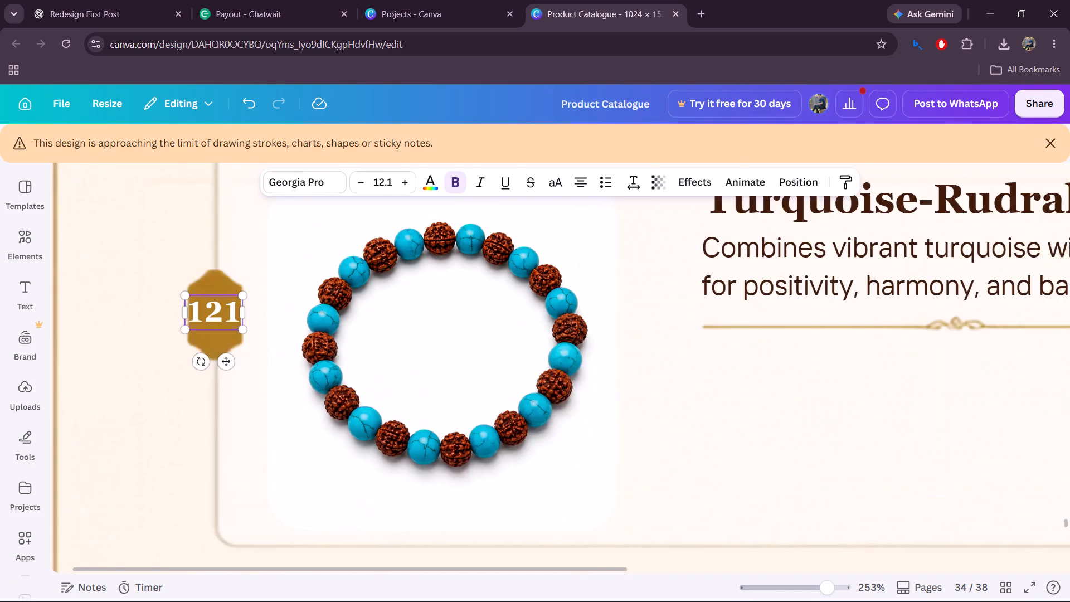
scroll(187, 406, "down", 2)
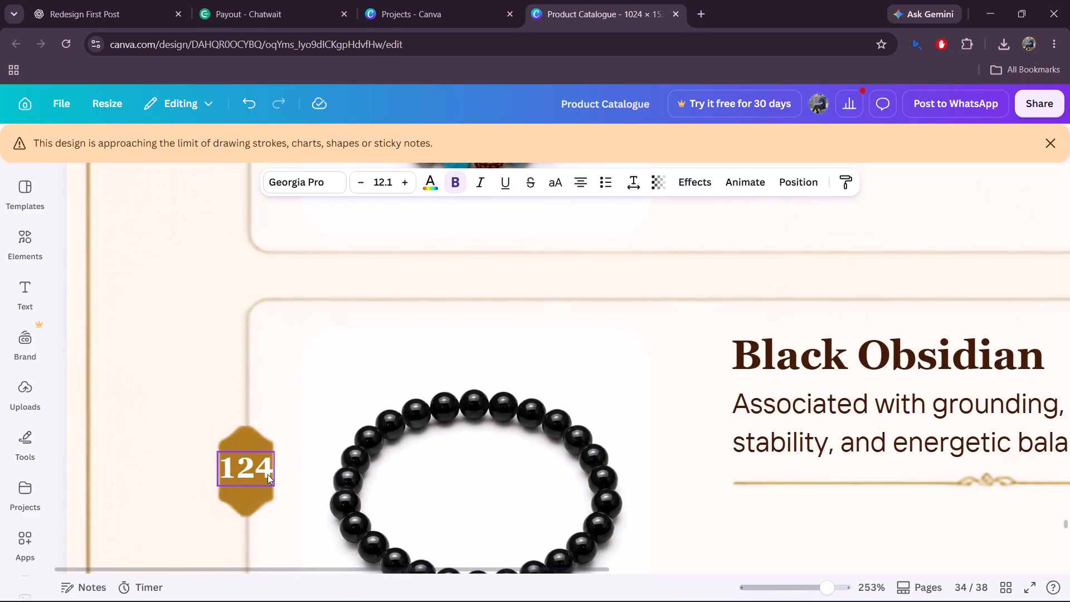
double_click(267, 474)
key("BackSpace")
key("2")
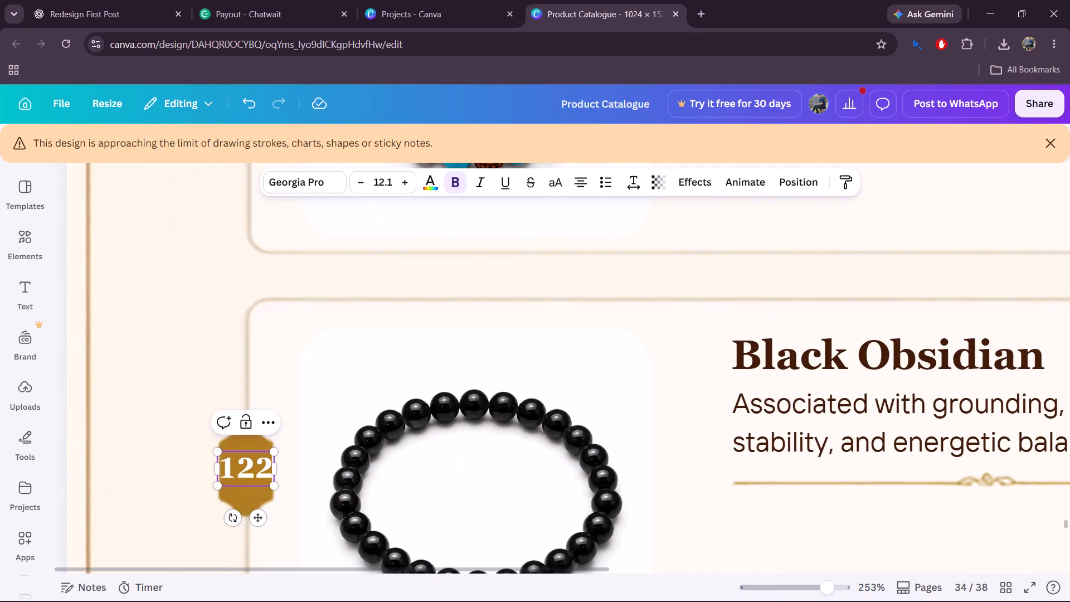
Review the number badges on page 34, from Karungali through Black Obsidian, to check their sequence.
scroll(267, 474, "down", 9)
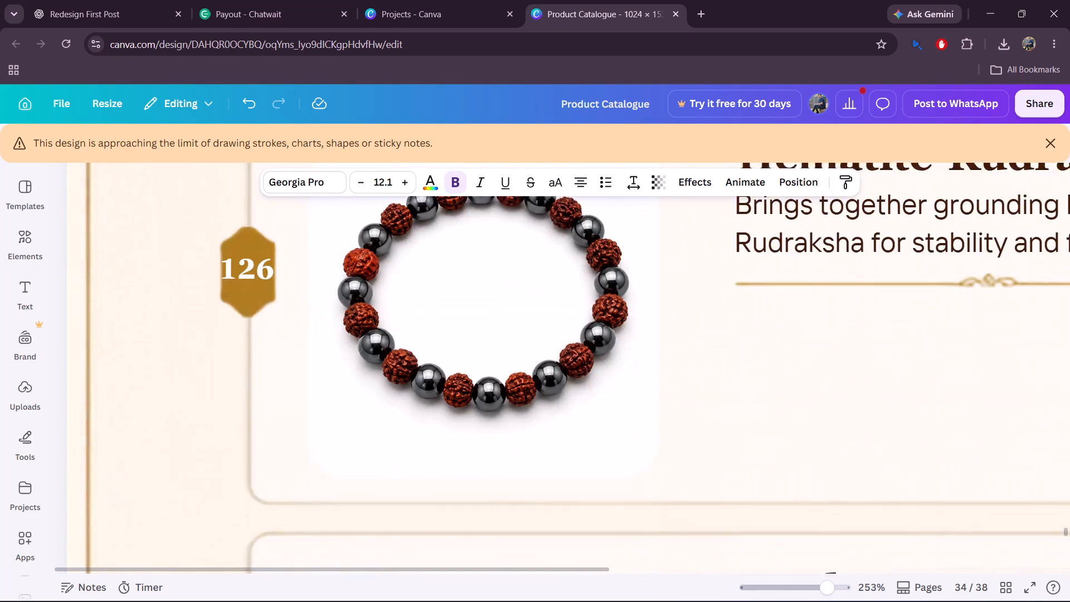
scroll(267, 474, "up", 11)
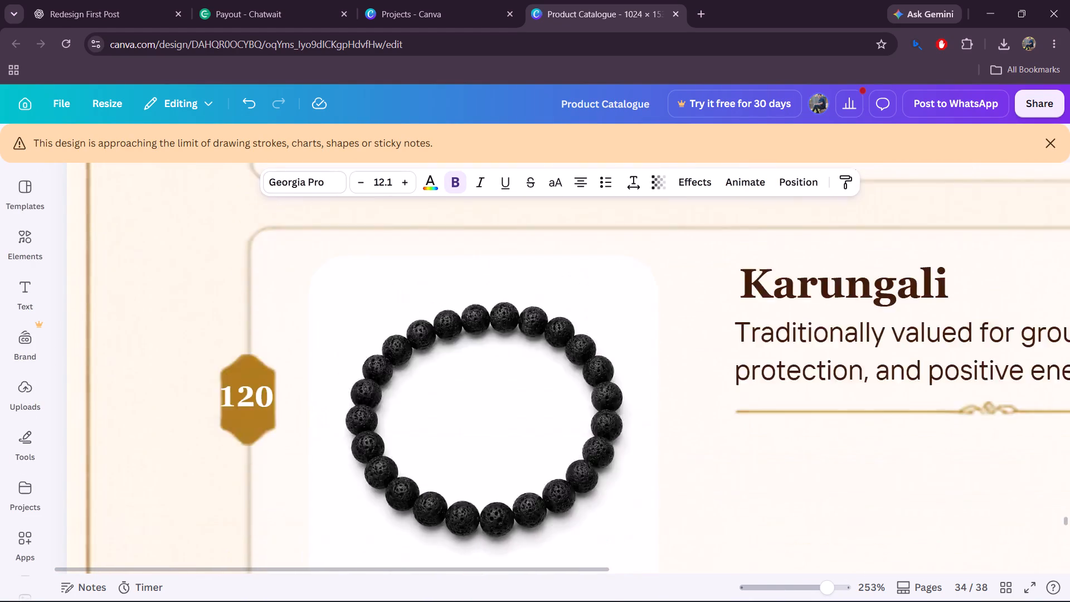
scroll(267, 474, "up", 1)
scroll(267, 474, "down", 9)
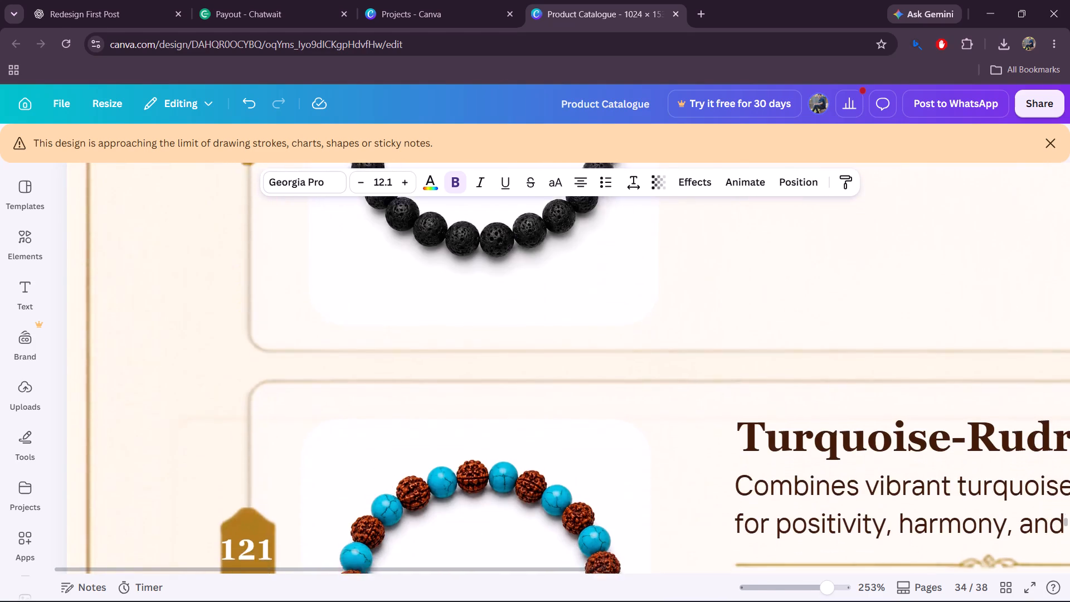
scroll(267, 474, "down", 4)
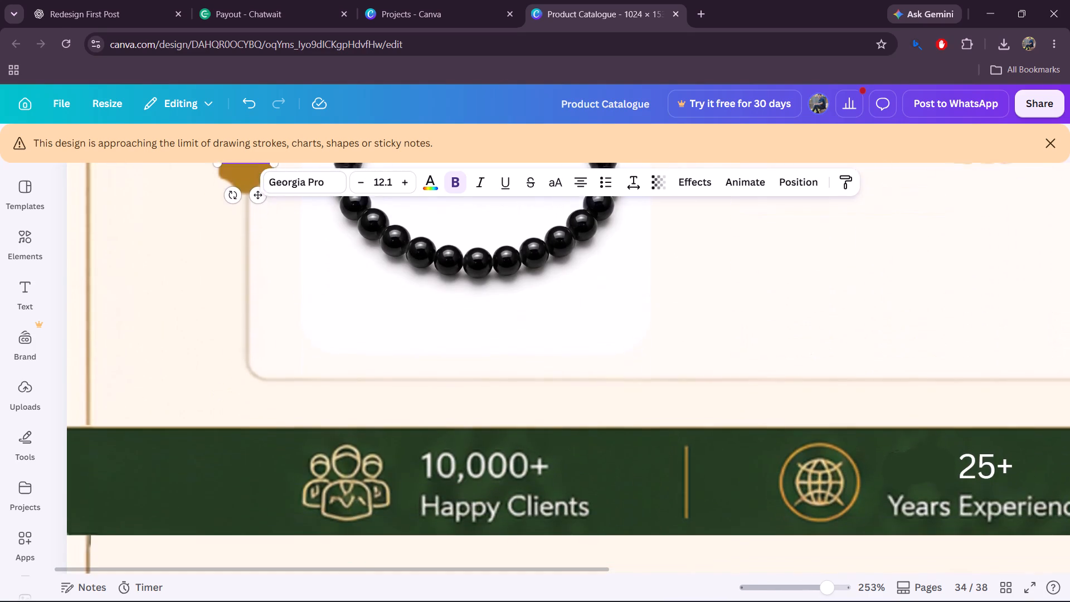
Change the Green Aventurine bracelet's number badge on page 35 to 123.
scroll(267, 474, "down", 5)
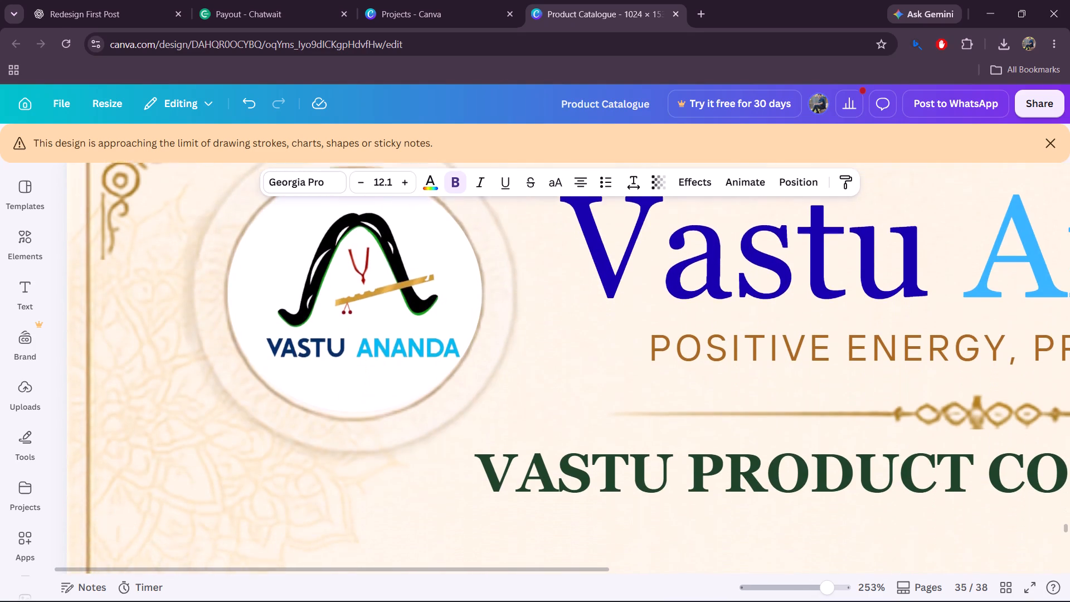
scroll(267, 474, "down", 3)
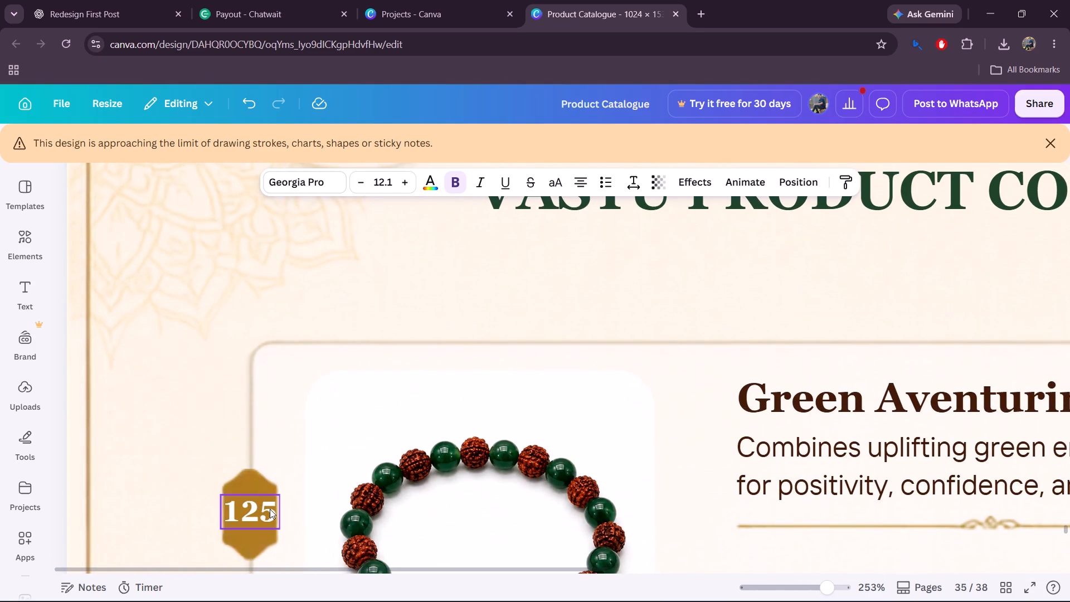
double_click(270, 509)
key("BackSpace")
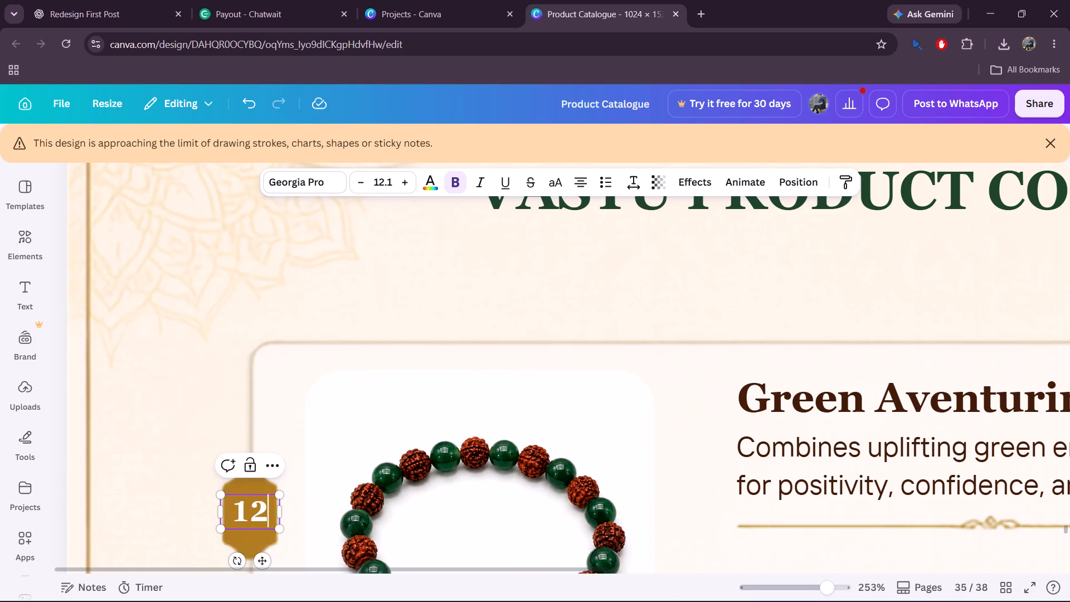
key("3")
scroll(270, 509, "down", 6)
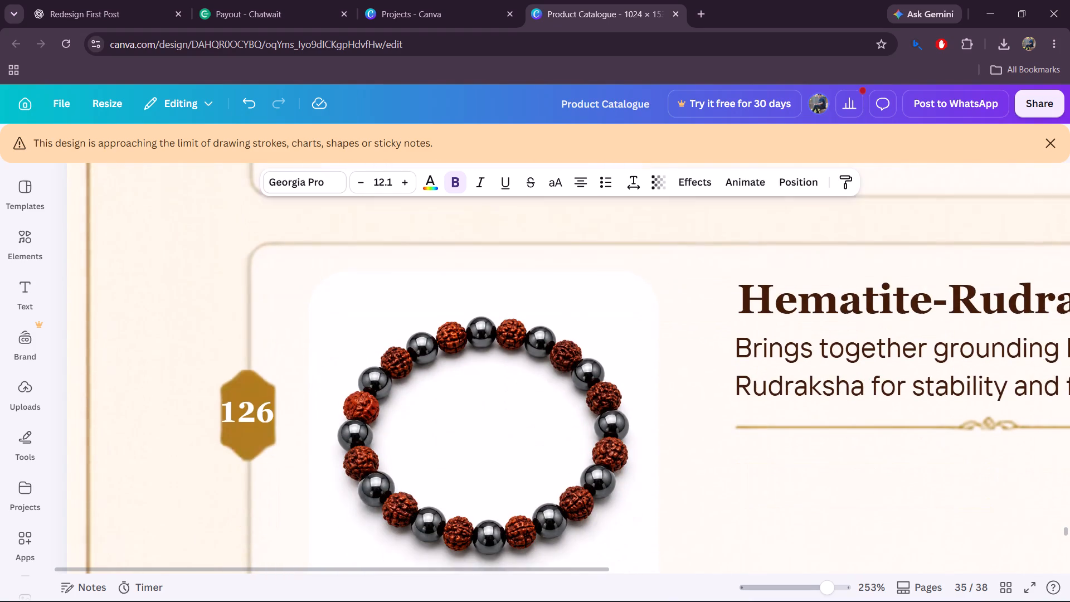
scroll(270, 509, "down", 1)
double_click(264, 407)
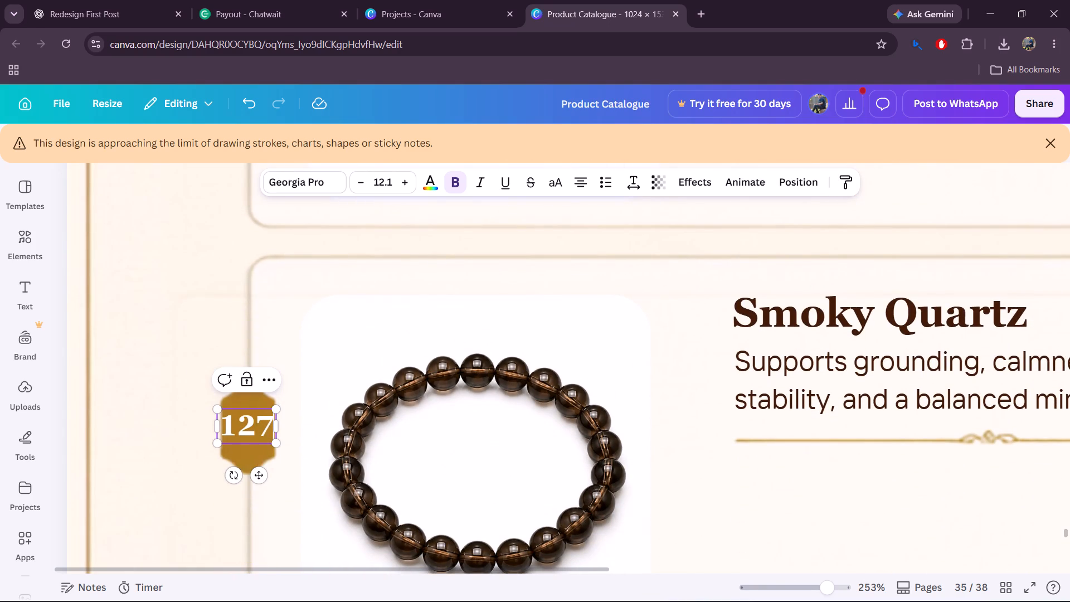
key("BackSpace")
key("5")
Change the Amethyst Stone bracelet's number badge on page 35 to 126.
scroll(269, 428, "up", 4)
scroll(269, 428, "down", 6)
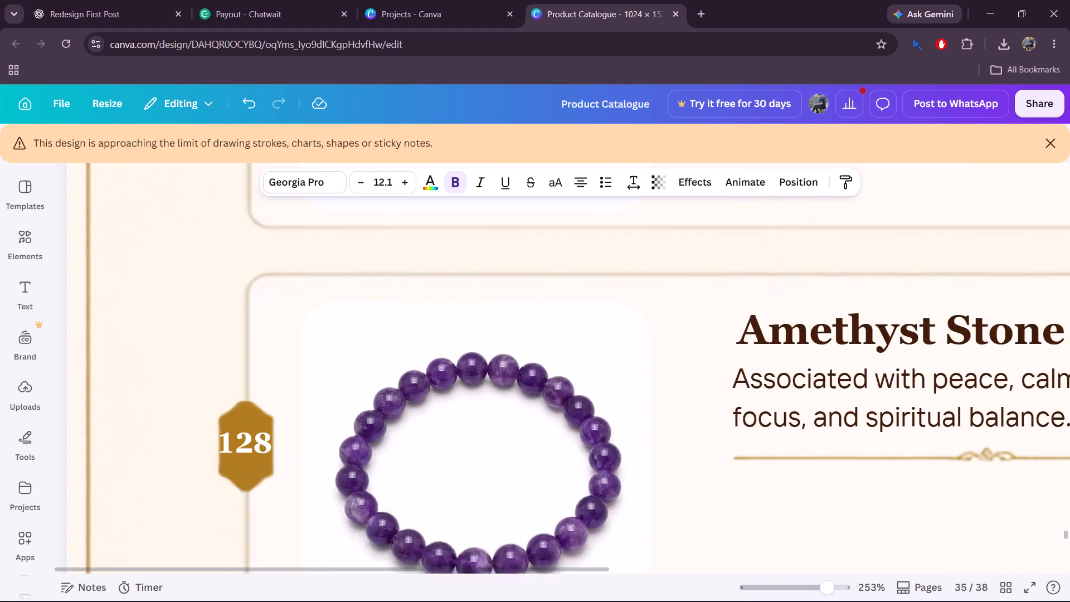
scroll(269, 428, "down", 1)
double_click(266, 328)
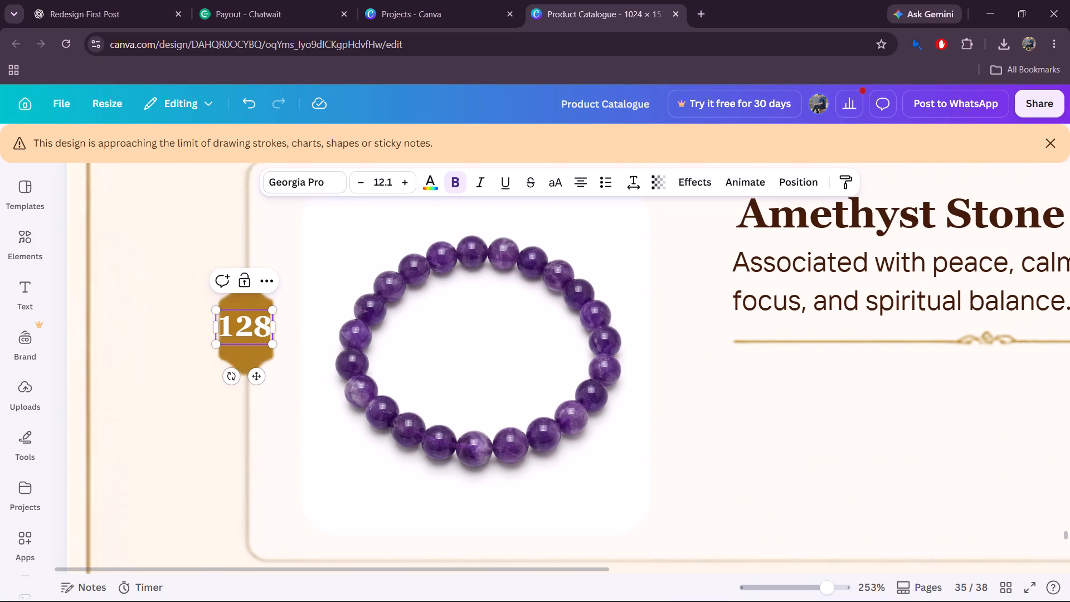
key("BackSpace")
key("6")
Change the Red Jasper bracelet's number badge on page 36 to 127.
scroll(266, 328, "up", 3)
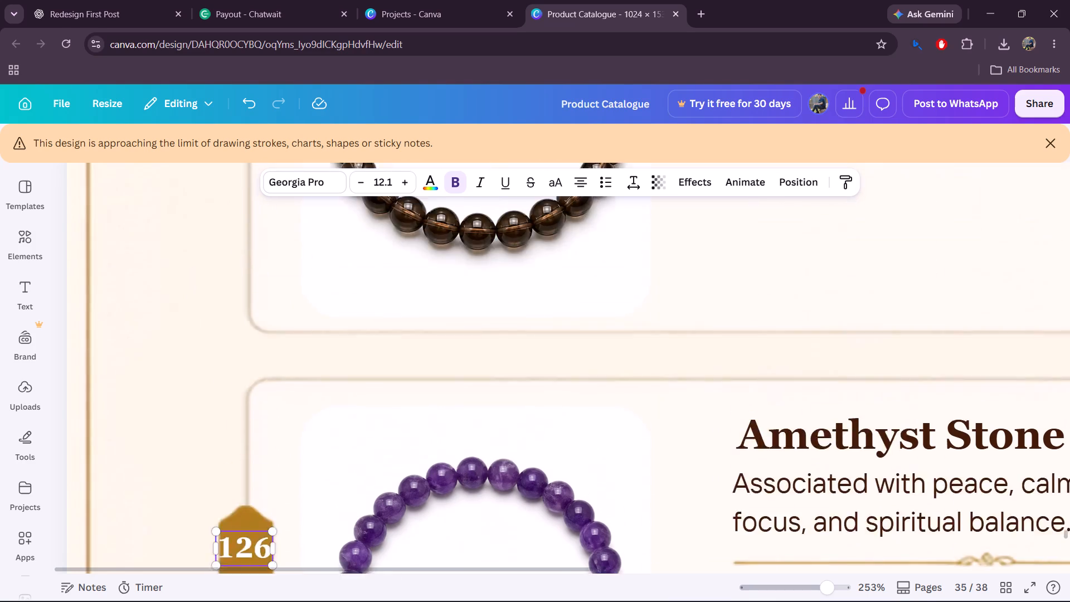
scroll(266, 328, "down", 2)
scroll(266, 328, "up", 1)
scroll(266, 328, "down", 5)
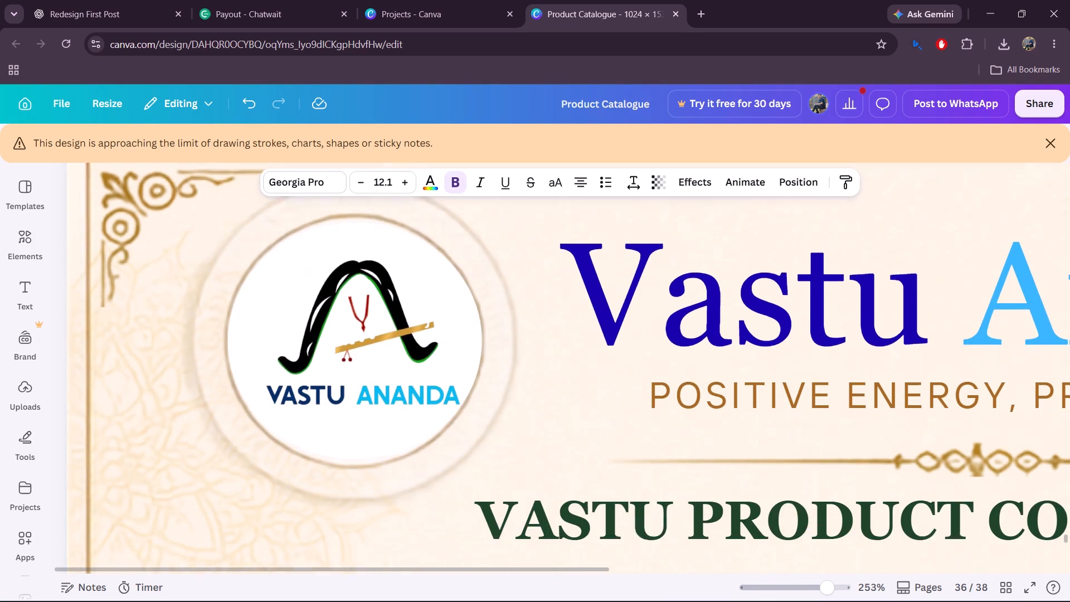
scroll(266, 328, "down", 3)
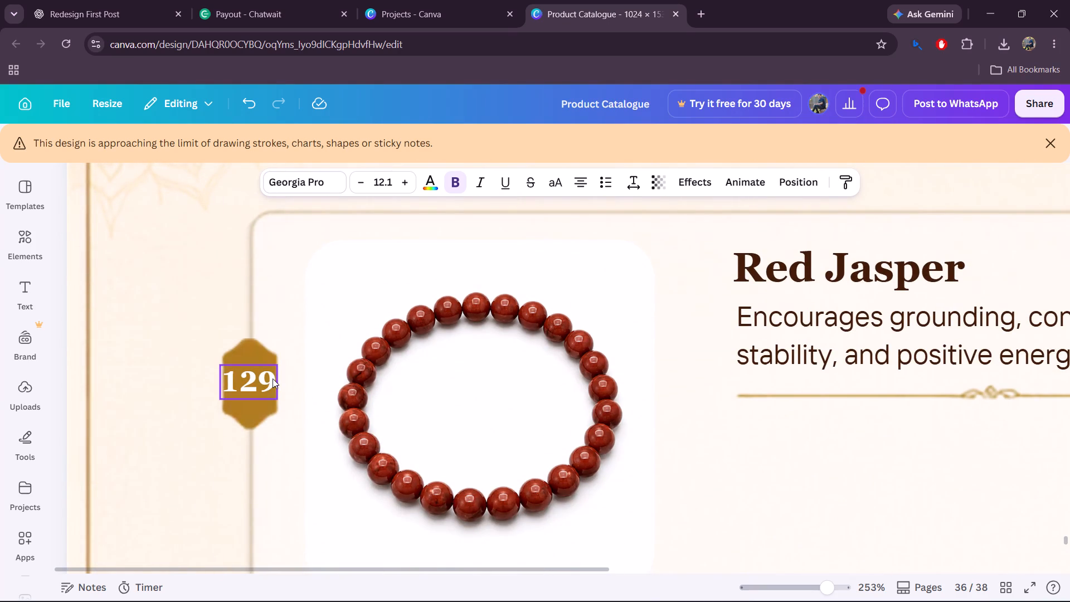
double_click(273, 378)
key("BackSpace")
key("7")
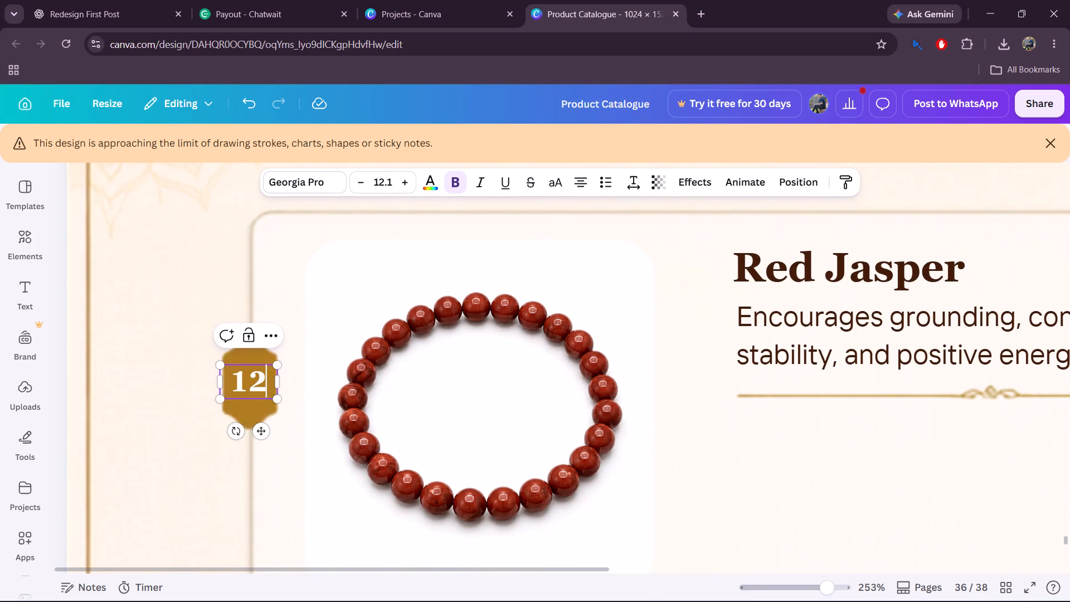
Change the Citrine bracelet's number badge on page 36 to 128.
scroll(273, 378, "down", 4)
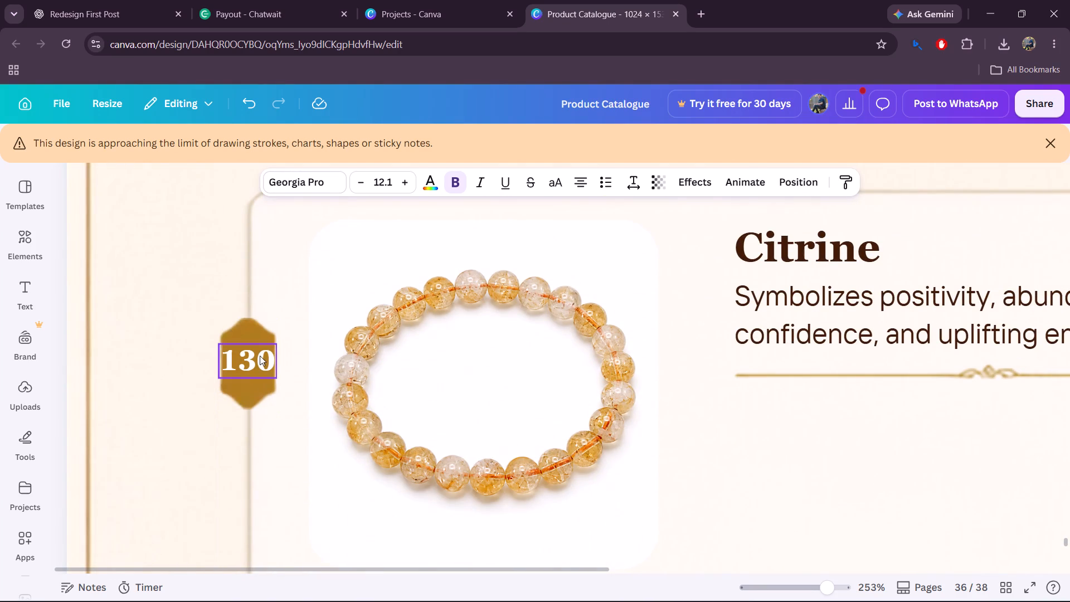
double_click(260, 356)
key("Right")
key("BackSpace")
key("BackSpace")
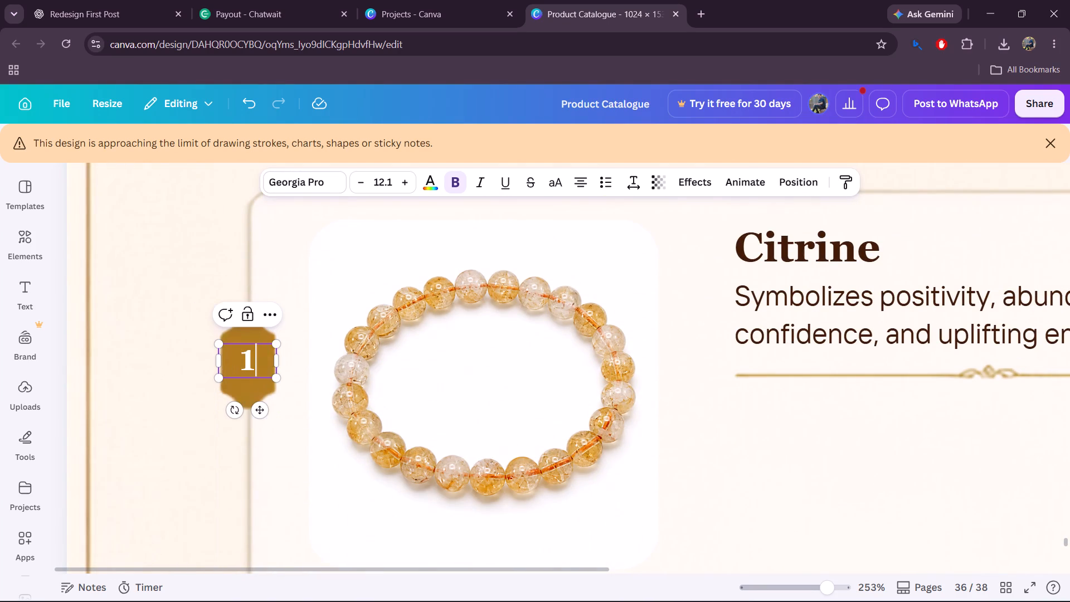
key("2")
key("8")
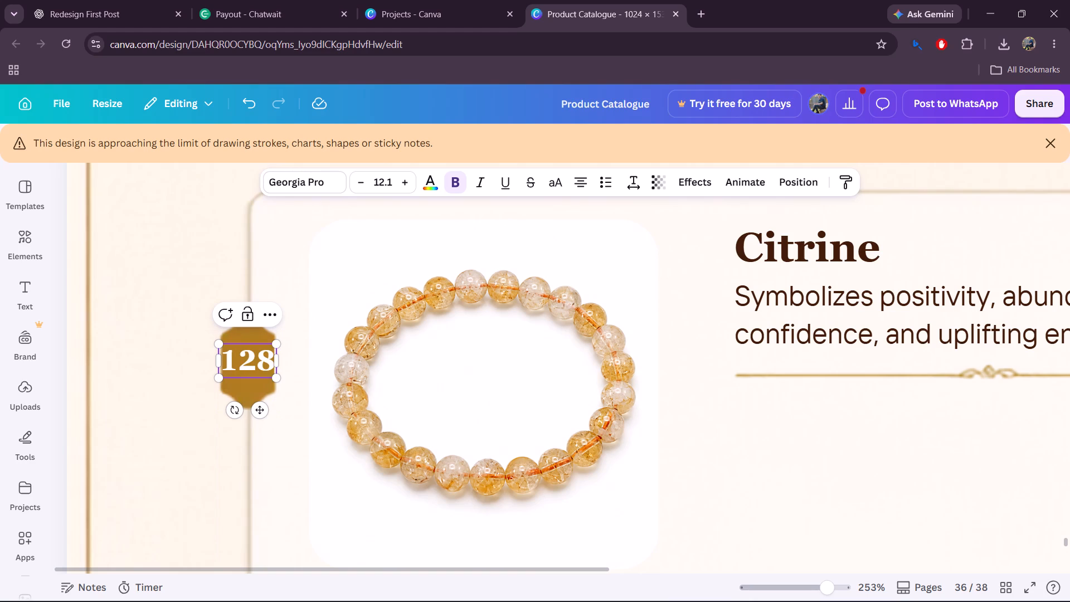
Change the Labradorite-Rudraksha bracelet's number badge on page 36 to 129.
scroll(260, 356, "down", 5)
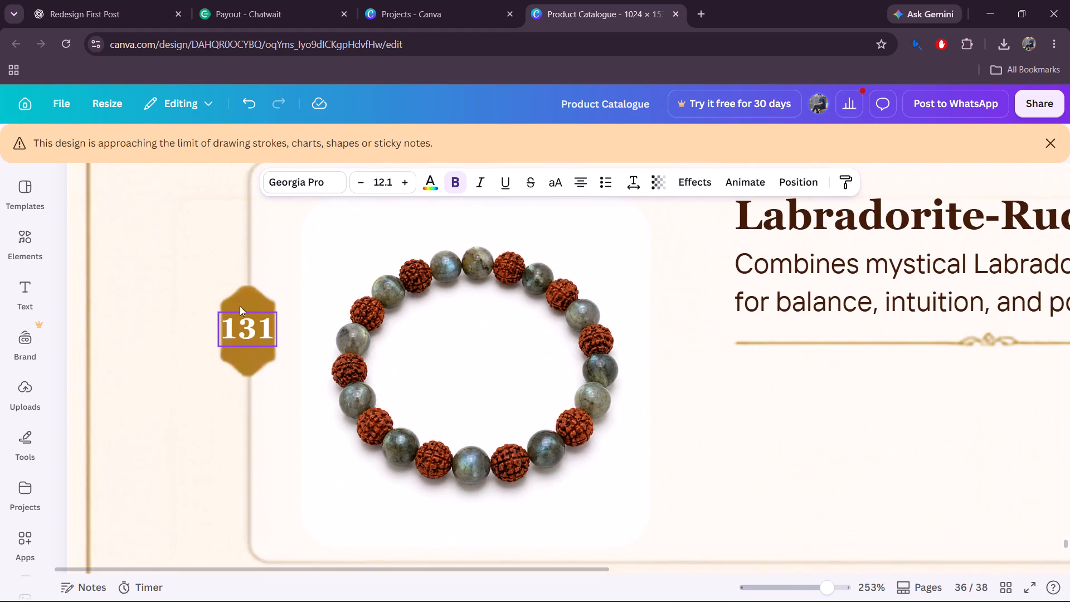
double_click(266, 322)
key("Right")
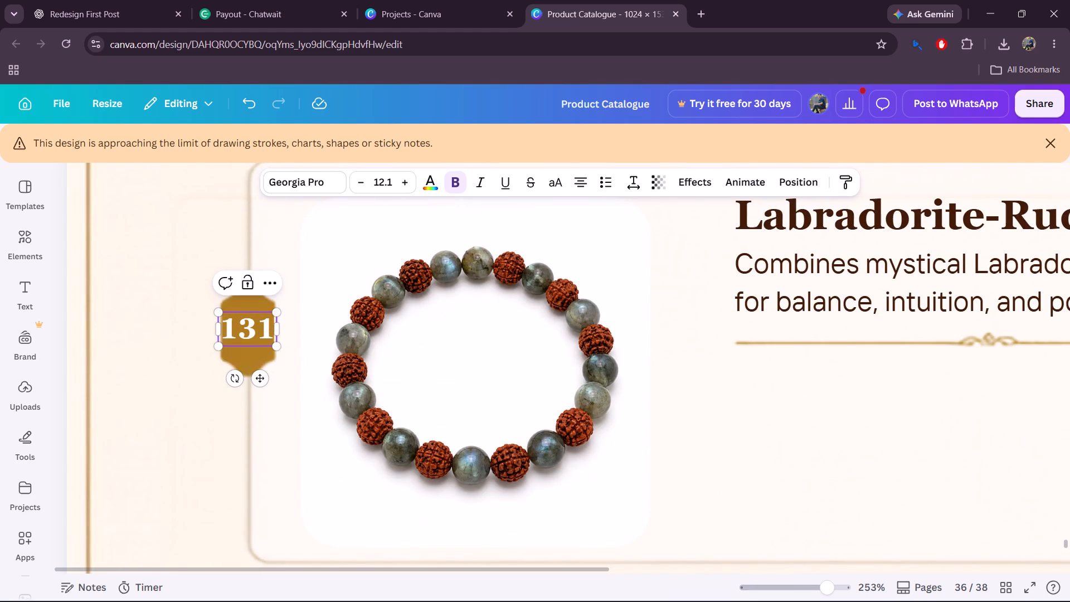
key("BackSpace")
key("BackSpace")
key("2")
key("9")
Change the Pyrite bracelet's number badge on page 36 to 130.
scroll(266, 322, "up", 3)
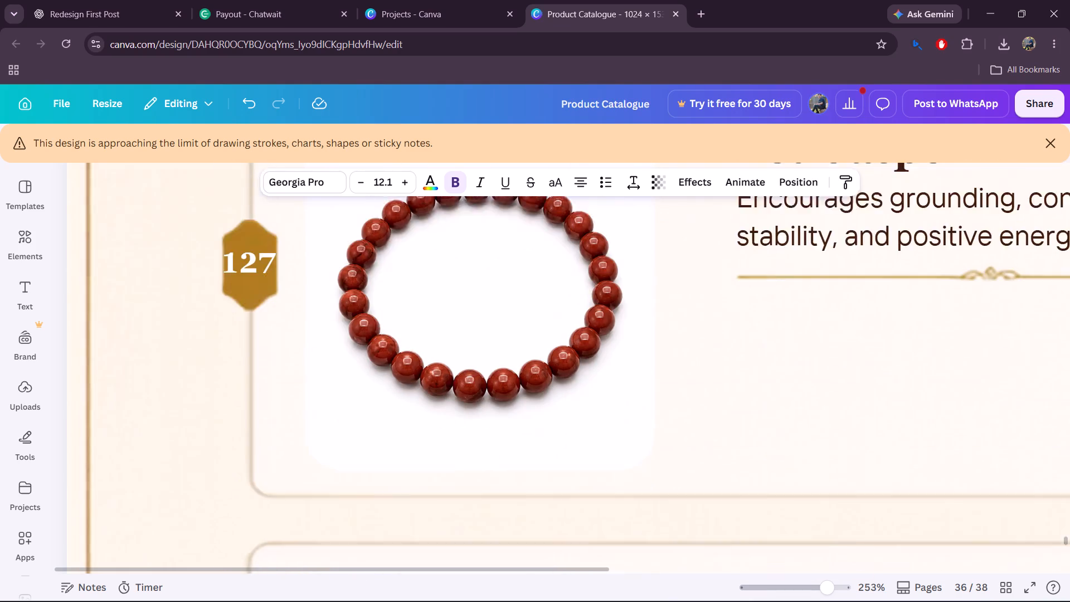
scroll(266, 322, "down", 6)
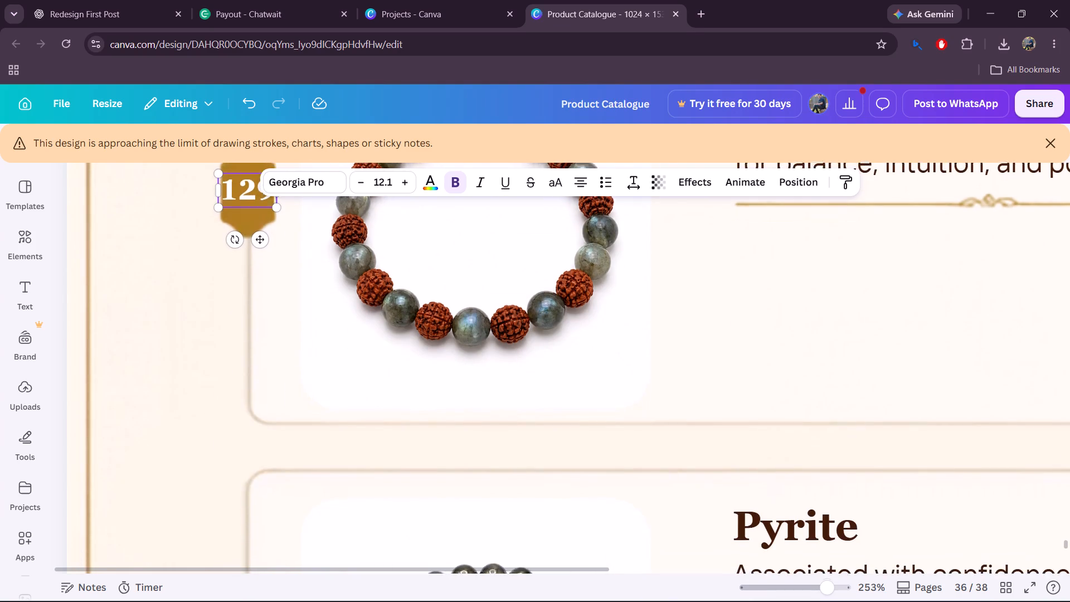
scroll(266, 322, "down", 1)
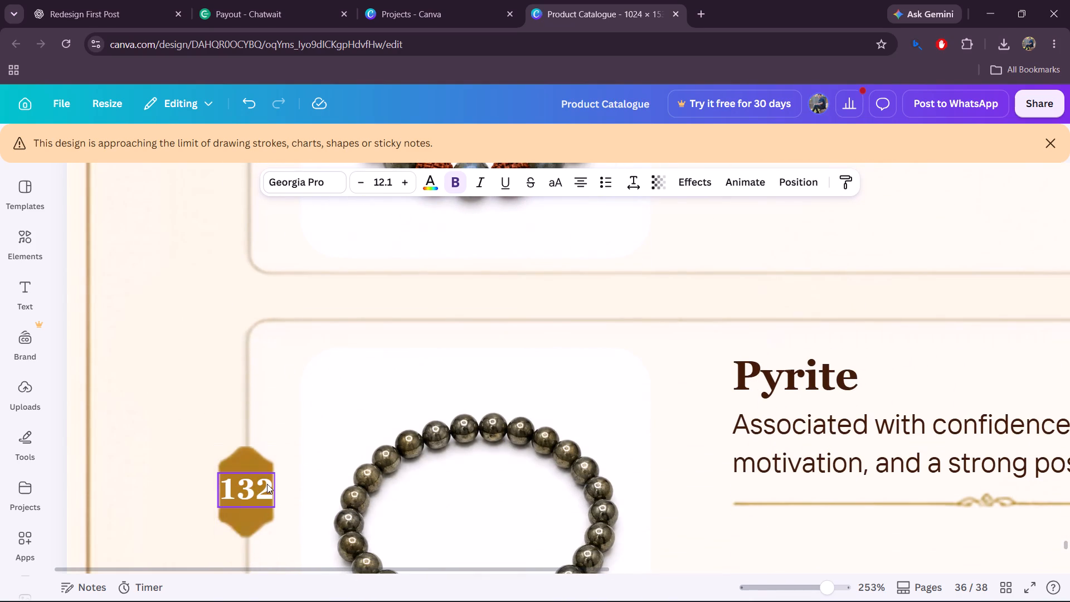
double_click(267, 484)
key("BackSpace")
key("BackSpace")
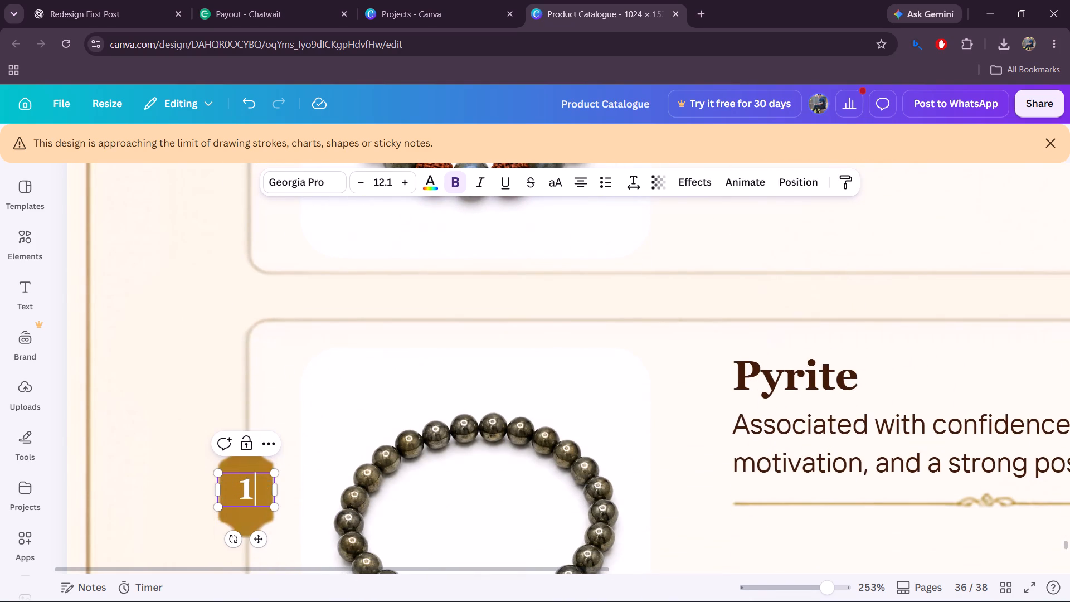
type("30")
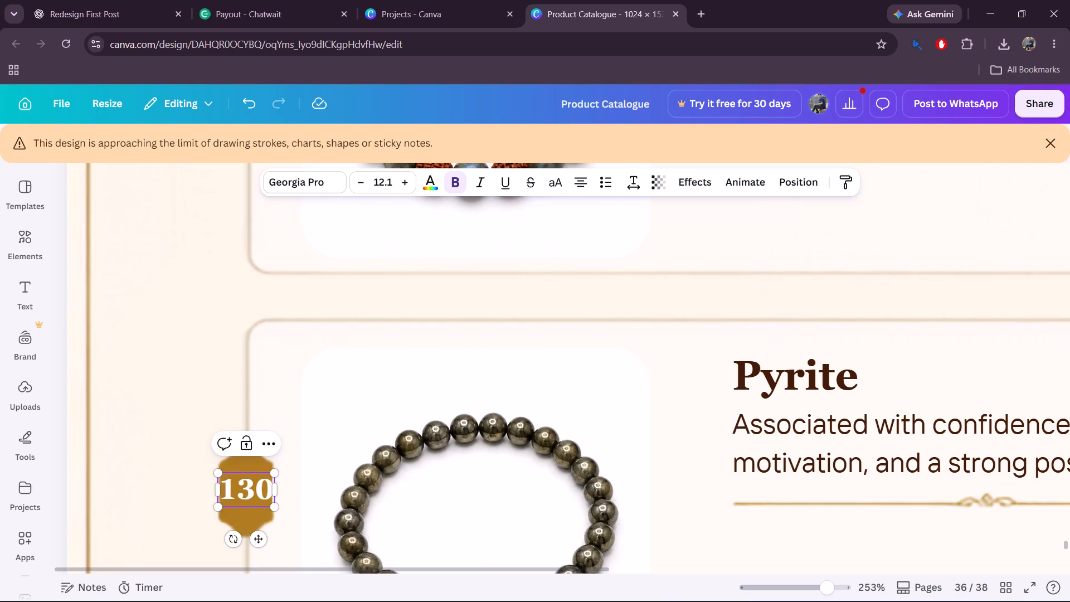
Change the Blood Stone bracelet's number badge on page 37 to 131.
scroll(267, 484, "up", 2)
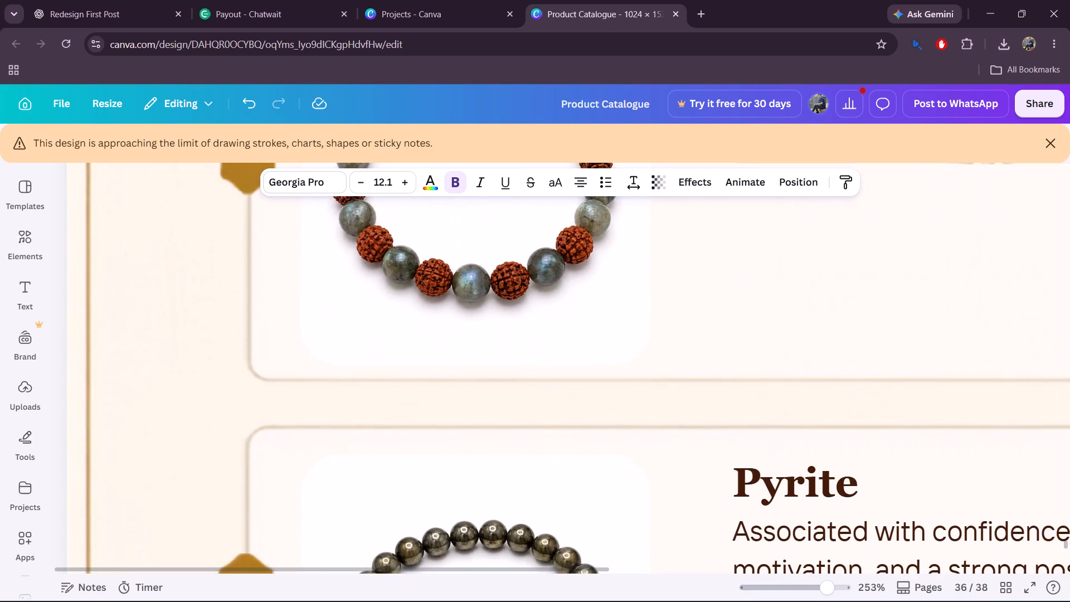
scroll(267, 484, "down", 6)
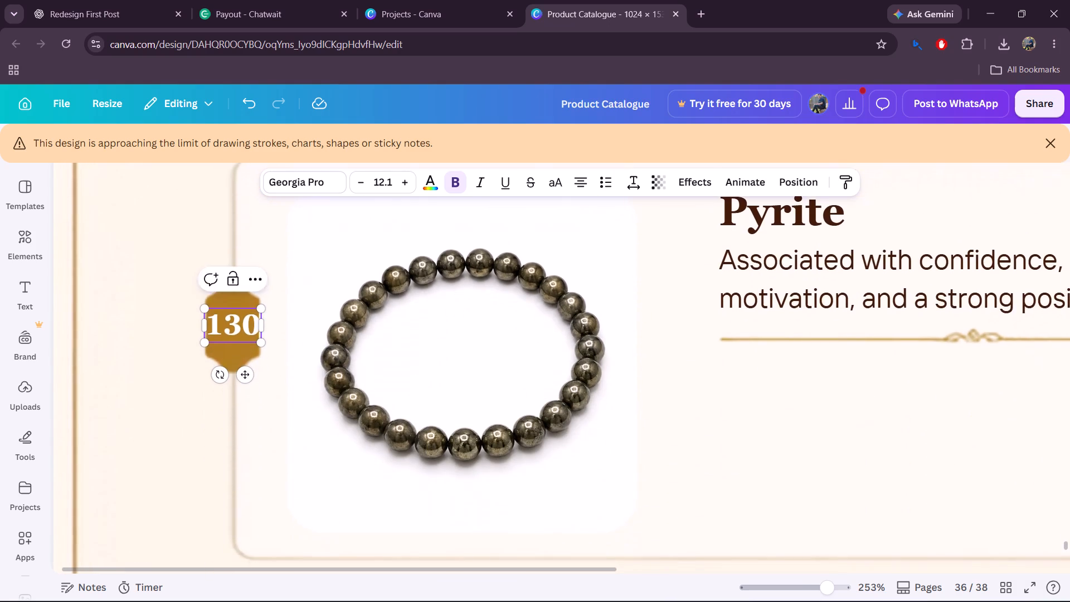
scroll(267, 484, "down", 6)
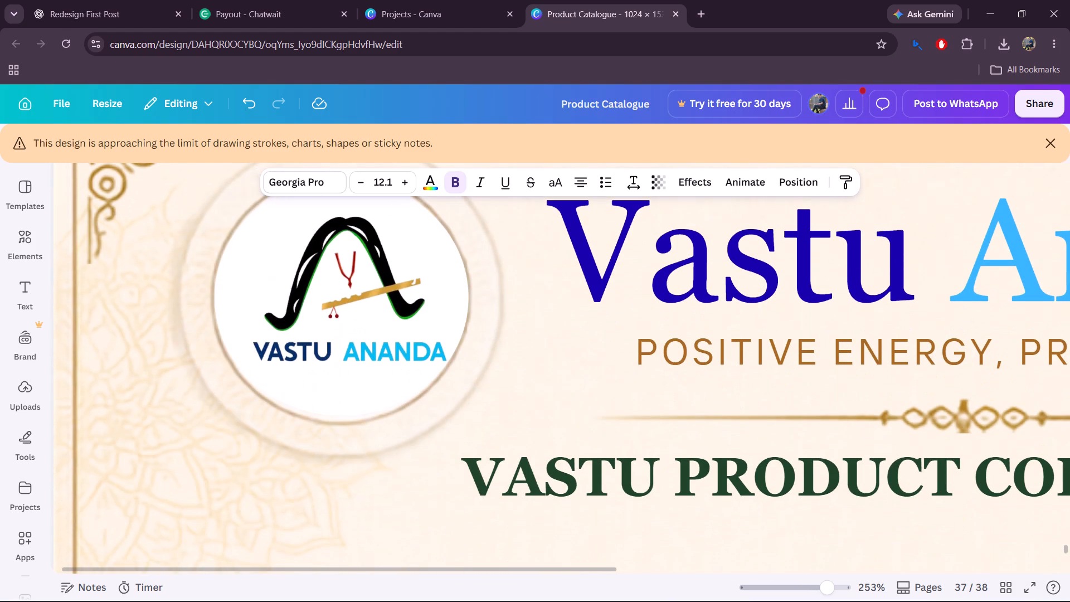
scroll(217, 601, "down", 3)
scroll(254, 443, "down", 4)
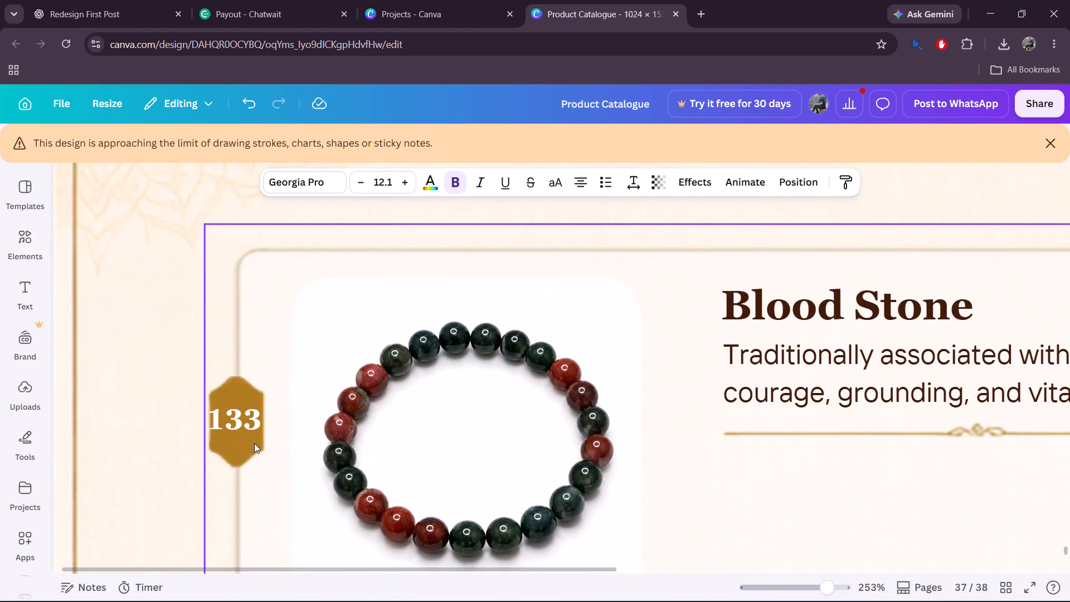
double_click(256, 420)
key("BackSpace")
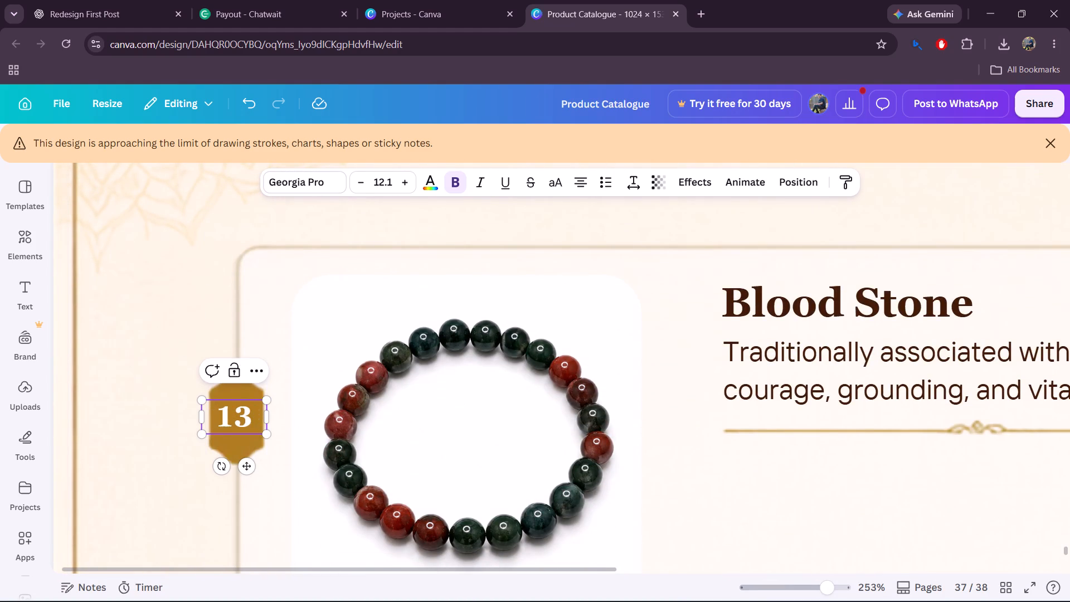
key("1")
Change the Carnelian bracelet's number badge on page 37 to 132.
scroll(256, 420, "down", 4)
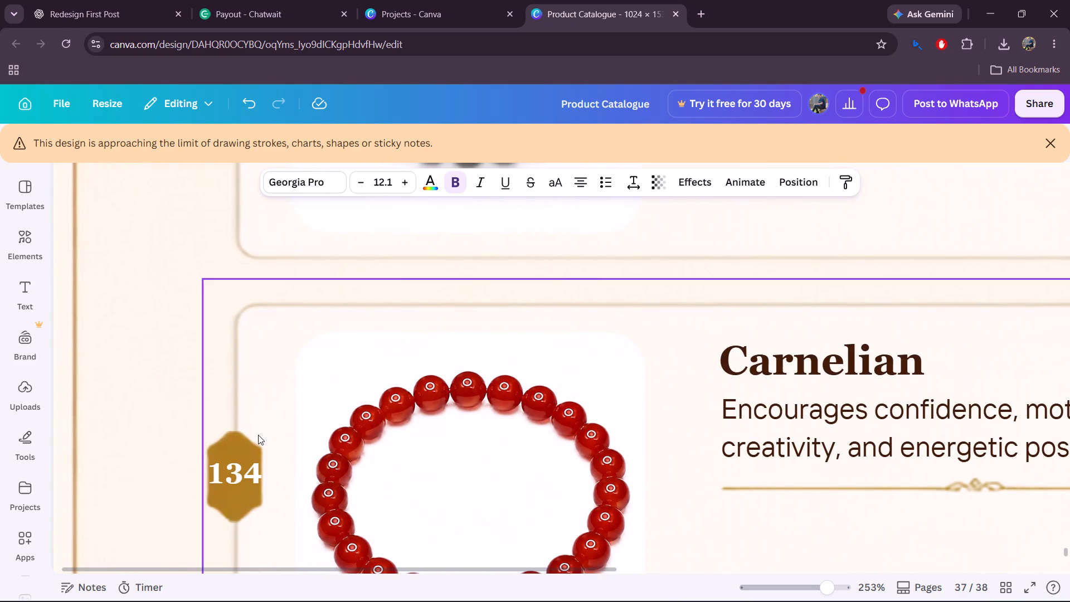
double_click(255, 469)
key("BackSpace")
key("2")
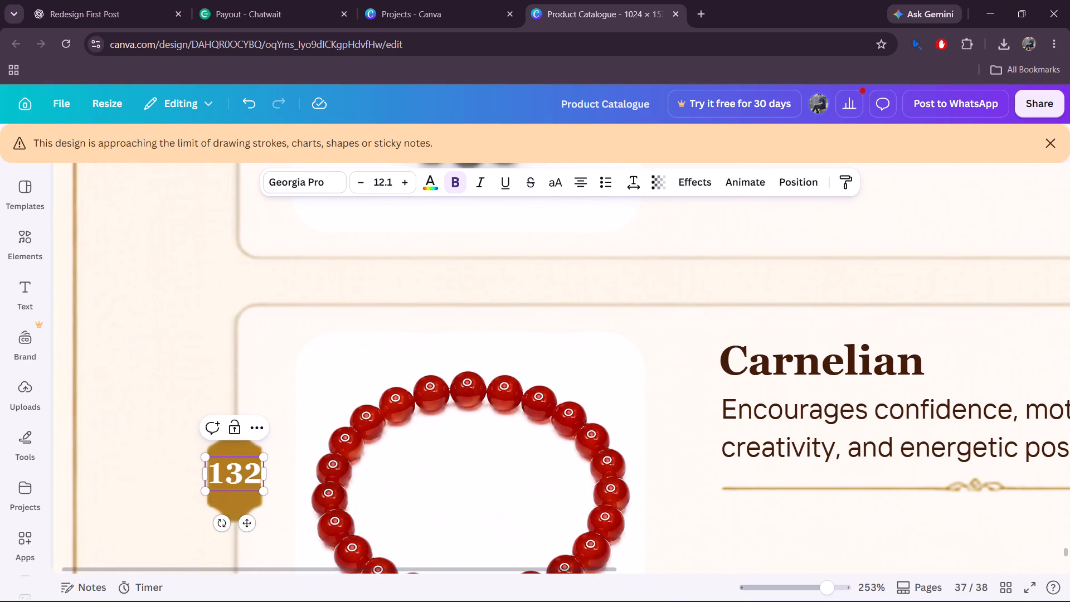
Change the Green Aventurine bracelet's number badge on page 37 to 133.
scroll(255, 469, "down", 5)
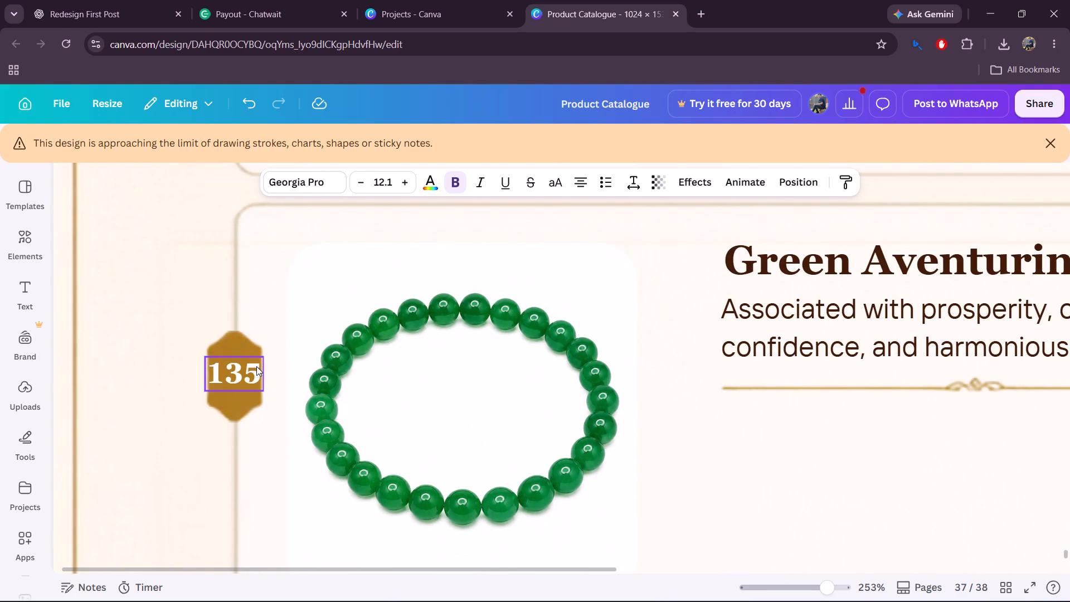
double_click(256, 366)
key("BackSpace")
key("3")
Change the Tiger Eye-Black Obsidian bracelet's number badge on page 37 to 134.
scroll(256, 366, "up", 3)
scroll(256, 366, "down", 2)
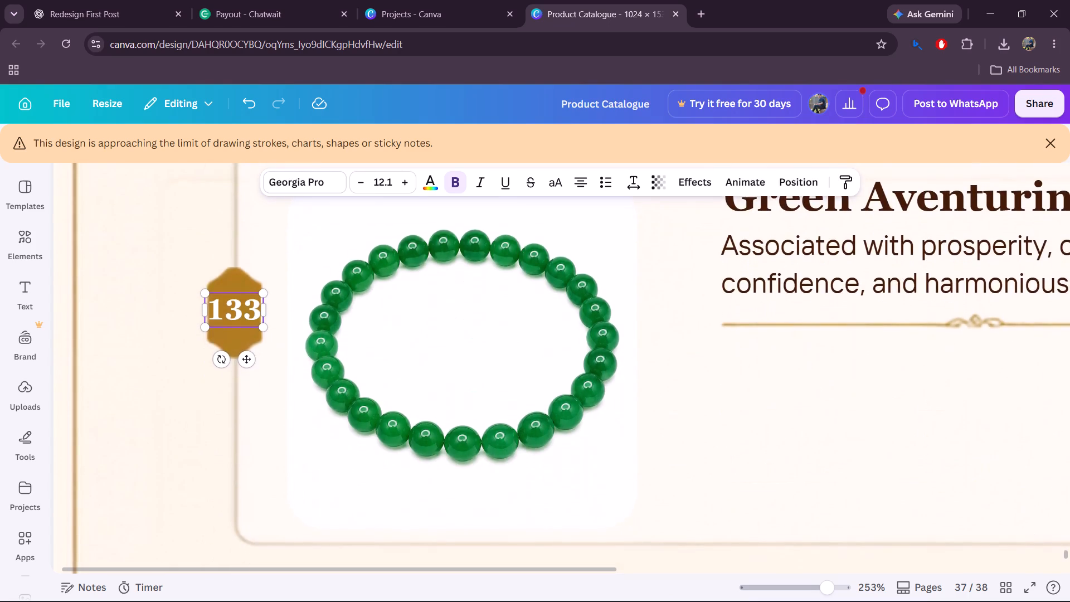
scroll(256, 366, "down", 2)
scroll(255, 354, "up", 4)
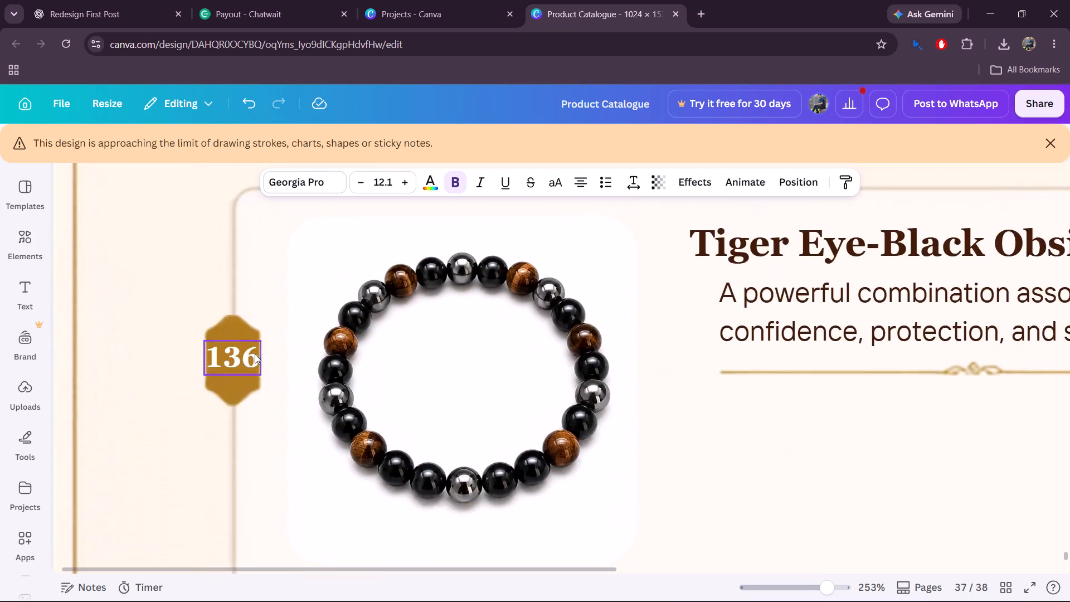
scroll(255, 354, "up", 2)
scroll(255, 354, "down", 6)
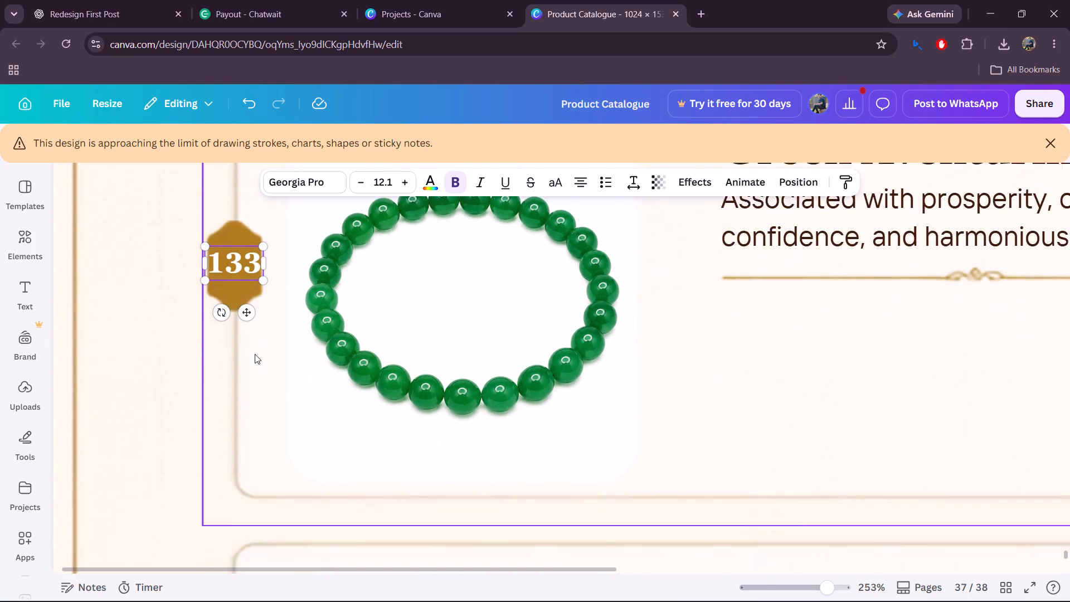
scroll(255, 354, "down", 3)
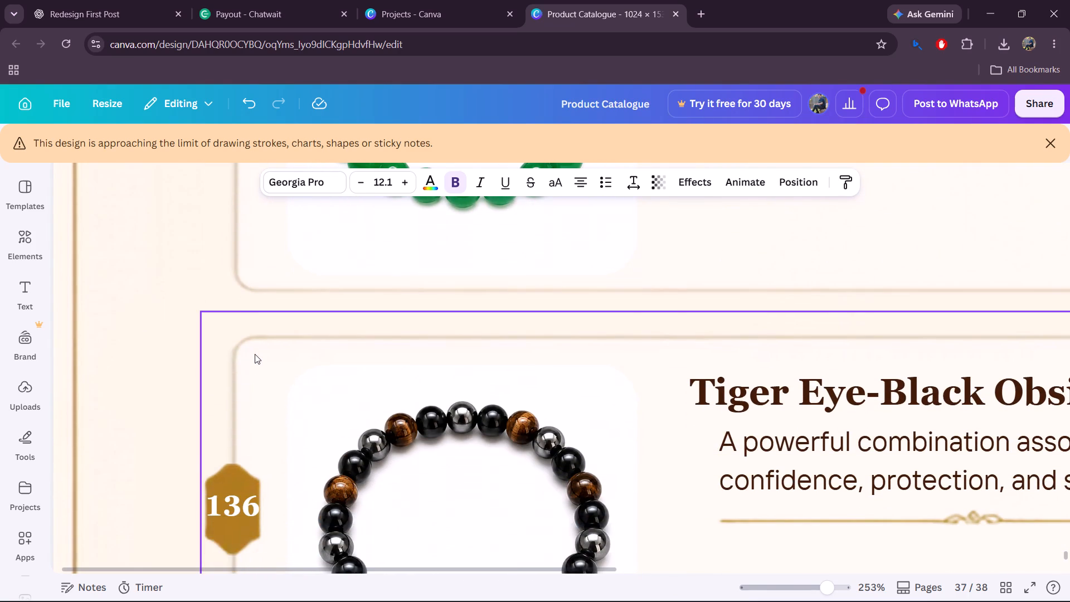
double_click(254, 489)
key("BackSpace")
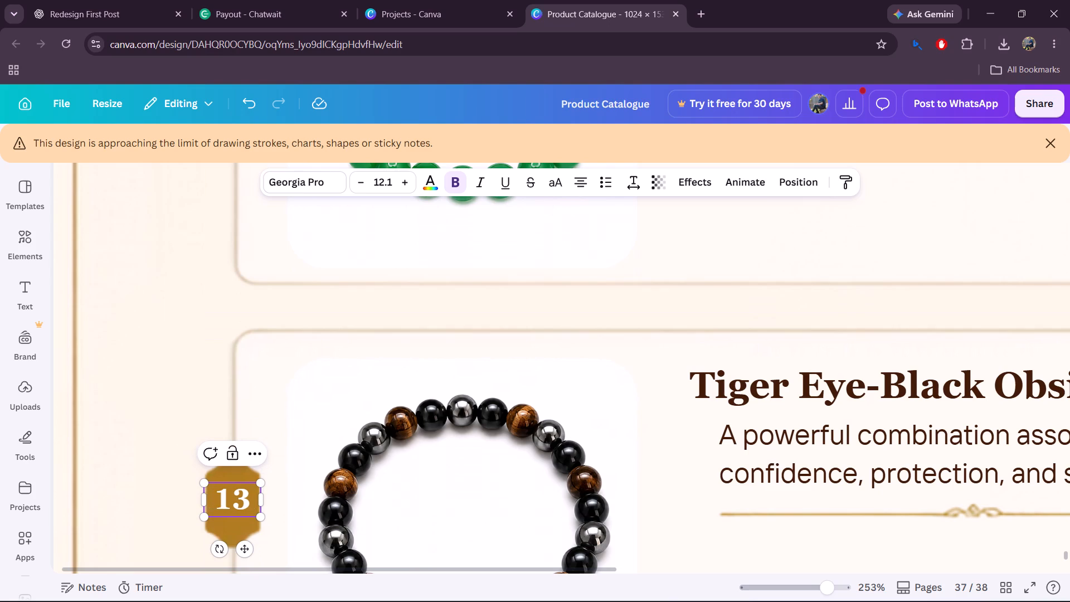
key("4")
scroll(254, 489, "up", 4)
scroll(254, 489, "down", 3)
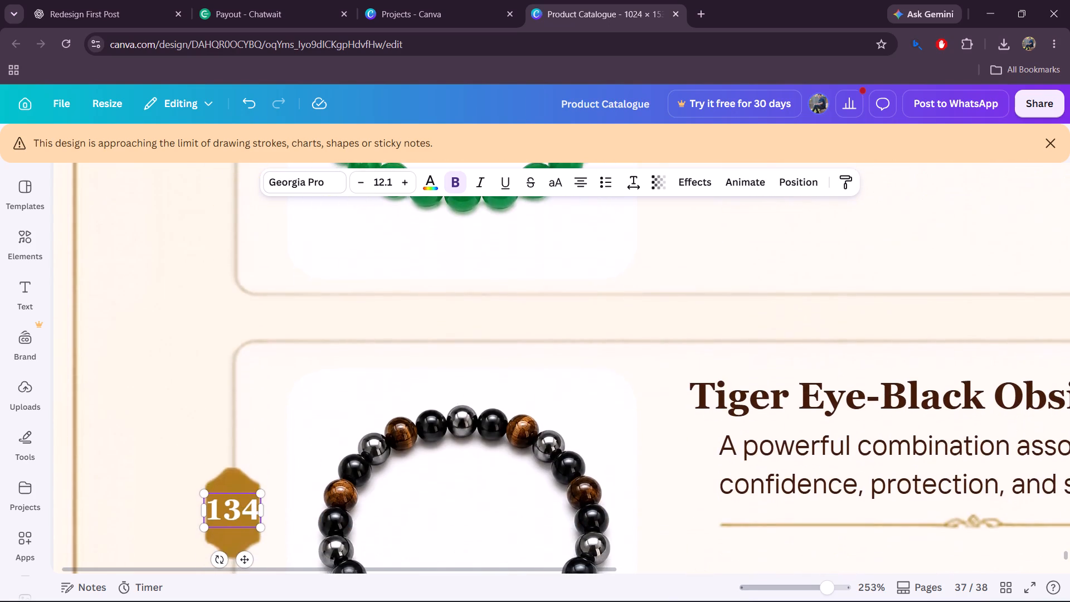
Look over the badge numbers at the end of page 37 and the remaining products on page 38.
scroll(254, 489, "down", 7)
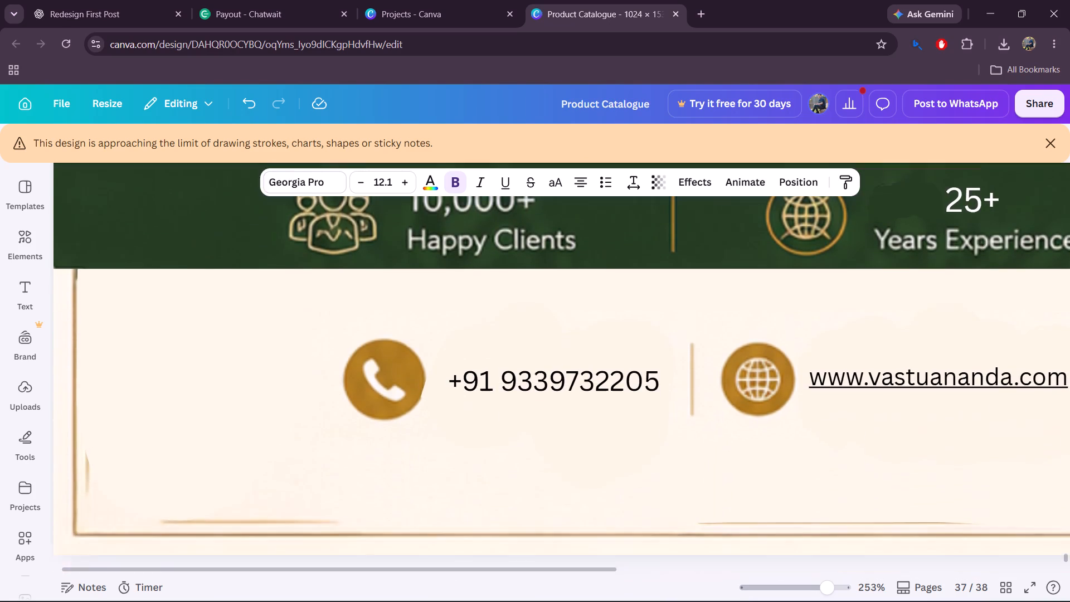
scroll(254, 489, "down", 6)
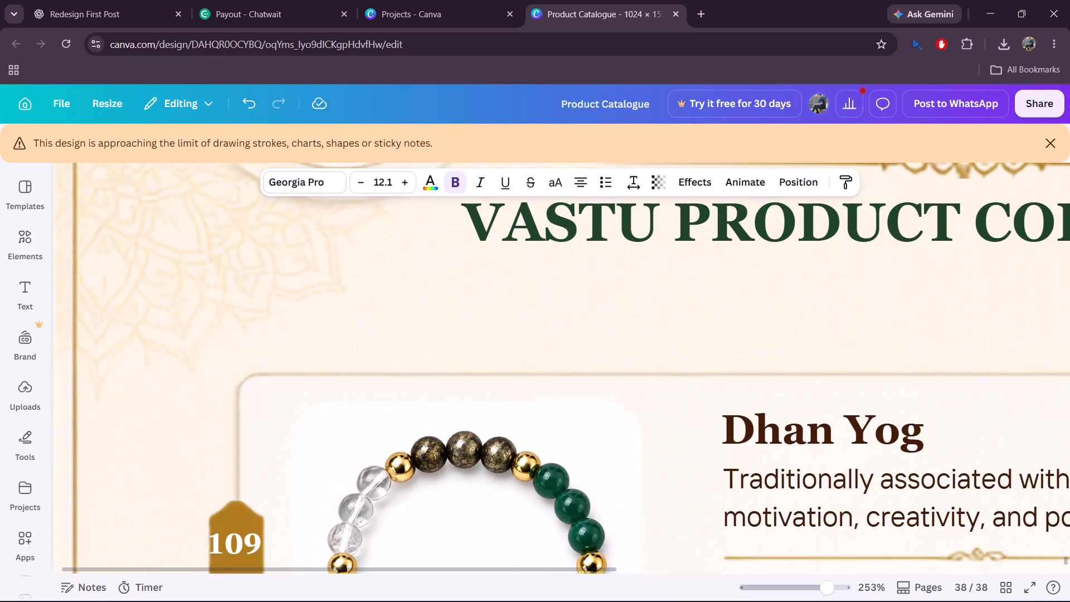
scroll(254, 489, "up", 9)
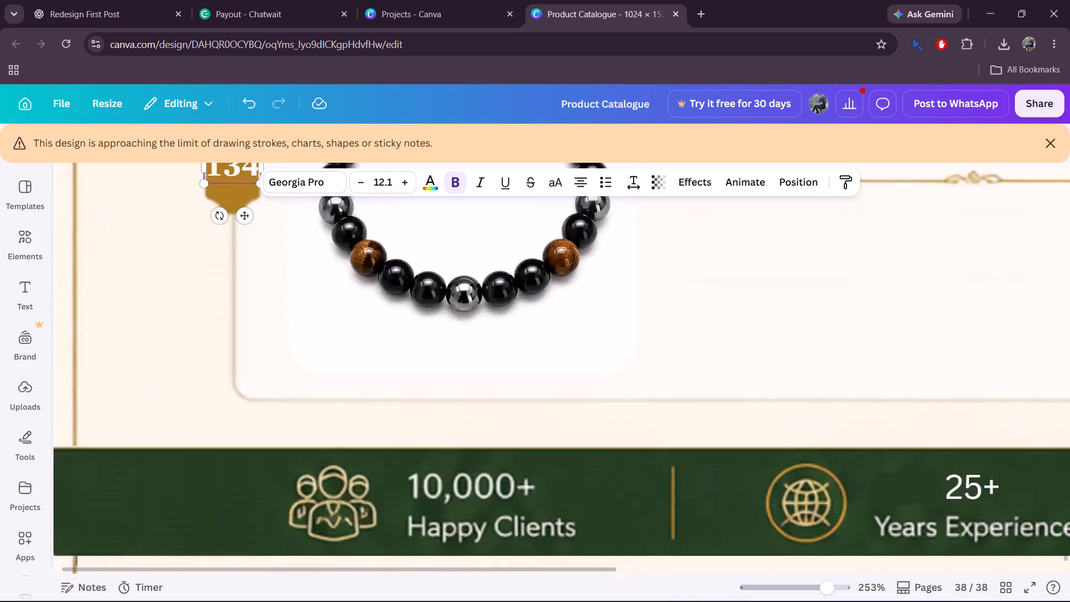
scroll(254, 489, "up", 1)
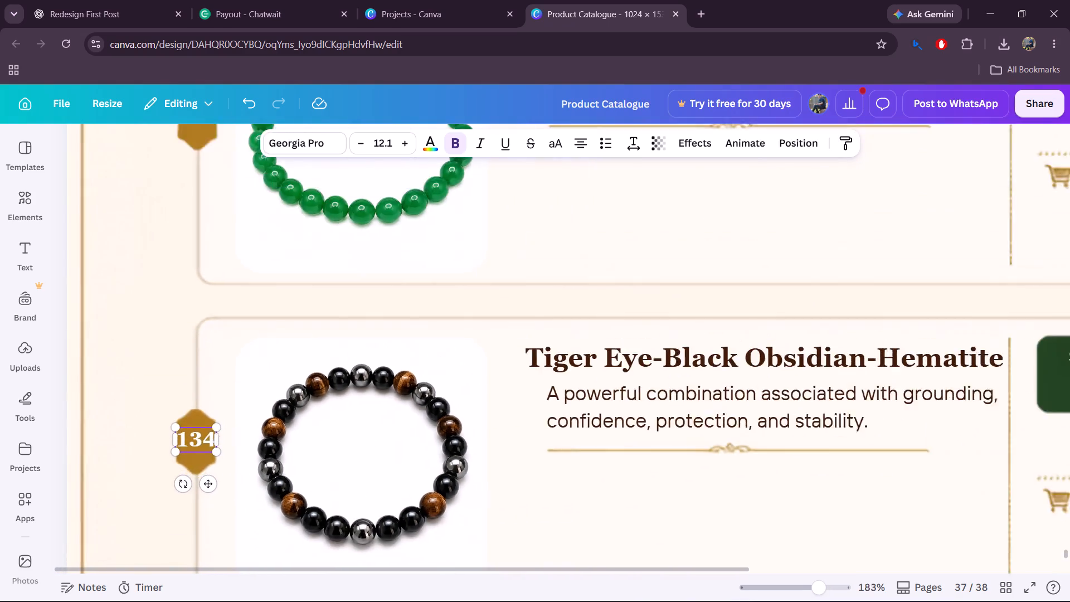
scroll(254, 489, "down", 8)
scroll(254, 489, "up", 2)
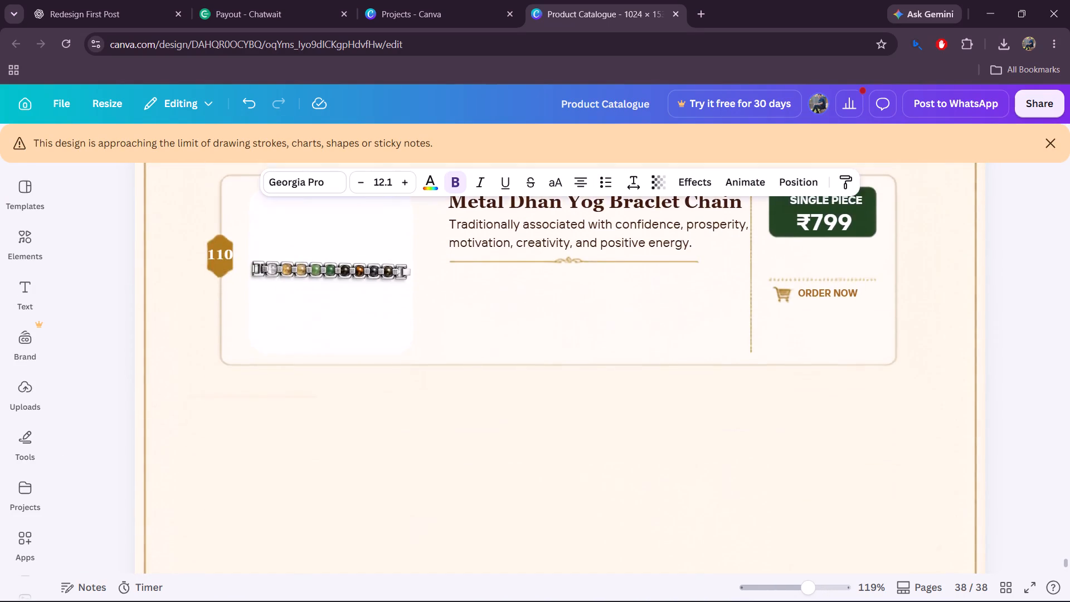
scroll(254, 489, "down", 6)
scroll(254, 489, "up", 4)
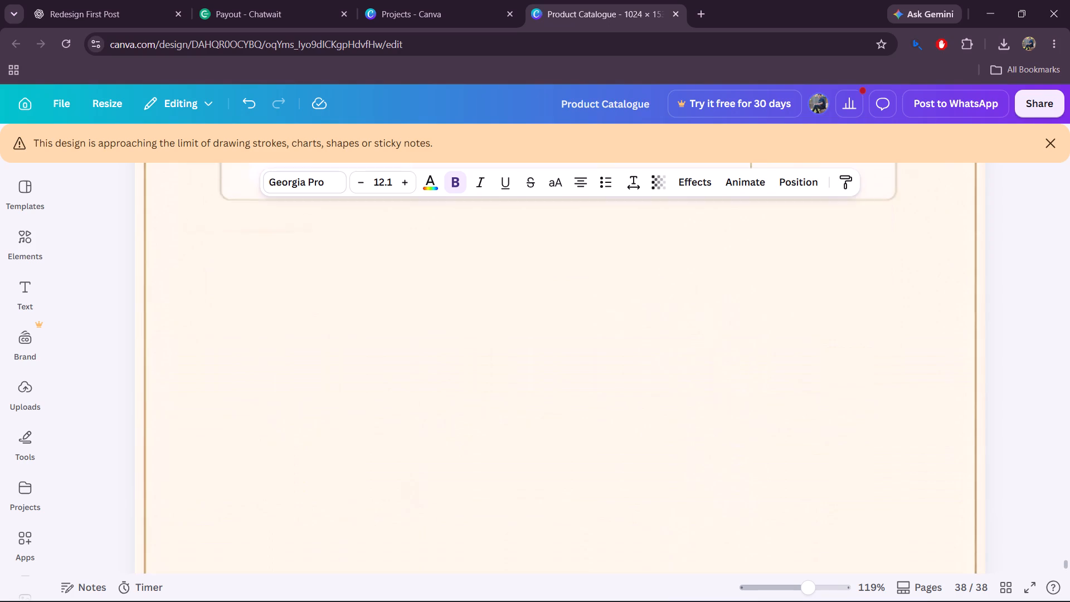
scroll(254, 489, "up", 3)
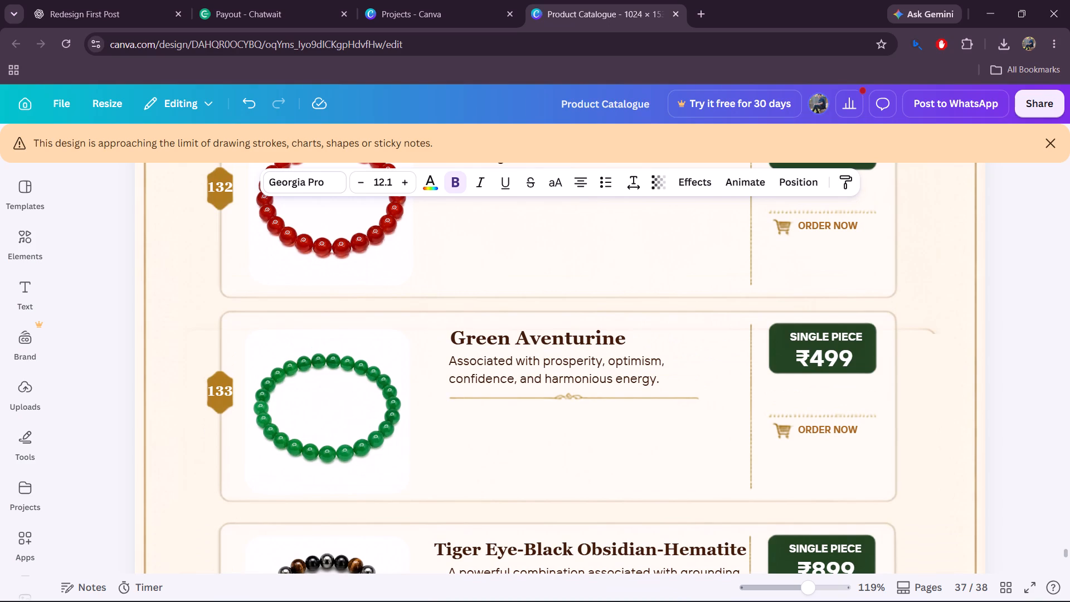
Change the Dhan Yog bracelet's number badge on page 38 to 135.
scroll(254, 489, "down", 3)
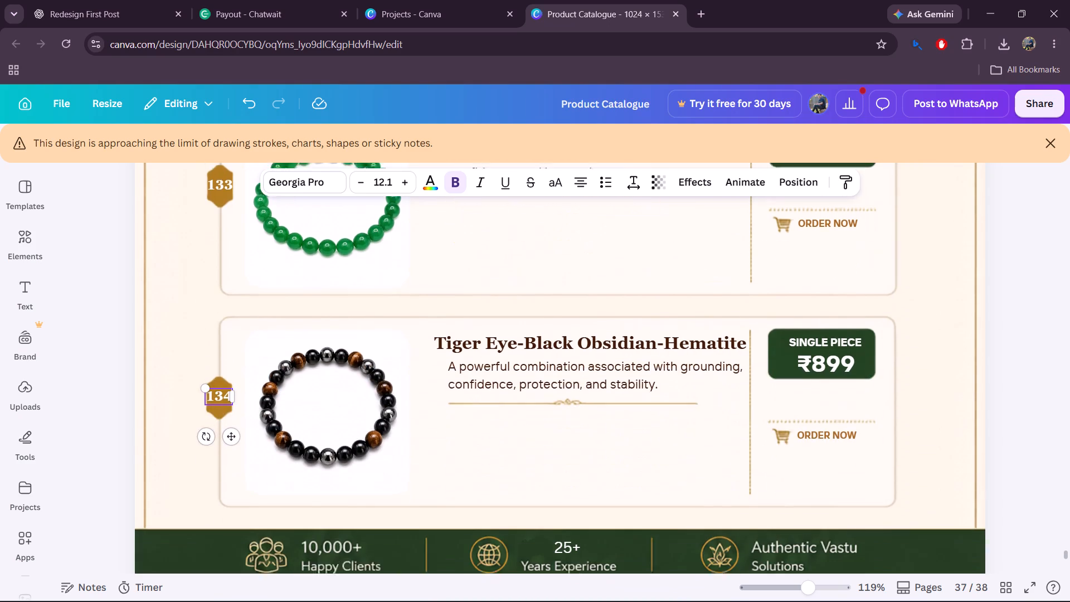
scroll(254, 489, "down", 3)
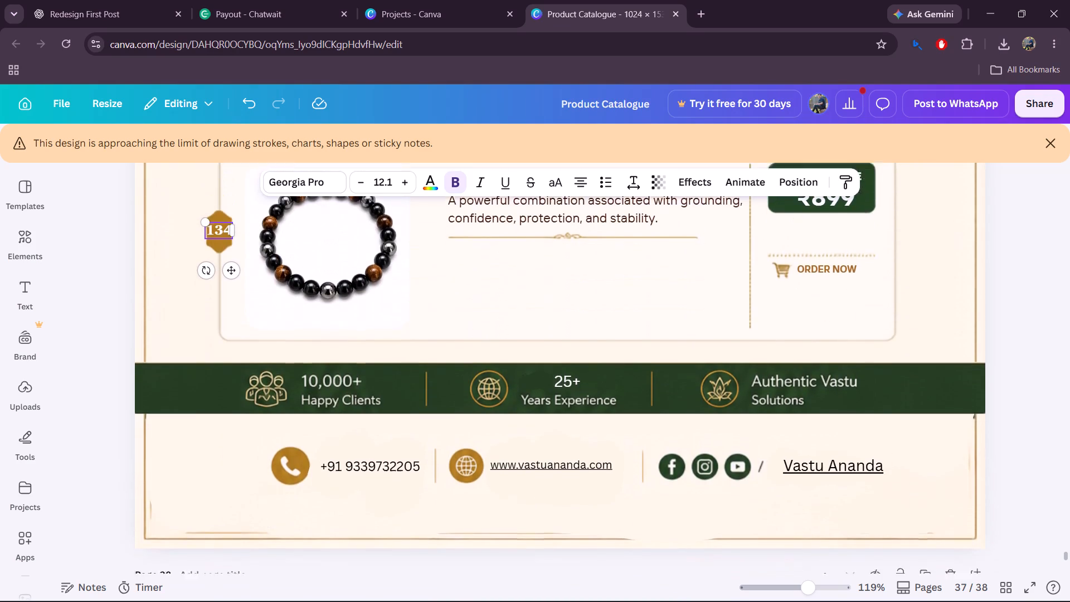
scroll(254, 489, "down", 3)
scroll(236, 560, "up", 2)
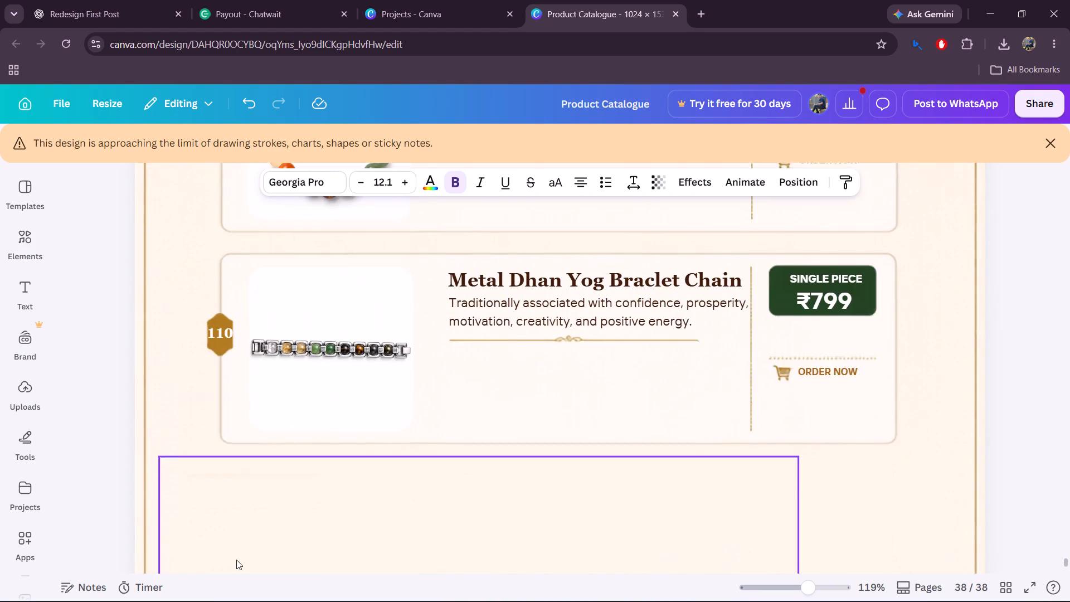
scroll(227, 400, "up", 1)
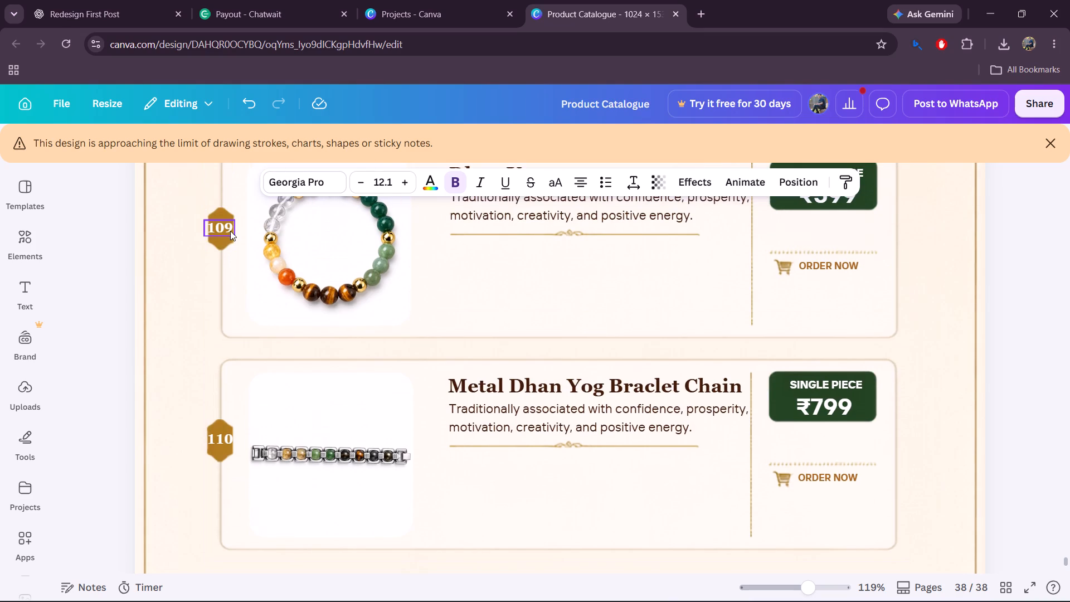
double_click(230, 230)
key("BackSpace")
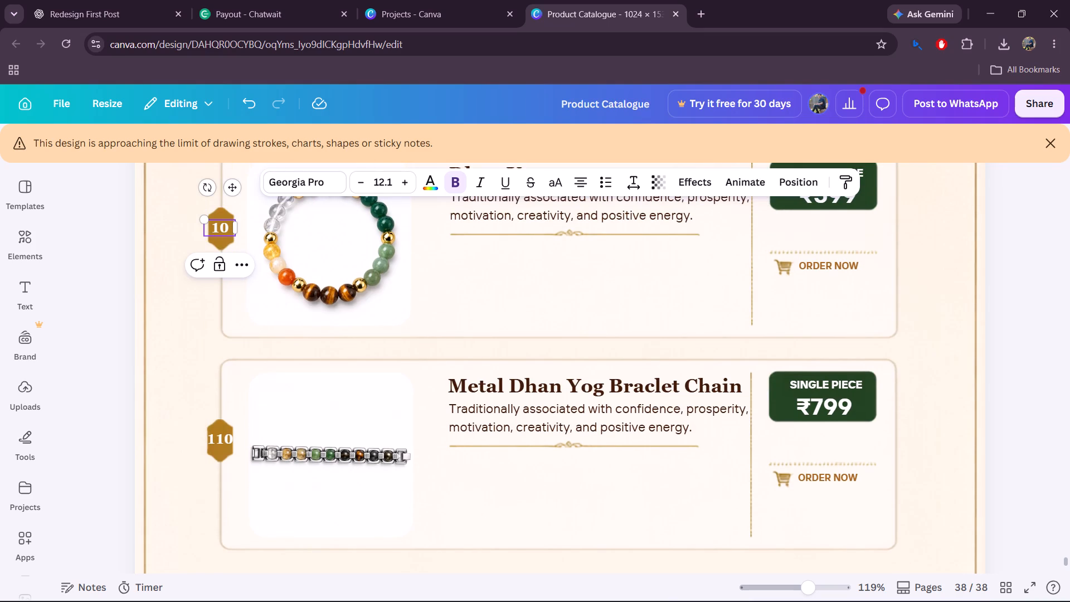
type("35")
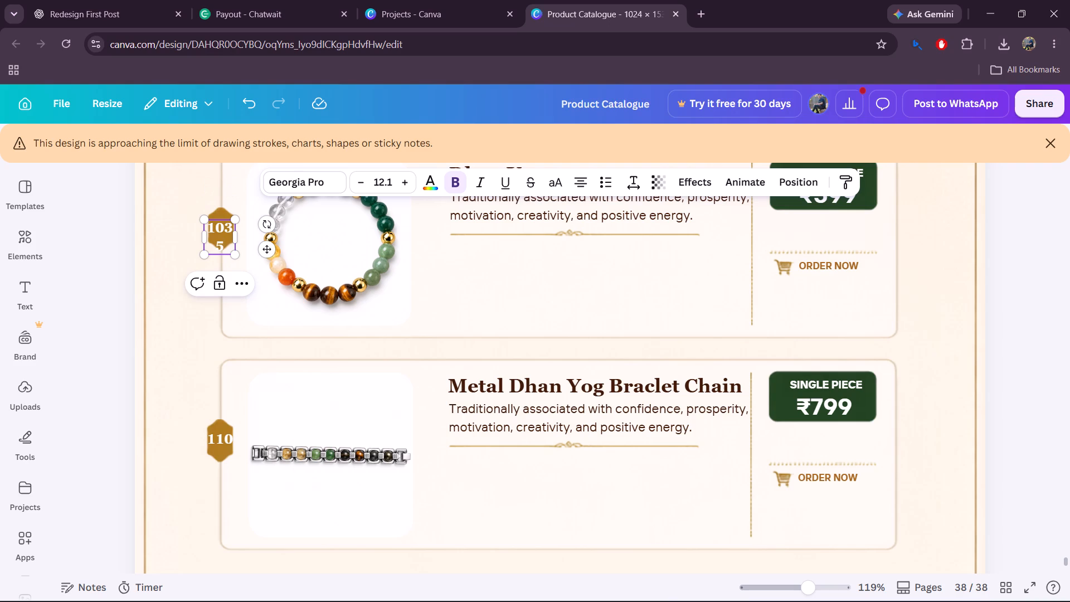
scroll(230, 230, "up", 1)
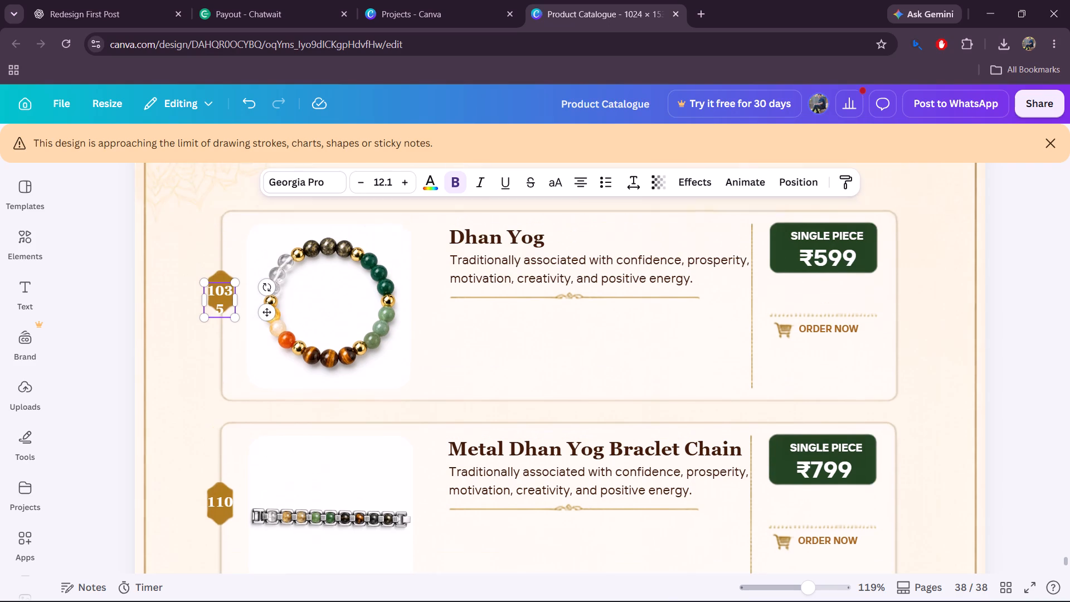
scroll(230, 230, "up", 1)
key("BackSpace")
key("BackSpace")
key("BackSpace")
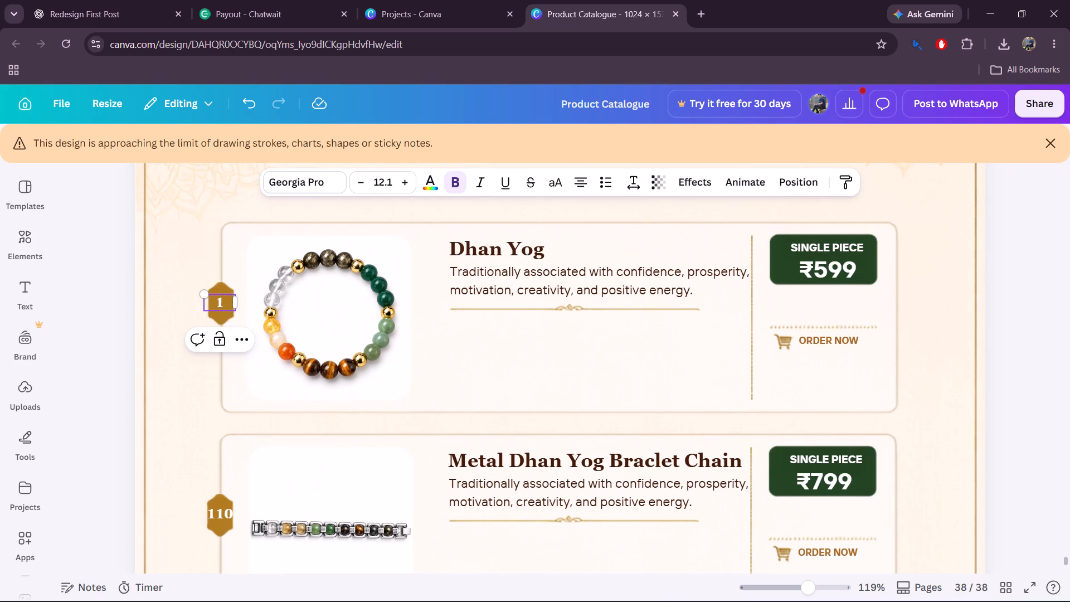
type("35")
Change the Metal Dhan Yog Braclet Chain's number badge on page 38 to 136.
scroll(230, 230, "up", 6)
scroll(230, 230, "down", 2)
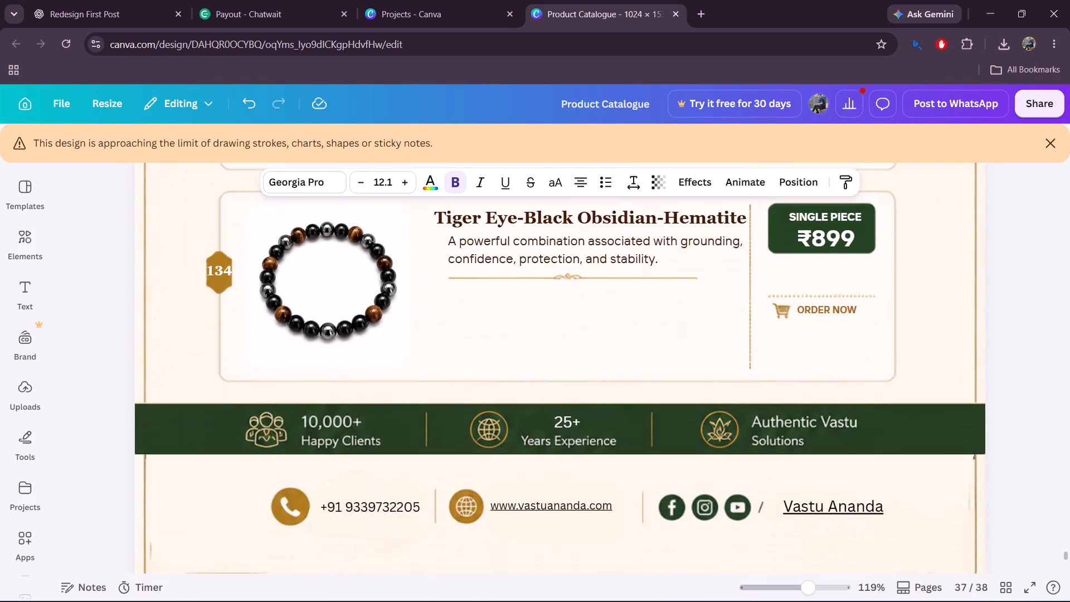
scroll(230, 230, "down", 7)
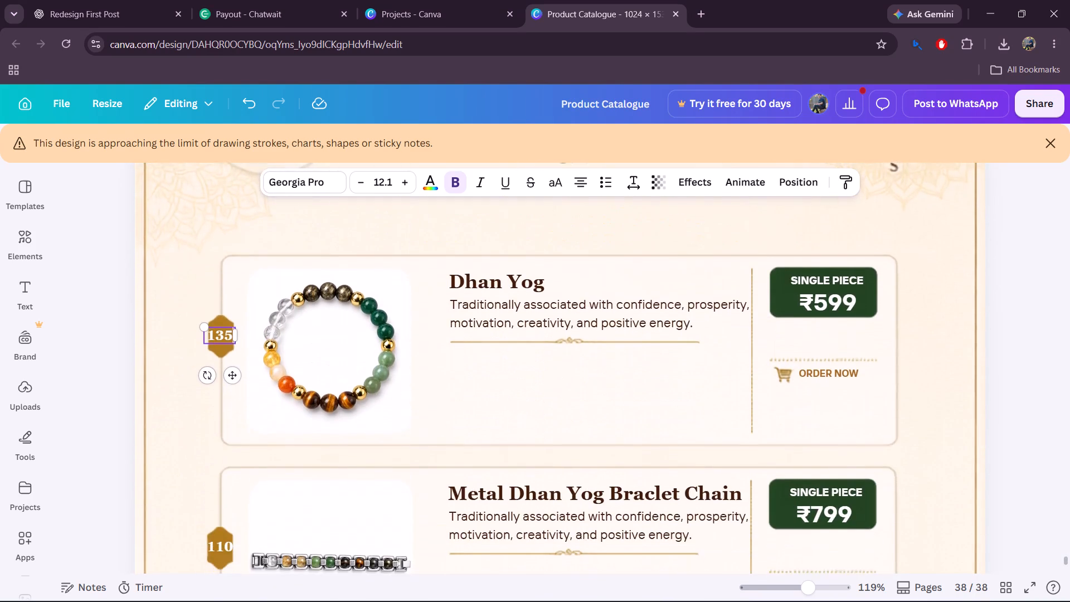
scroll(230, 230, "down", 2)
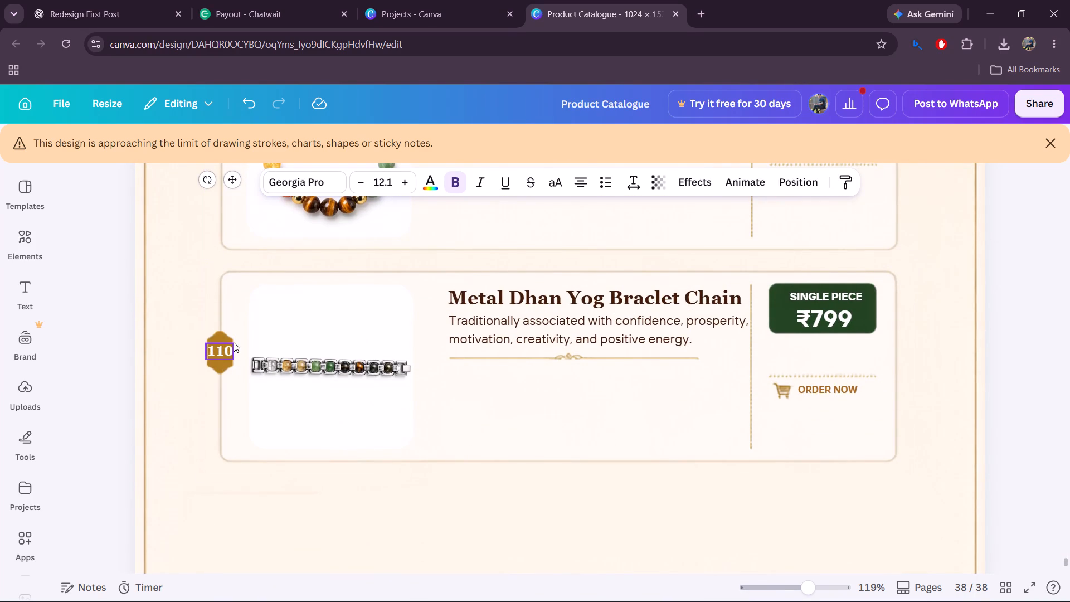
left_click(231, 346)
left_click(231, 346)
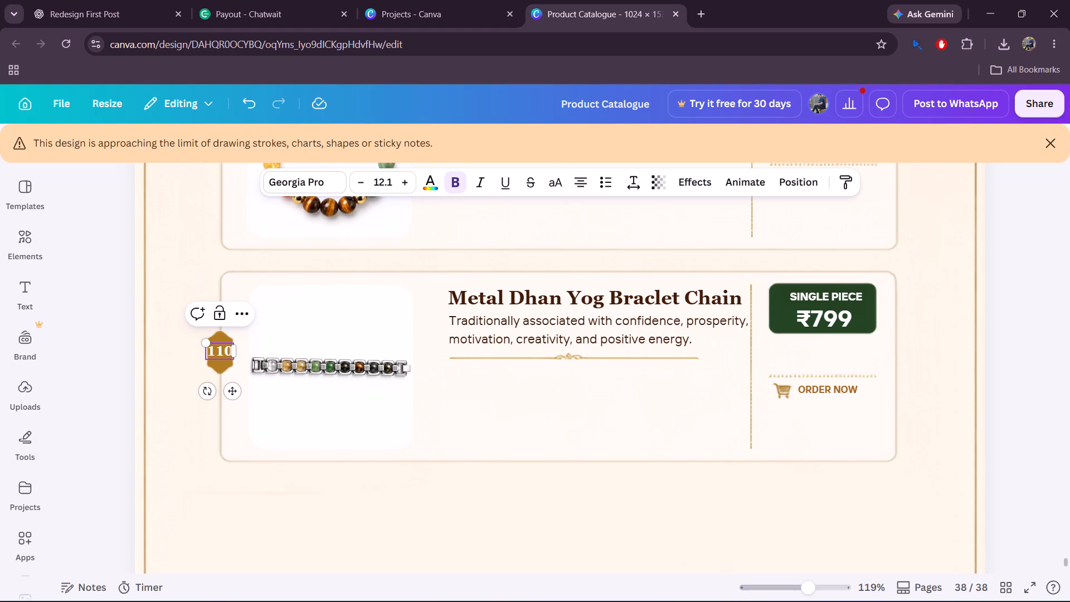
key("BackSpace")
key("BackSpace")
scroll(231, 346, "up", 1)
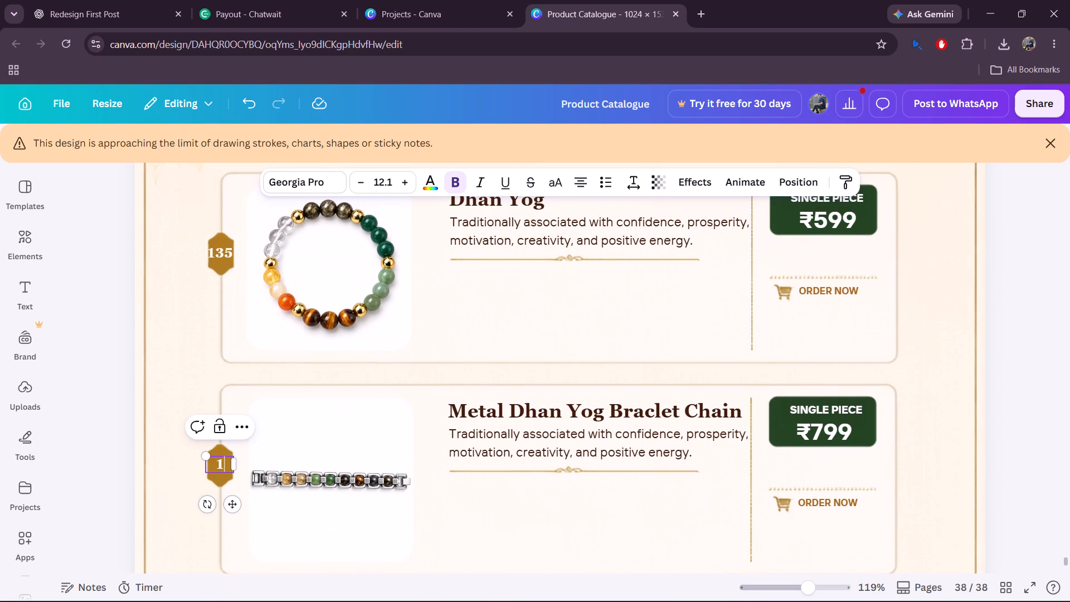
type("36")
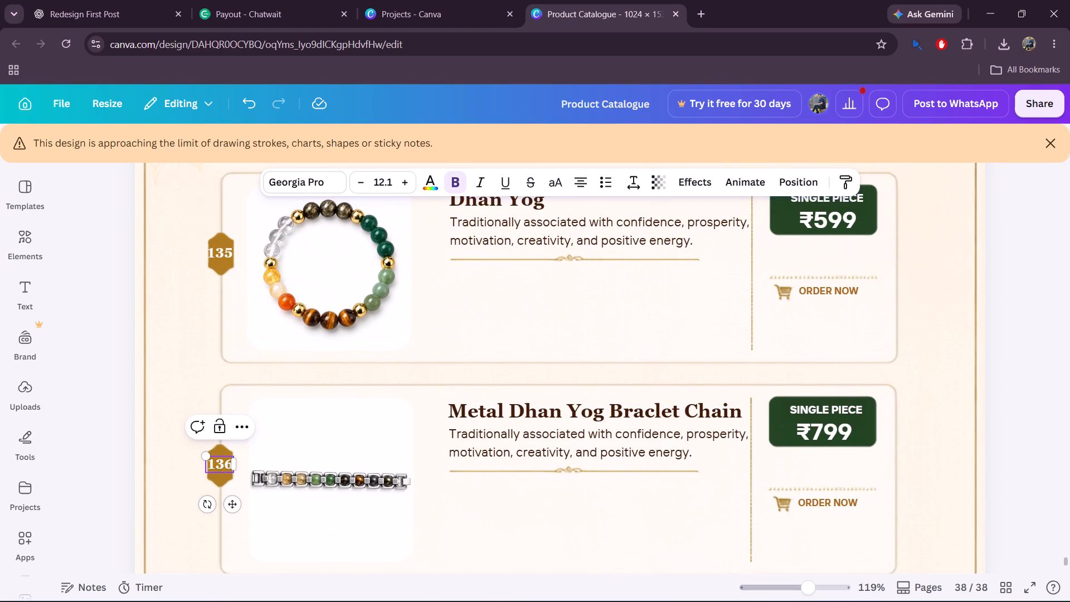
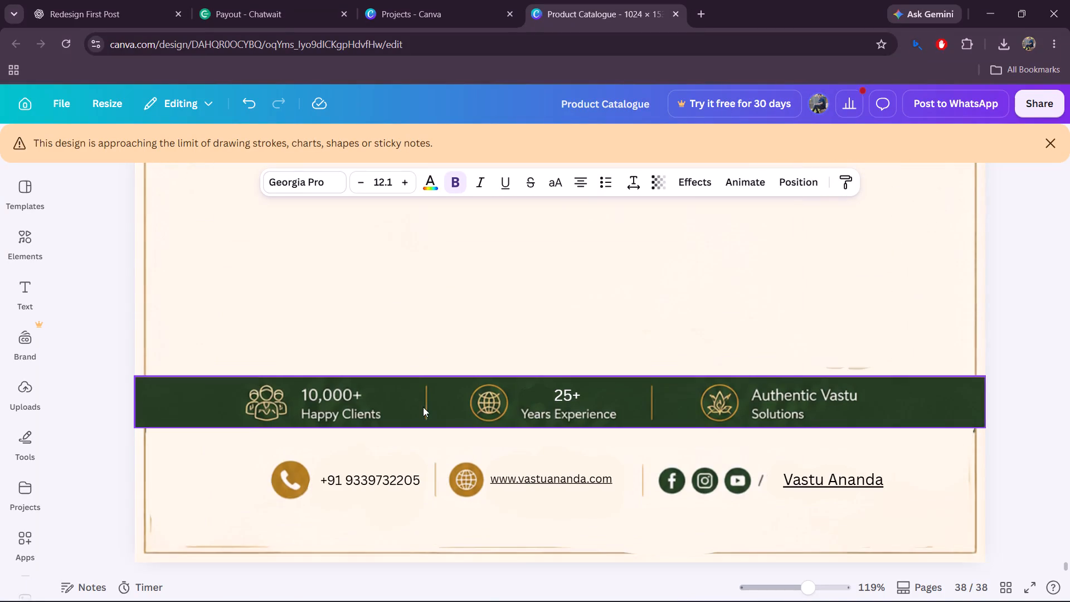
Look through the recent designs on the Canva projects page for the DIV's Catalogue.
scroll(423, 407, "down", 1)
left_click(463, 0)
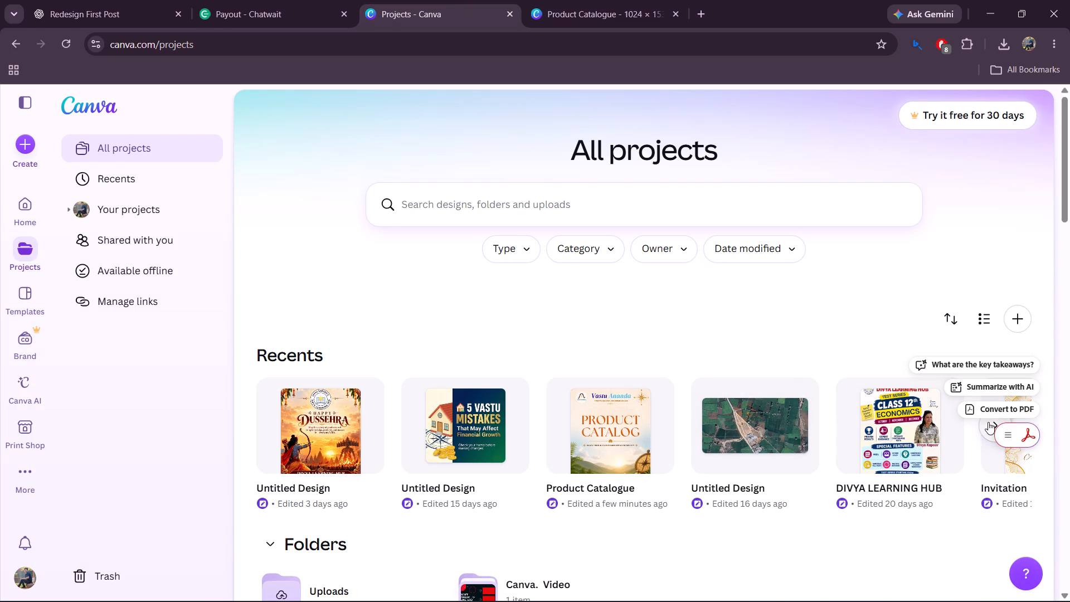
scroll(777, 436, "left", 8)
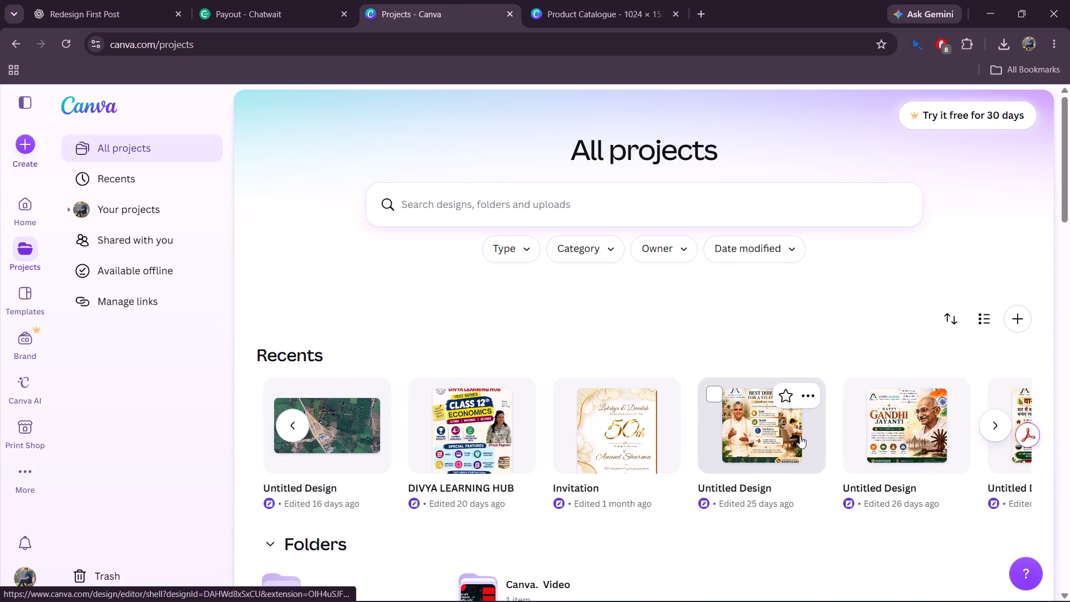
scroll(800, 436, "left", 12)
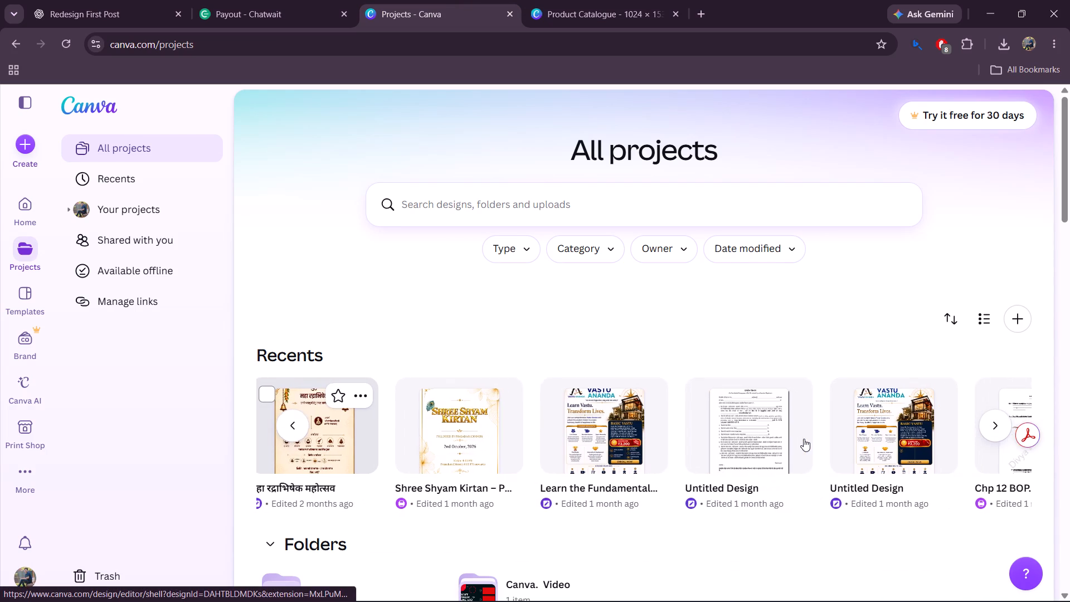
scroll(804, 439, "left", 3)
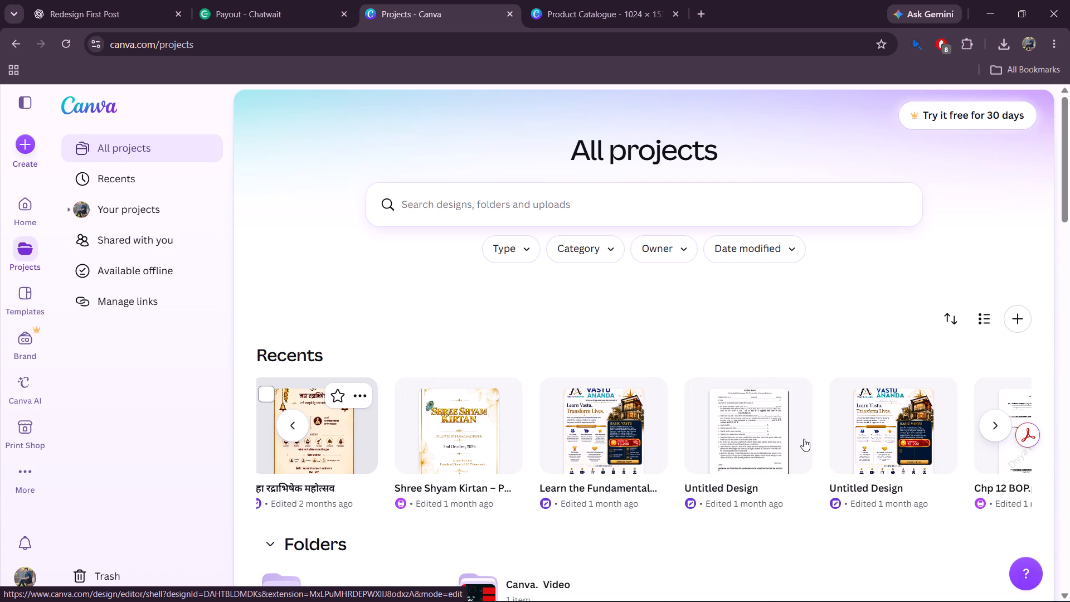
scroll(804, 439, "left", 2)
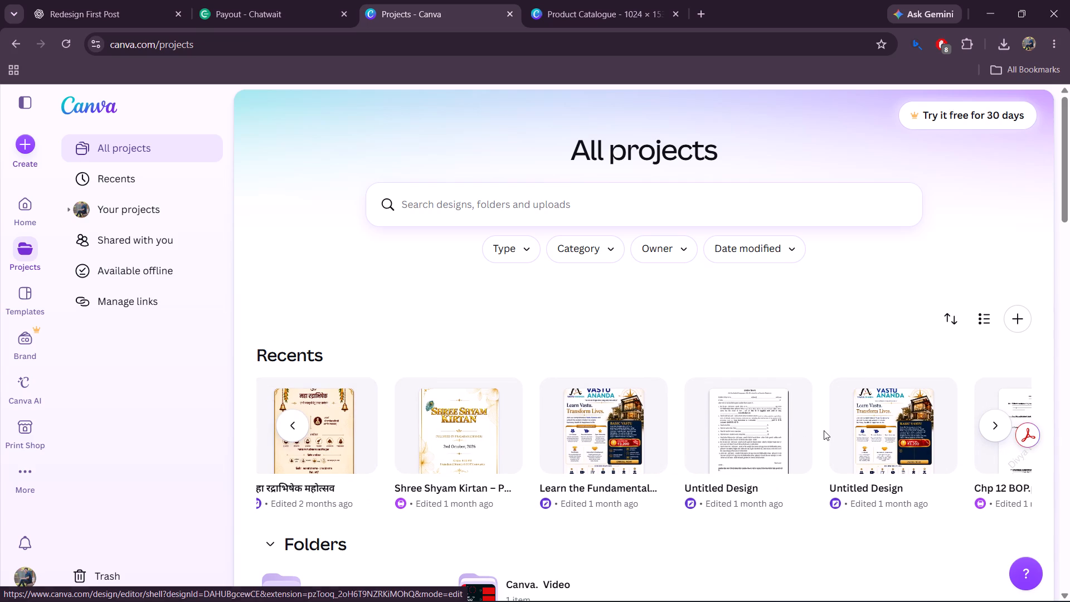
scroll(824, 430, "left", 4)
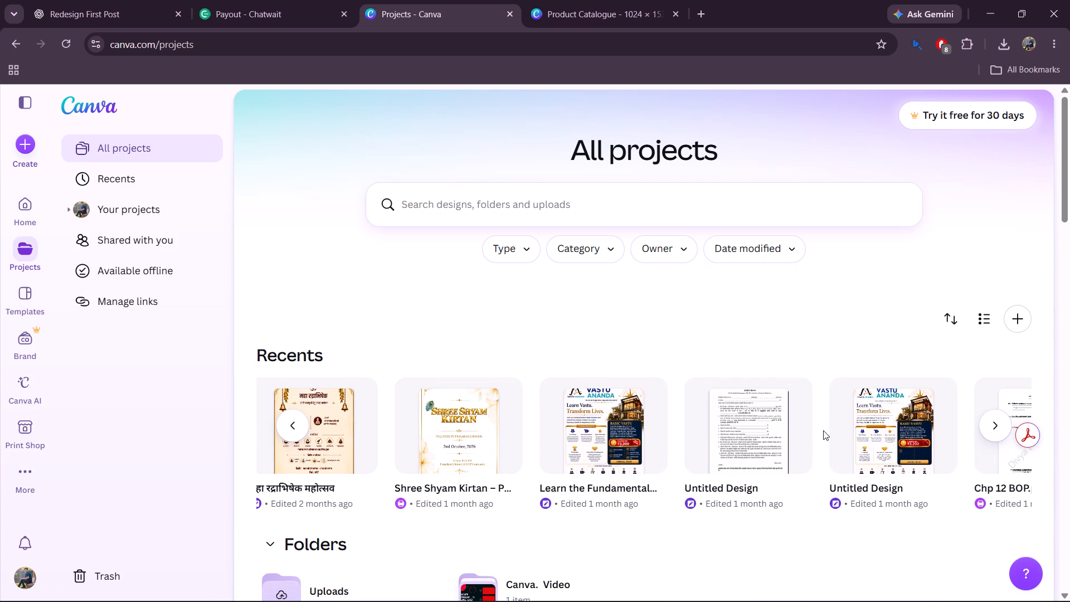
scroll(823, 430, "left", 8)
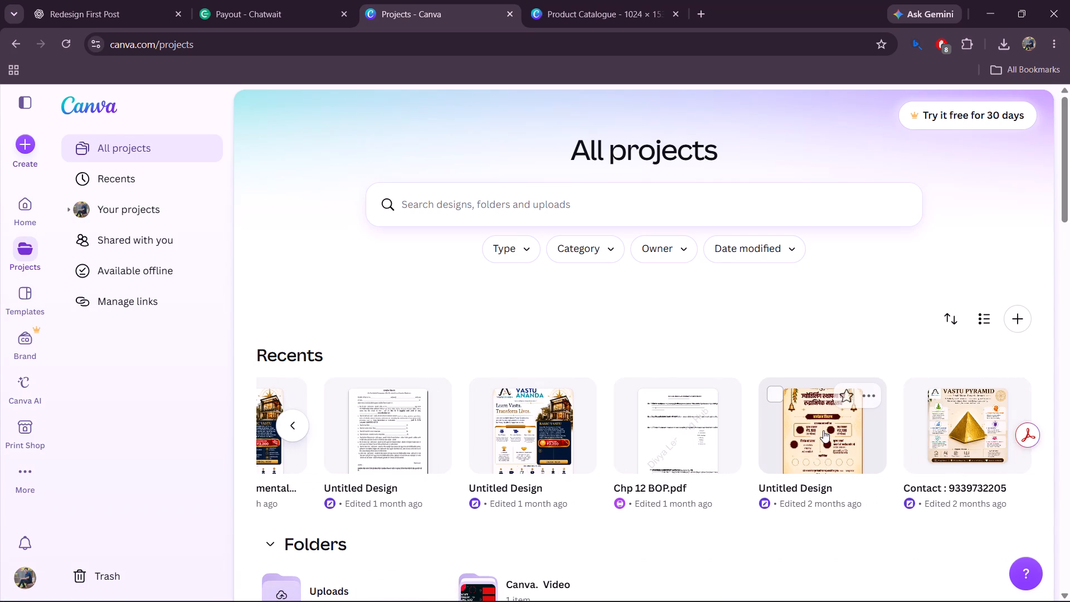
scroll(823, 430, "left", 2)
scroll(824, 430, "right", 5)
scroll(782, 409, "right", 4)
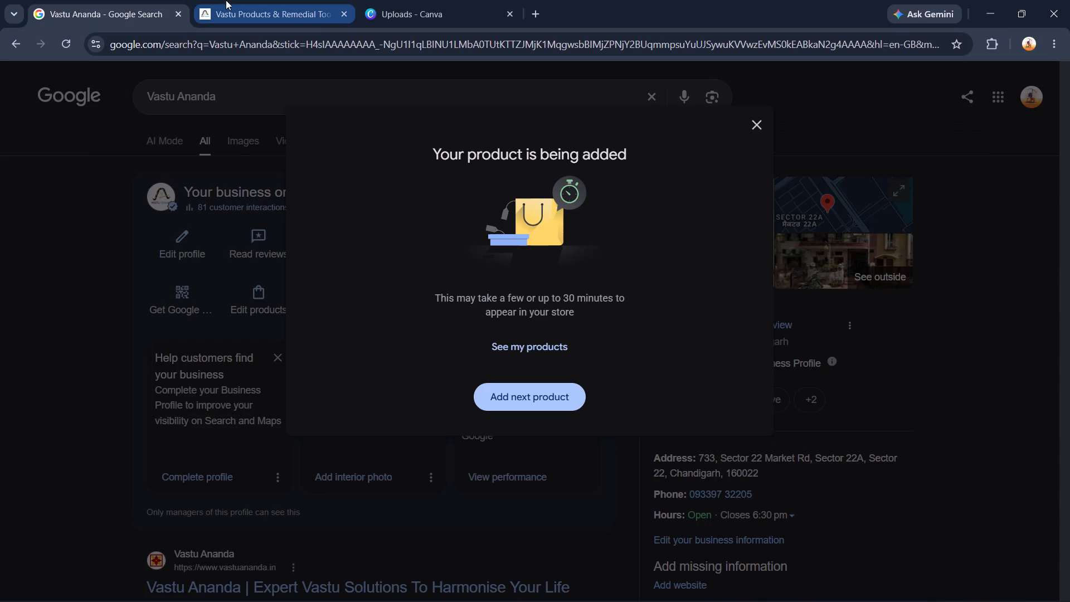
Open the DIV's Catalogue design from the Canva home page in the other browser window.
left_click(409, 12)
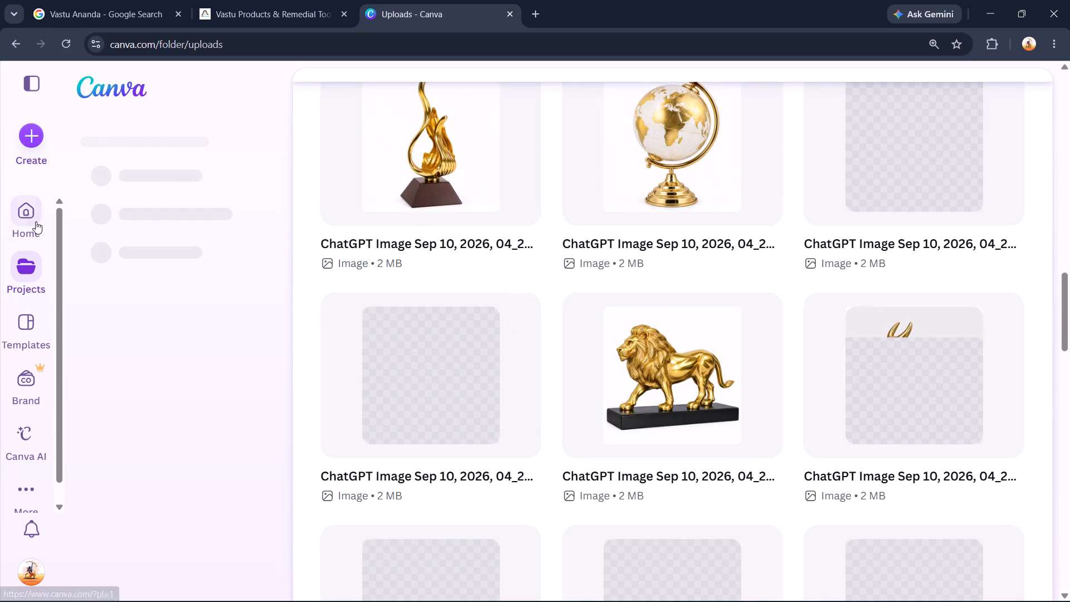
left_click(36, 221)
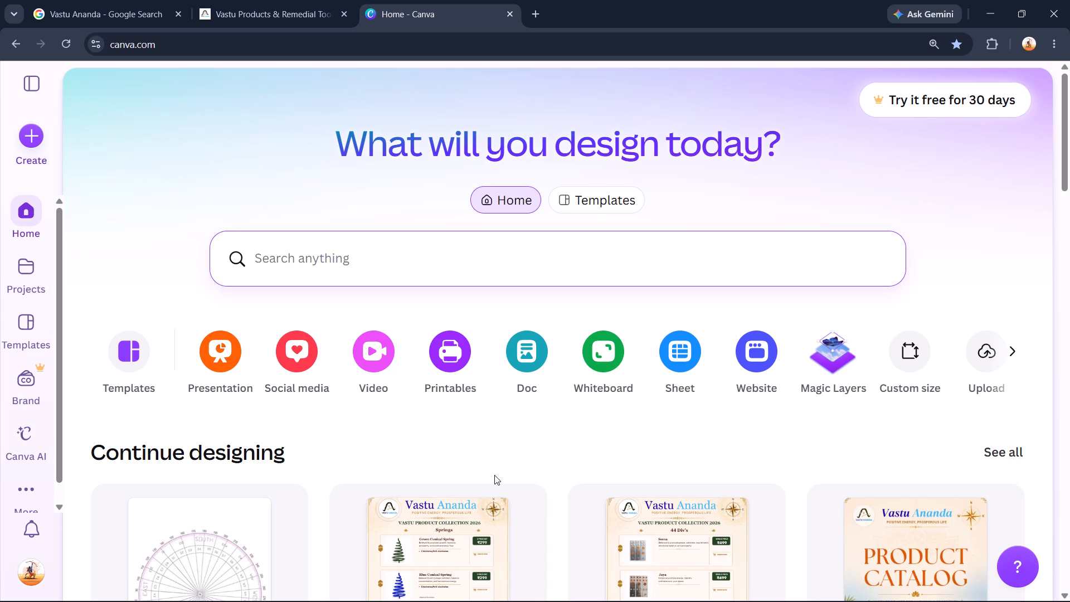
scroll(499, 439, "down", 3)
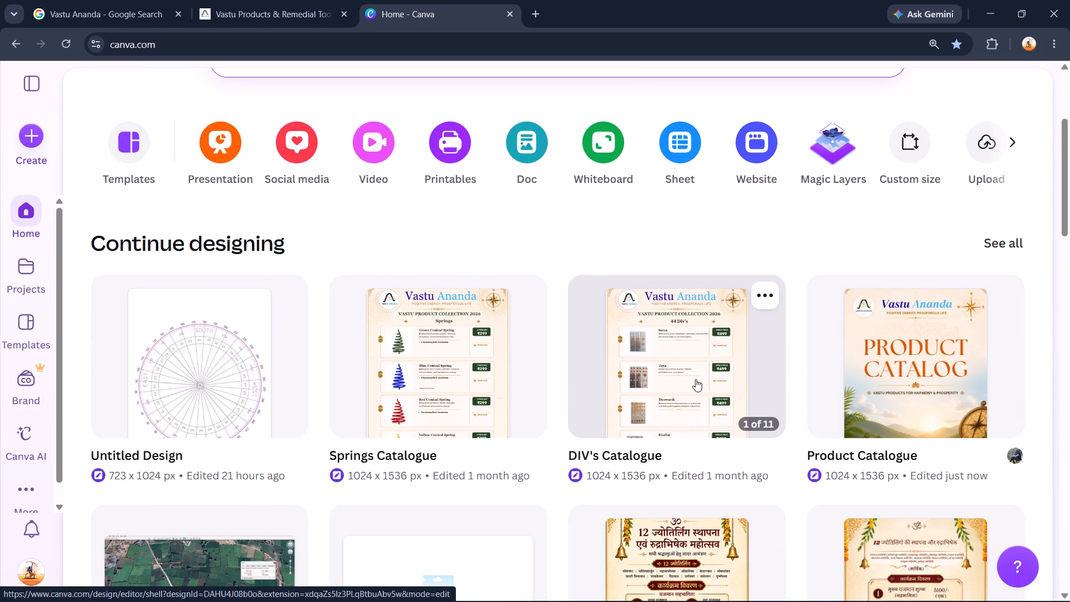
left_click(693, 378)
left_click(693, 378)
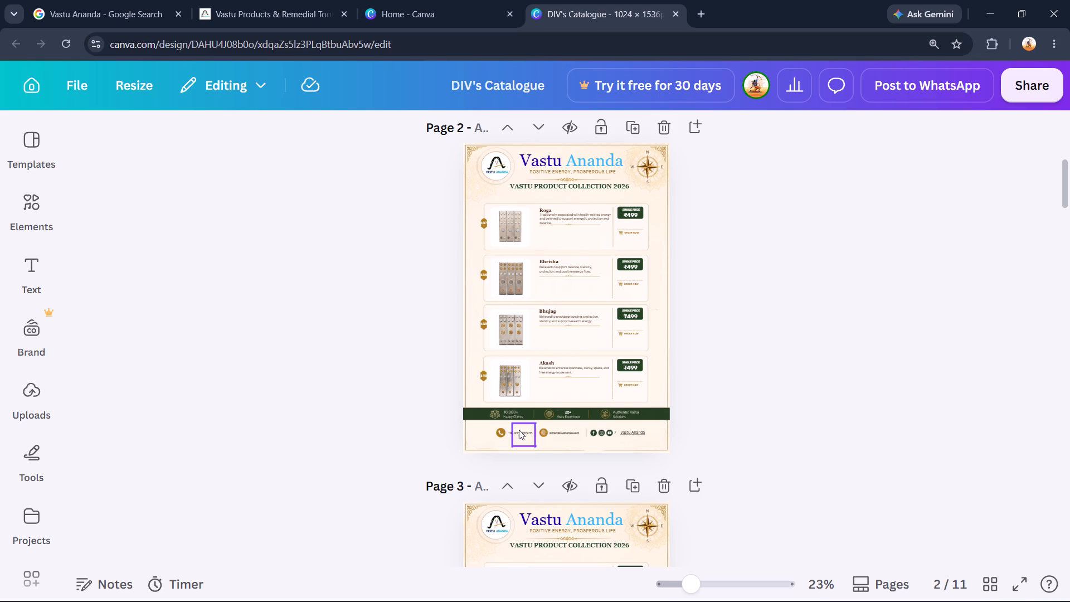
Examine the products and their badge numbers on page 1 of the DIV's Catalogue.
scroll(514, 427, "up", 4)
scroll(500, 360, "up", 13)
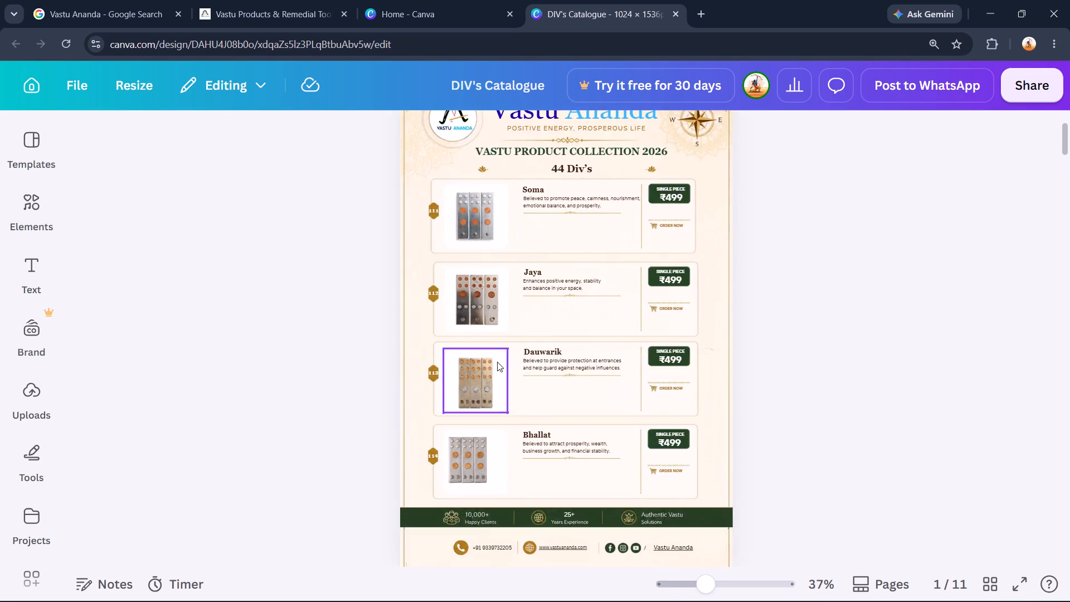
scroll(497, 362, "up", 1)
scroll(497, 362, "right", 1)
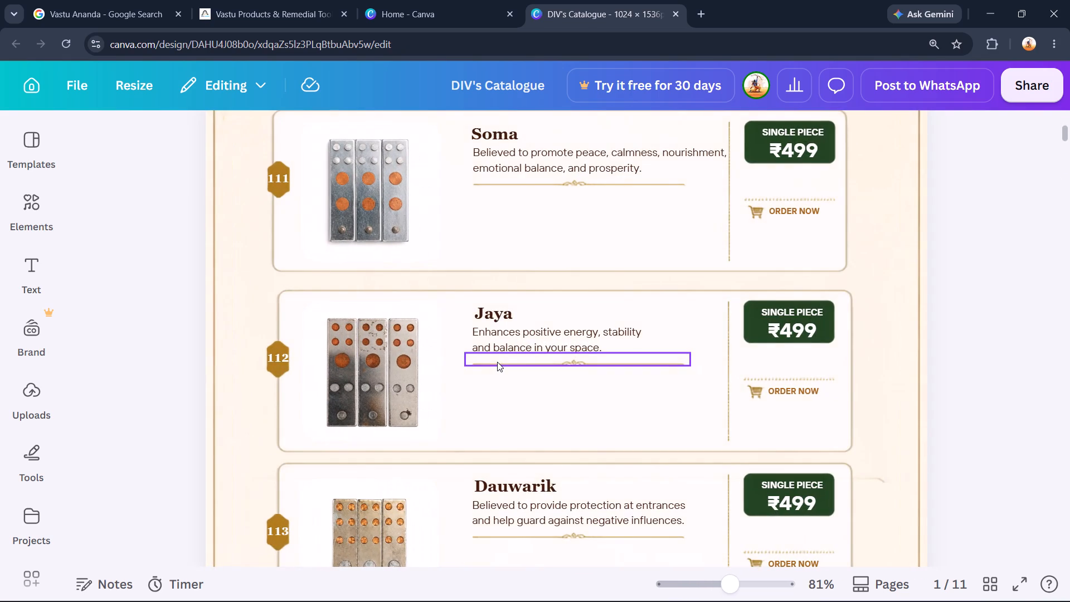
scroll(497, 362, "right", 1)
scroll(497, 362, "left", 1)
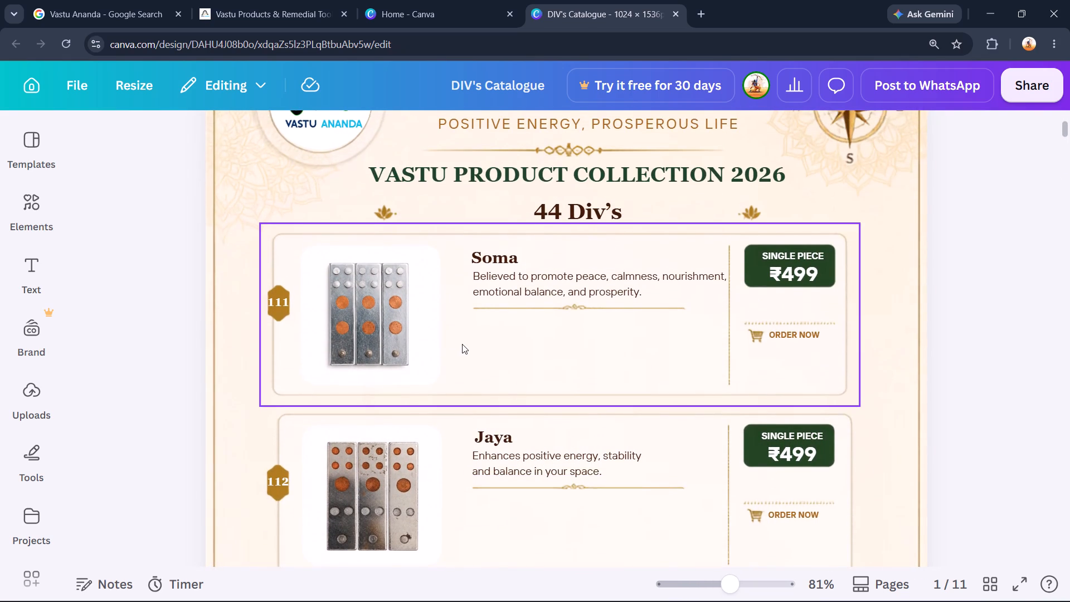
scroll(461, 344, "up", 1)
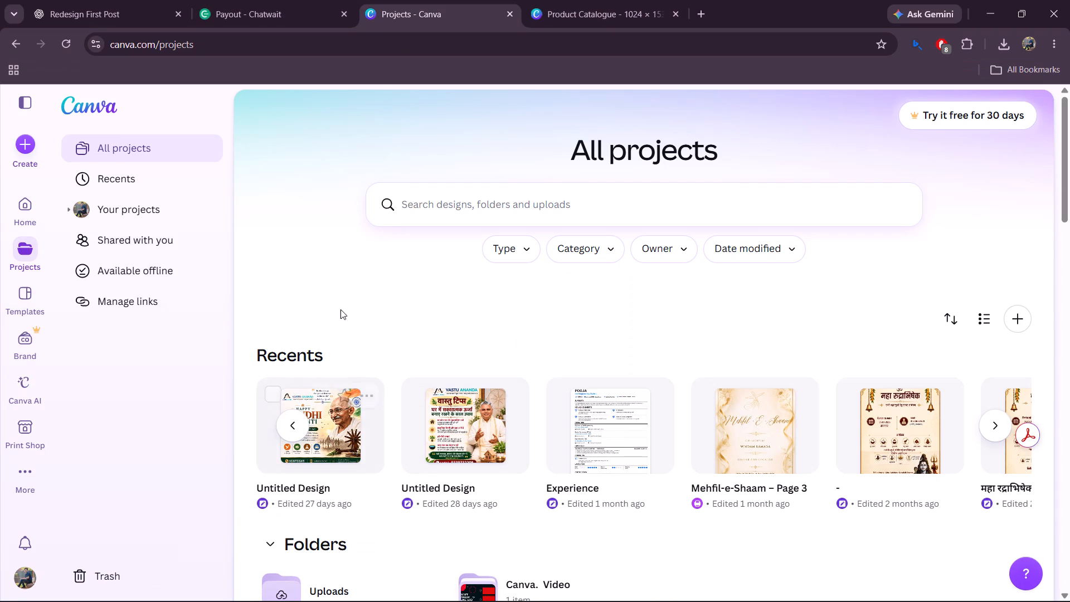
Return to the Product Catalogue design and check the last product badge number on page 38.
left_click(572, 21)
scroll(545, 380, "down", 4)
scroll(519, 368, "up", 4)
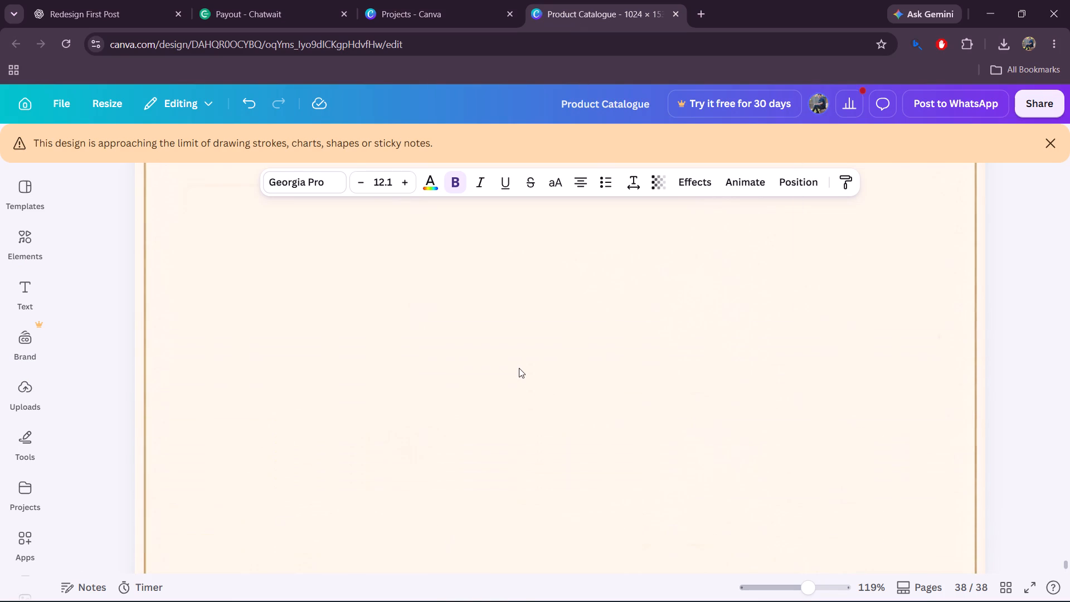
scroll(519, 368, "up", 7)
scroll(519, 368, "down", 1)
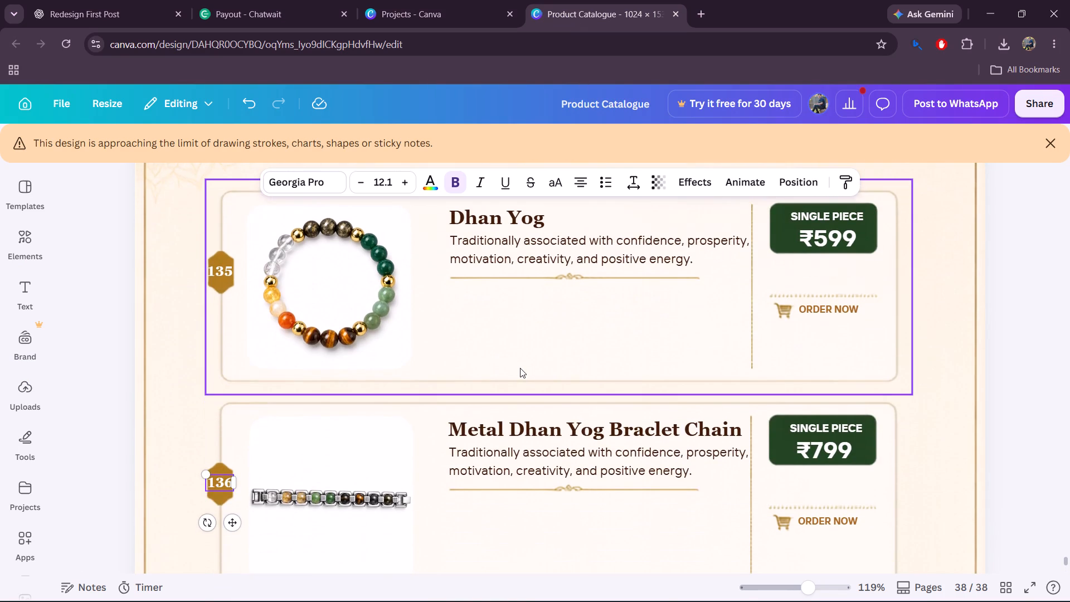
scroll(520, 368, "down", 1)
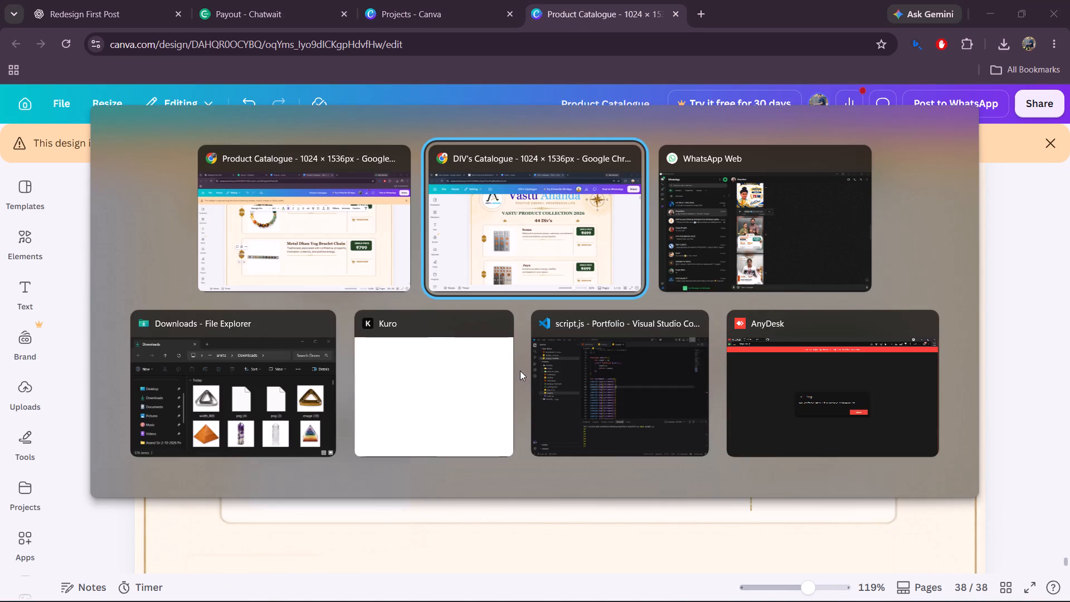
Switch to the DIV's Catalogue and change the Soma product's number badge on page 1 to 137.
double_click(284, 336)
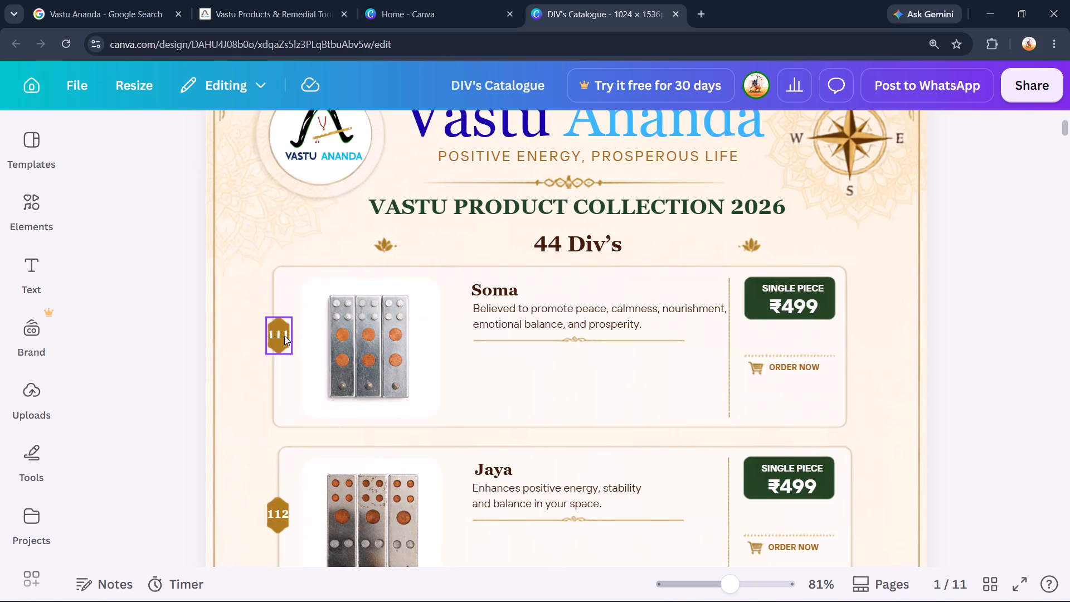
key("Page_Down")
key("Right")
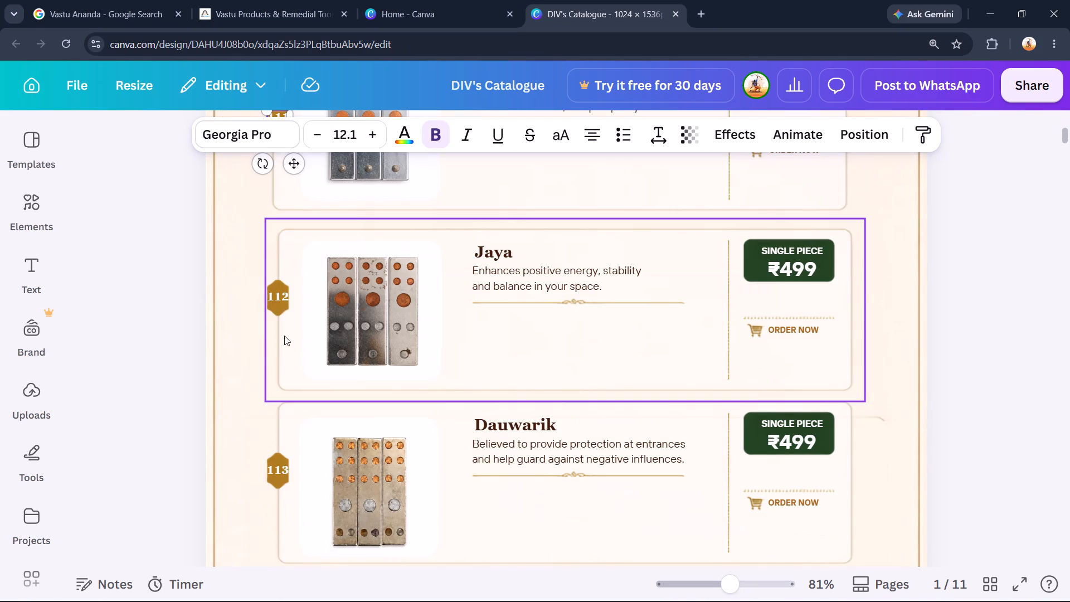
scroll(284, 336, "up", 3)
double_click(285, 363)
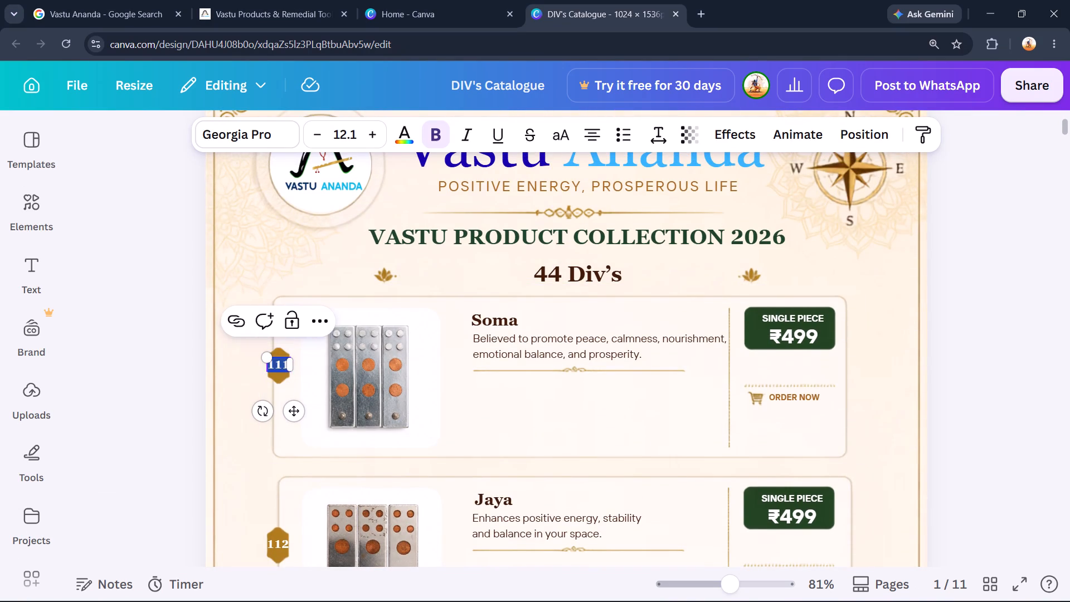
type("137")
Change the Jaya product's number badge on page 1 to 138 and copy that number.
scroll(285, 363, "down", 3)
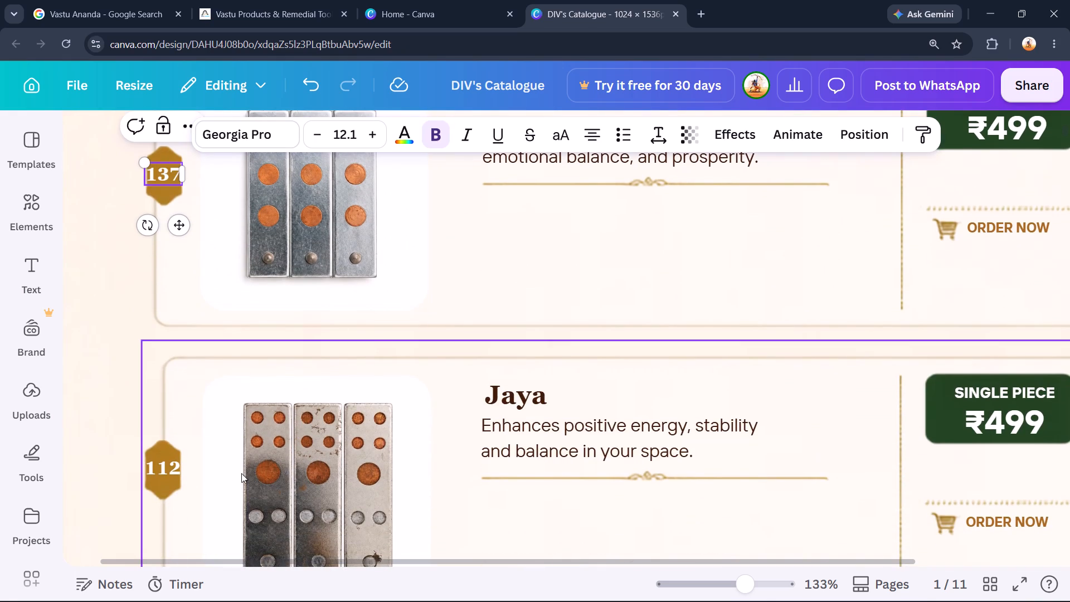
double_click(177, 471)
double_click(177, 471)
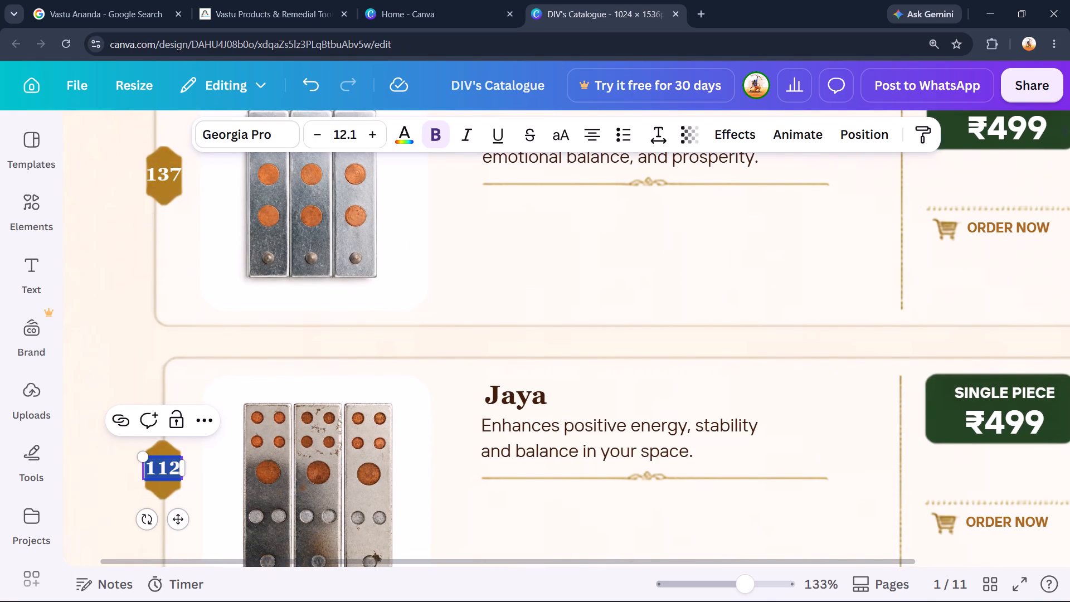
key("1")
type("38")
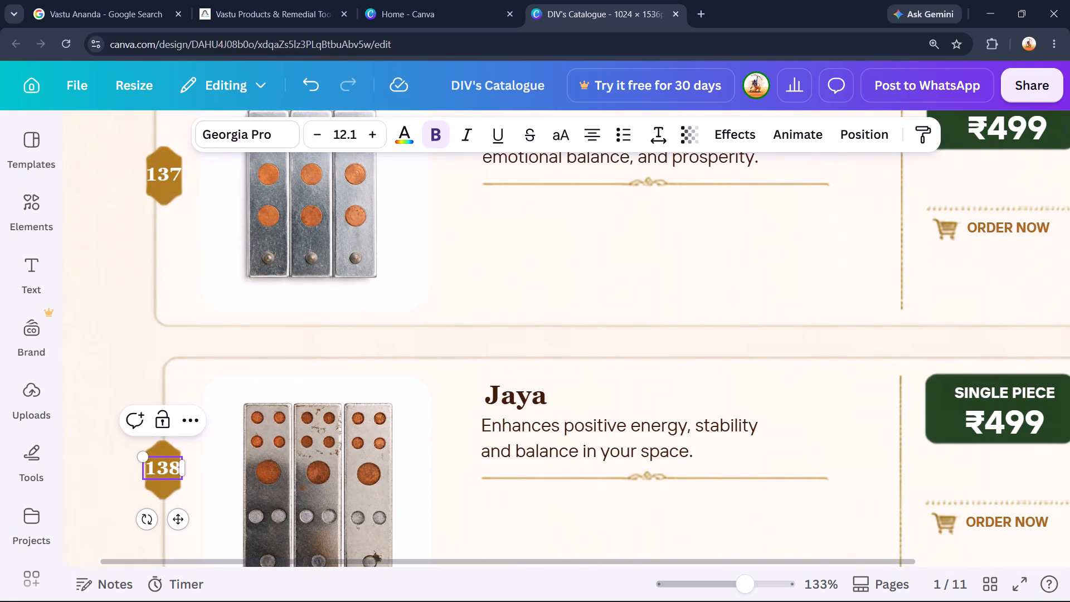
key("ctrl+a")
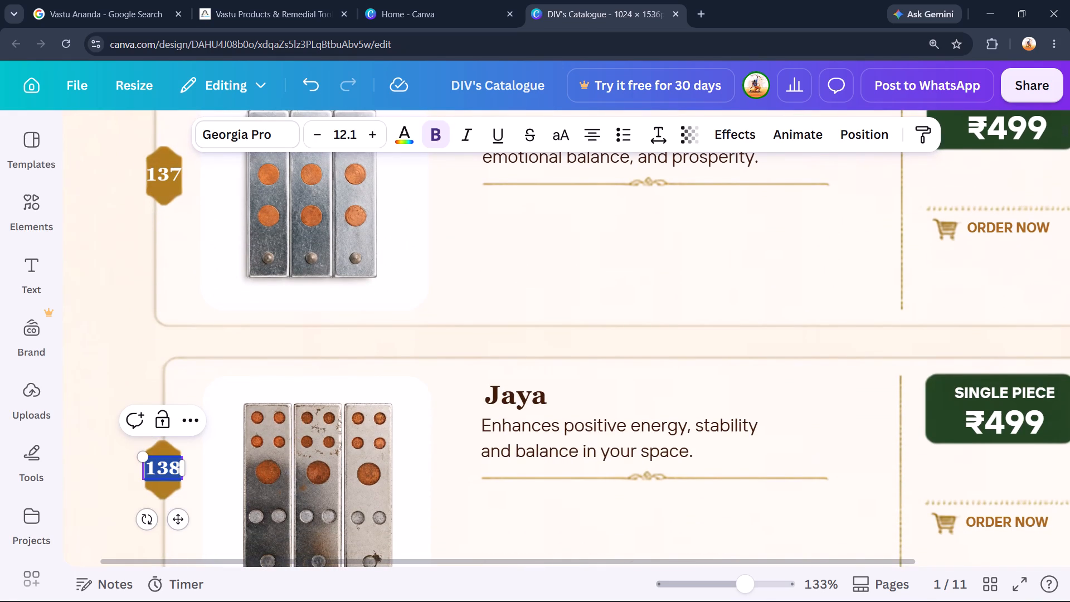
key("ctrl+c")
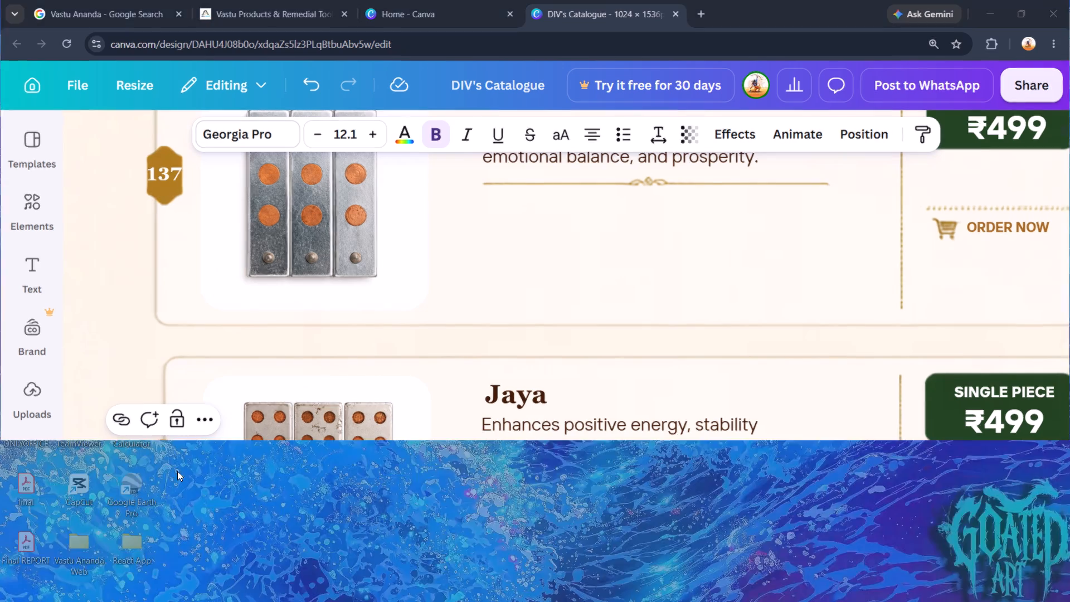
Change the Dauwarik product's number badge on page 1 to 139.
scroll(188, 417, "down", 4)
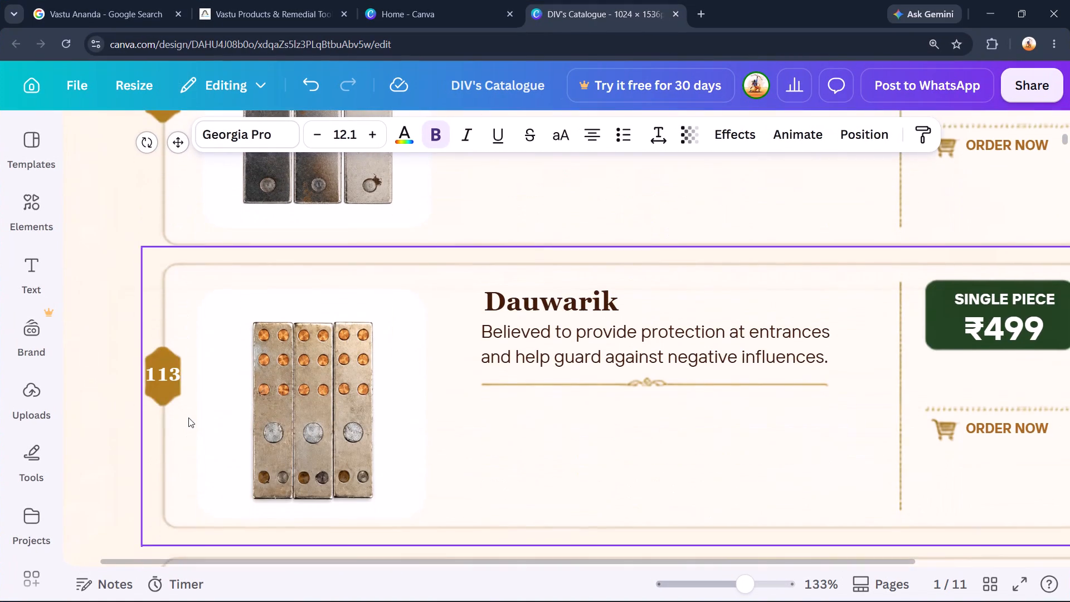
triple_click(169, 381)
key("1")
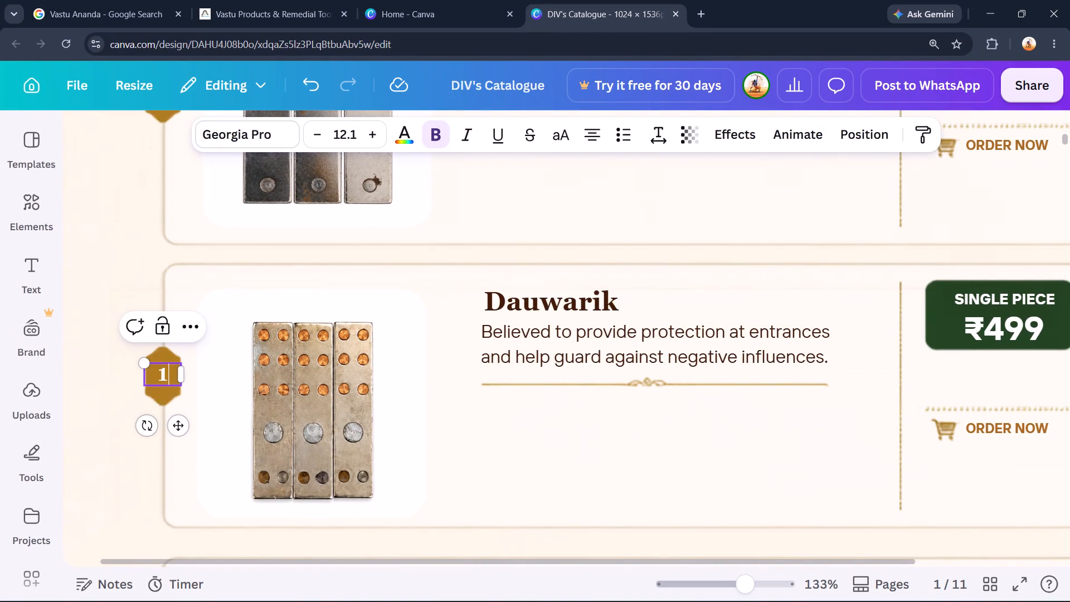
type("39")
Change the Bhallat product's number badge on page 1 to 140.
scroll(169, 381, "down", 3)
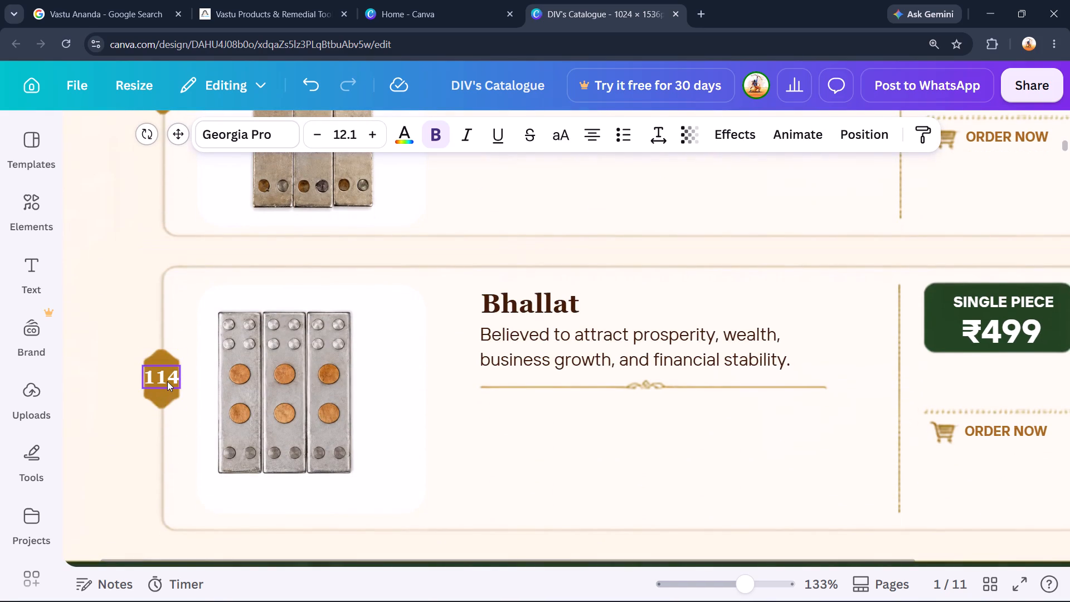
double_click(167, 381)
double_click(167, 381)
type("140")
Change the Roga product's number badge on page 2 to 141.
scroll(167, 381, "down", 1)
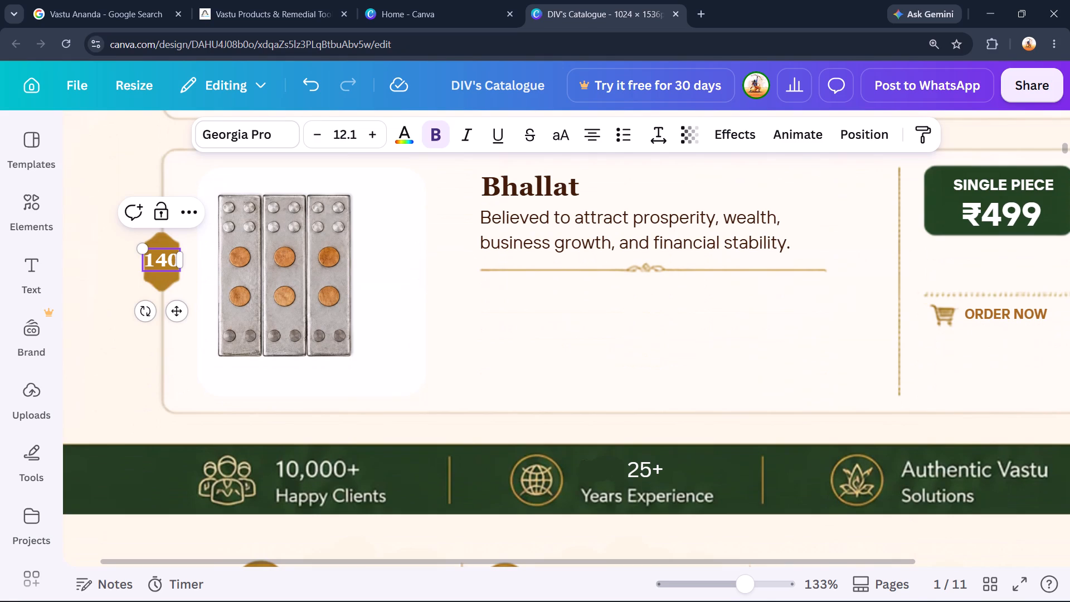
scroll(167, 381, "up", 2)
scroll(167, 381, "down", 3)
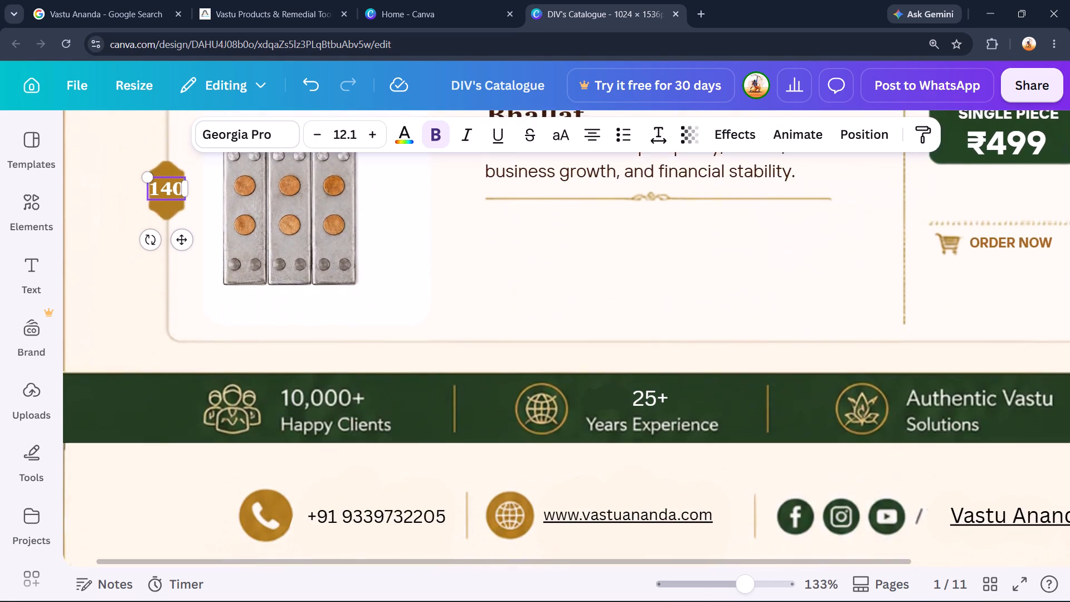
scroll(167, 381, "down", 2)
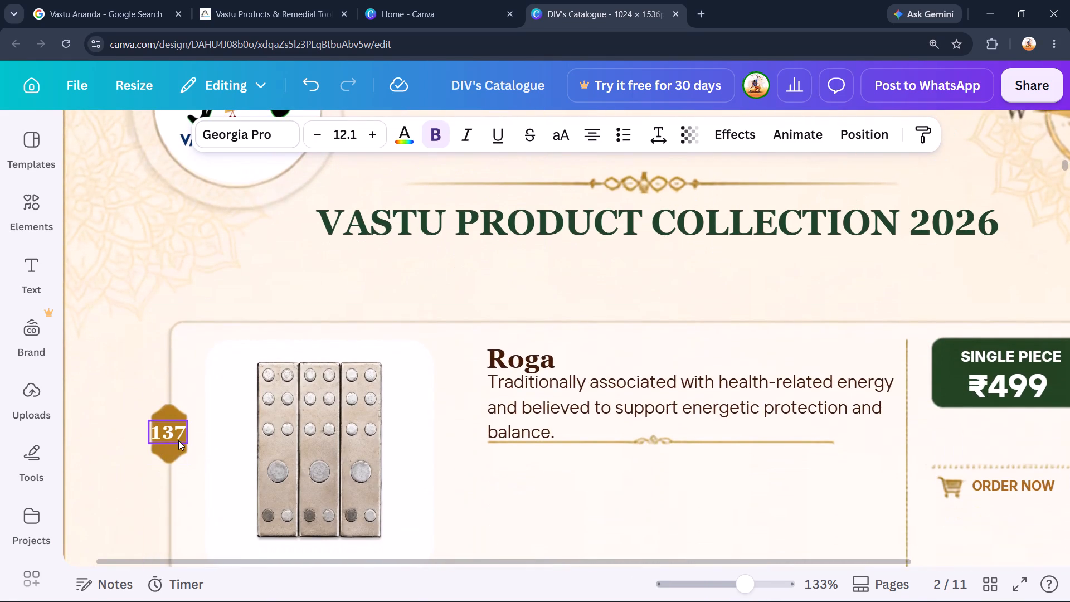
double_click(178, 440)
left_click(184, 437)
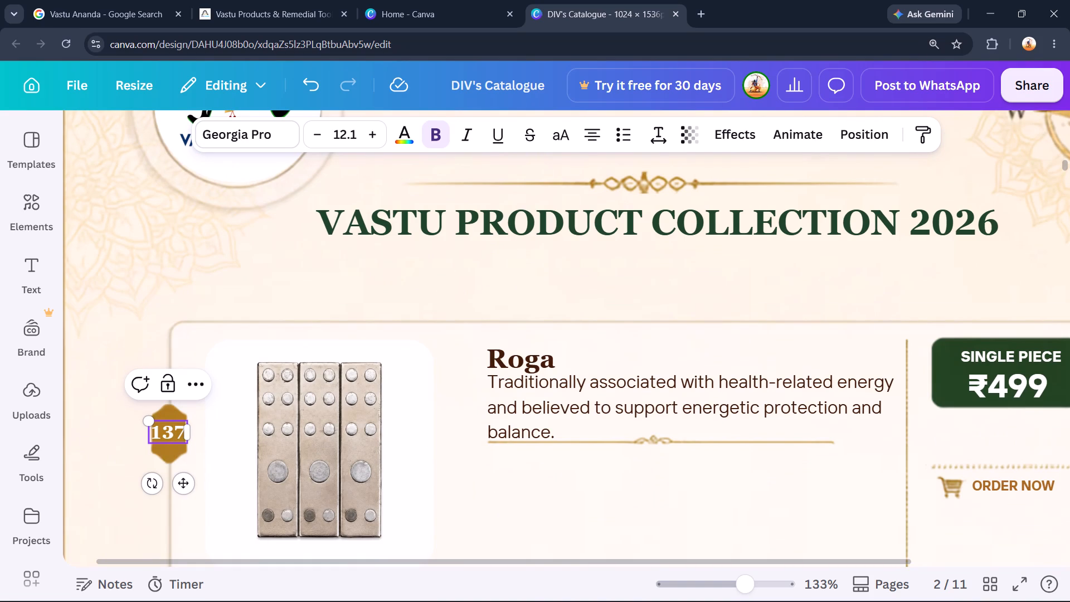
key("BackSpace")
key("BackSpace")
key("4")
scroll(184, 437, "up", 4)
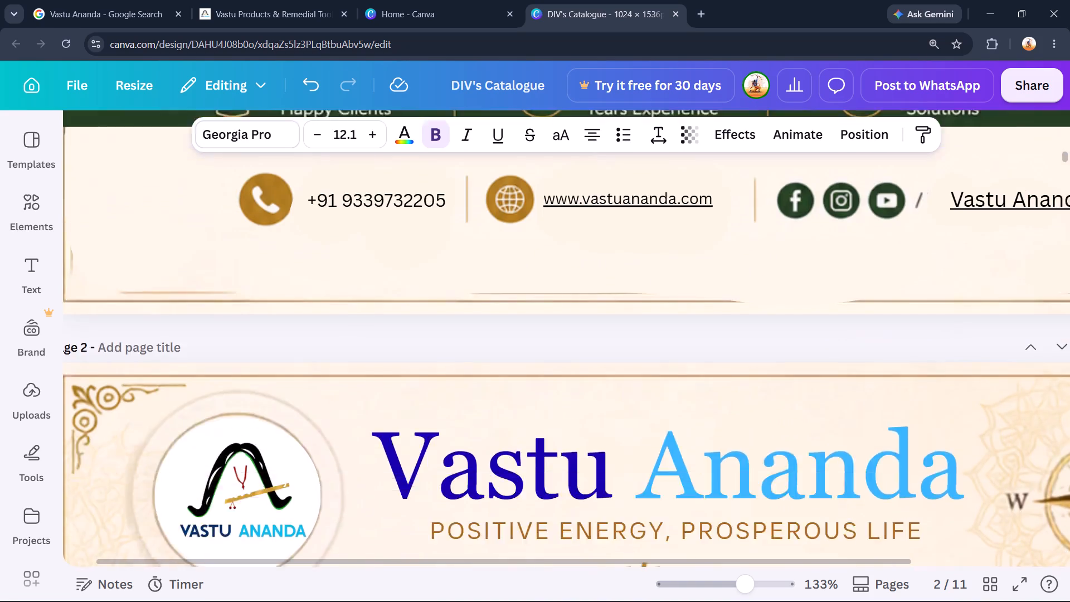
scroll(184, 437, "up", 1)
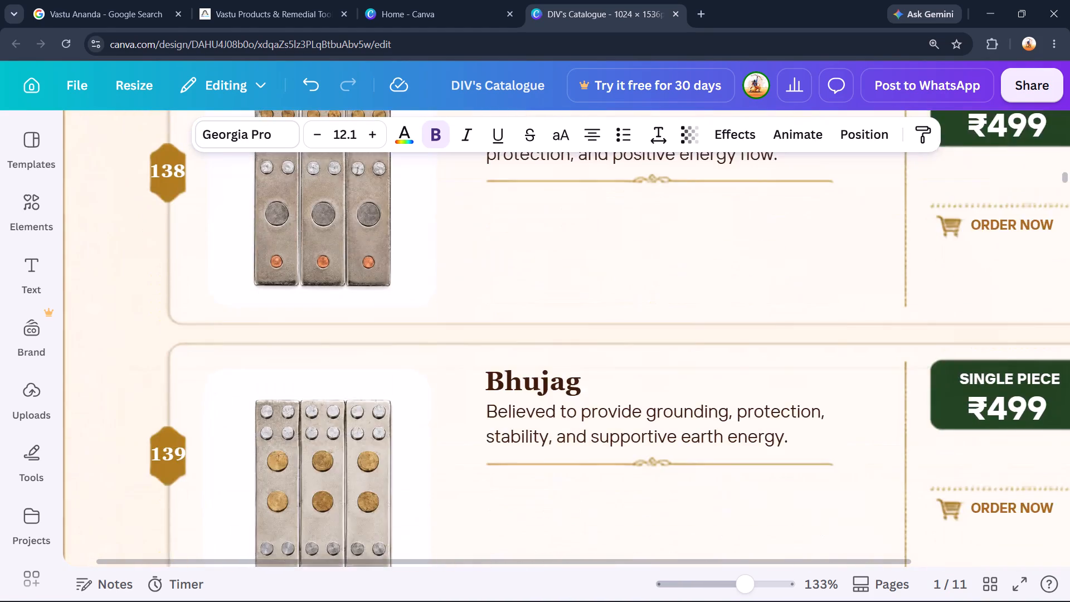
scroll(184, 437, "down", 1)
key("1")
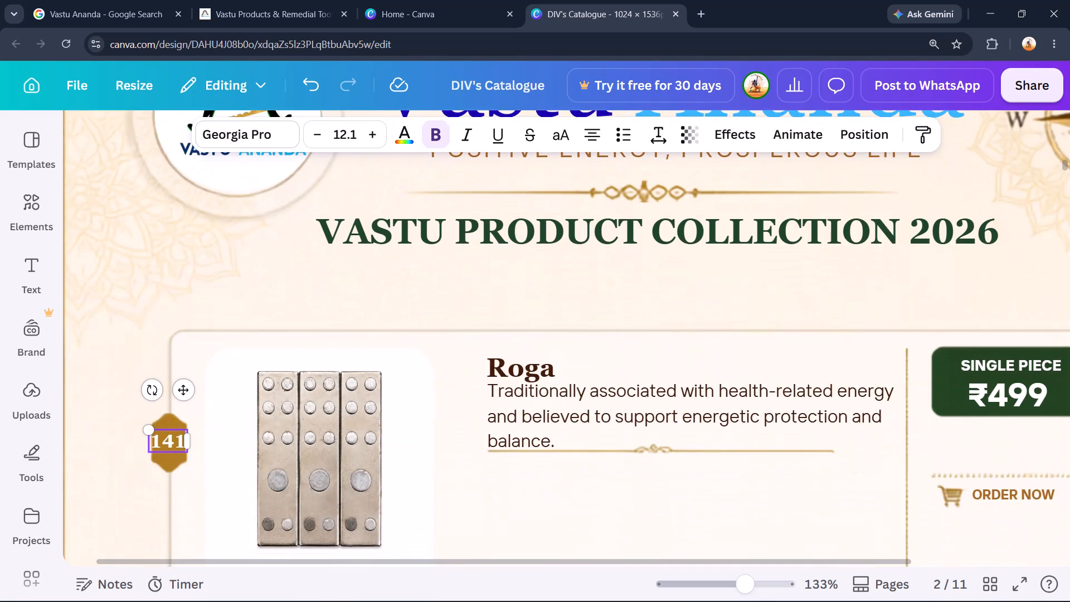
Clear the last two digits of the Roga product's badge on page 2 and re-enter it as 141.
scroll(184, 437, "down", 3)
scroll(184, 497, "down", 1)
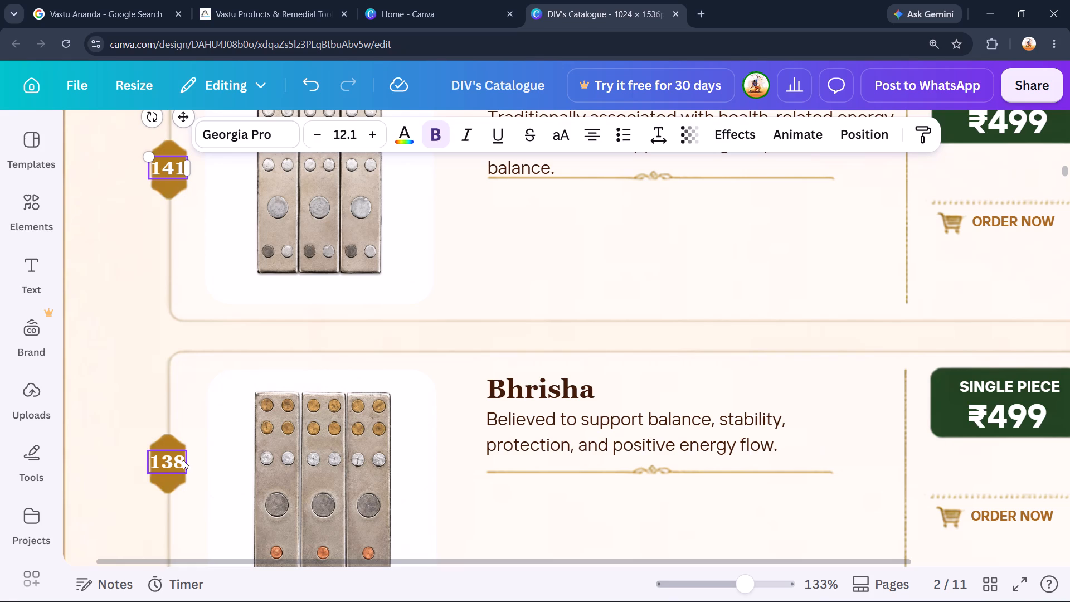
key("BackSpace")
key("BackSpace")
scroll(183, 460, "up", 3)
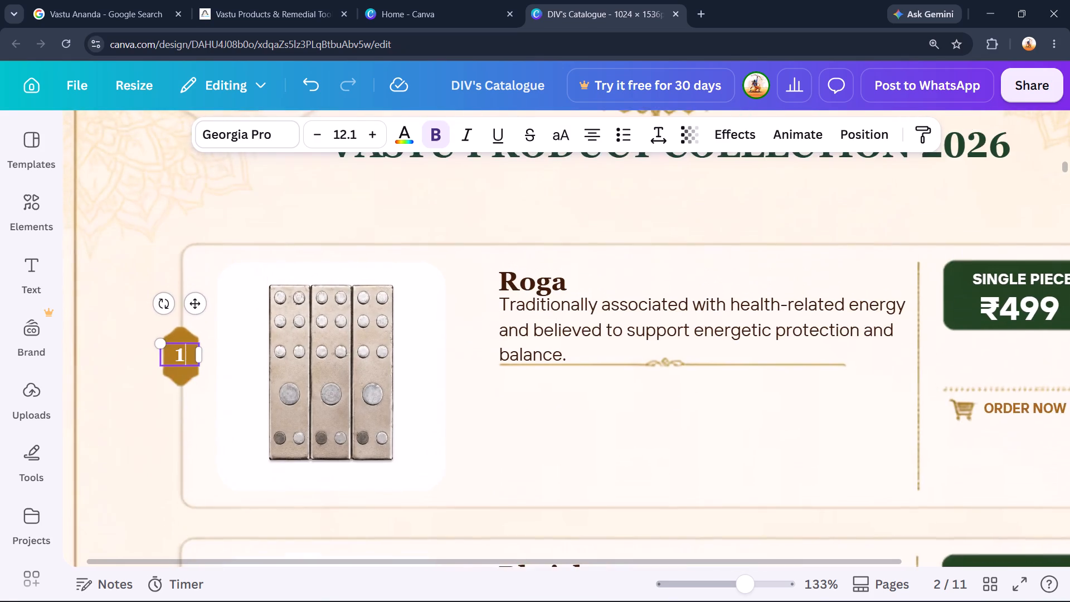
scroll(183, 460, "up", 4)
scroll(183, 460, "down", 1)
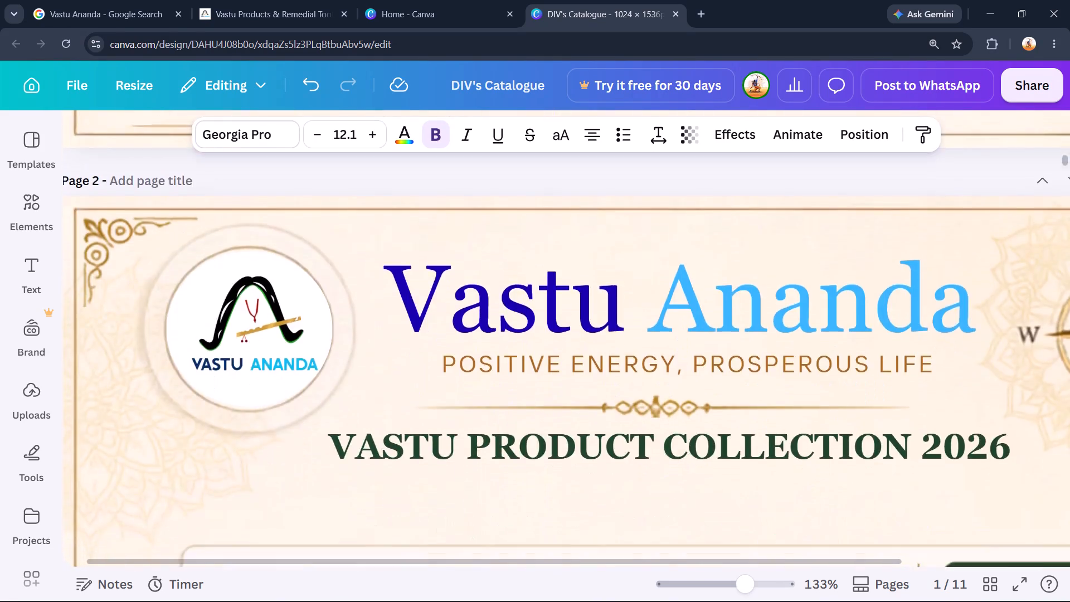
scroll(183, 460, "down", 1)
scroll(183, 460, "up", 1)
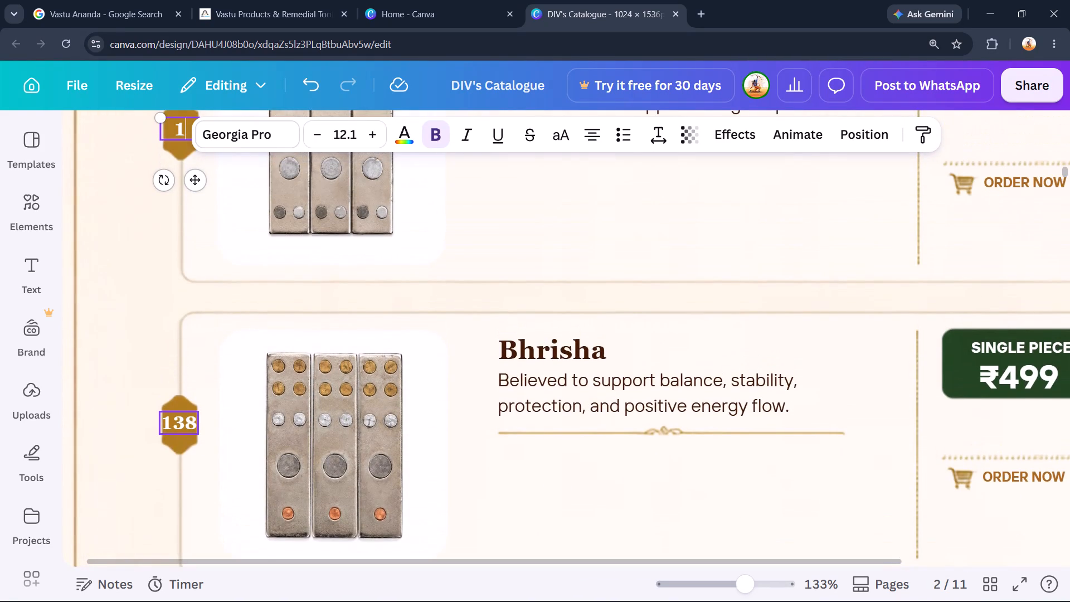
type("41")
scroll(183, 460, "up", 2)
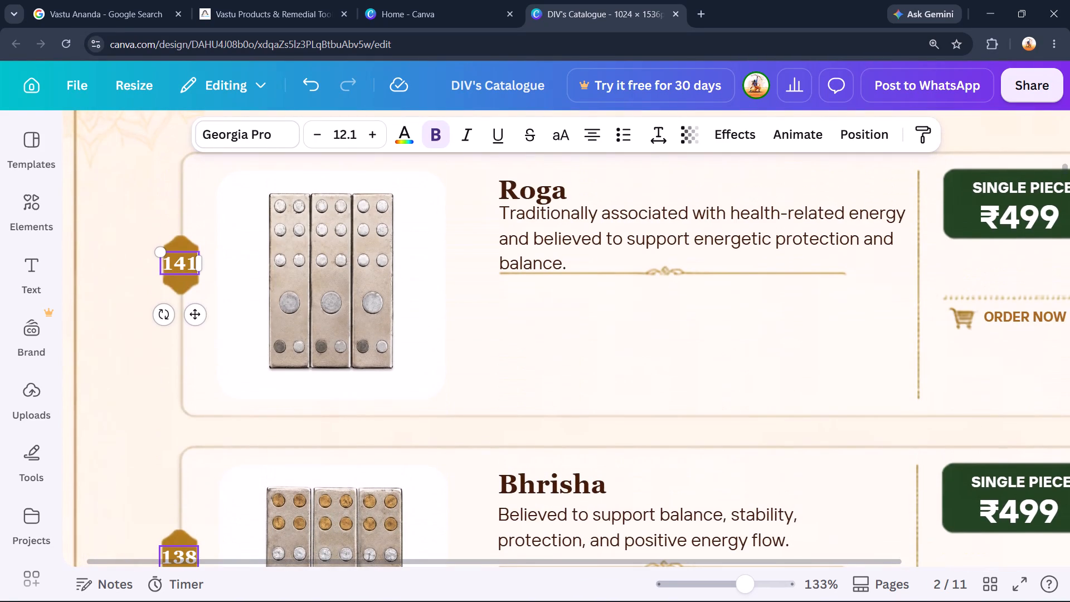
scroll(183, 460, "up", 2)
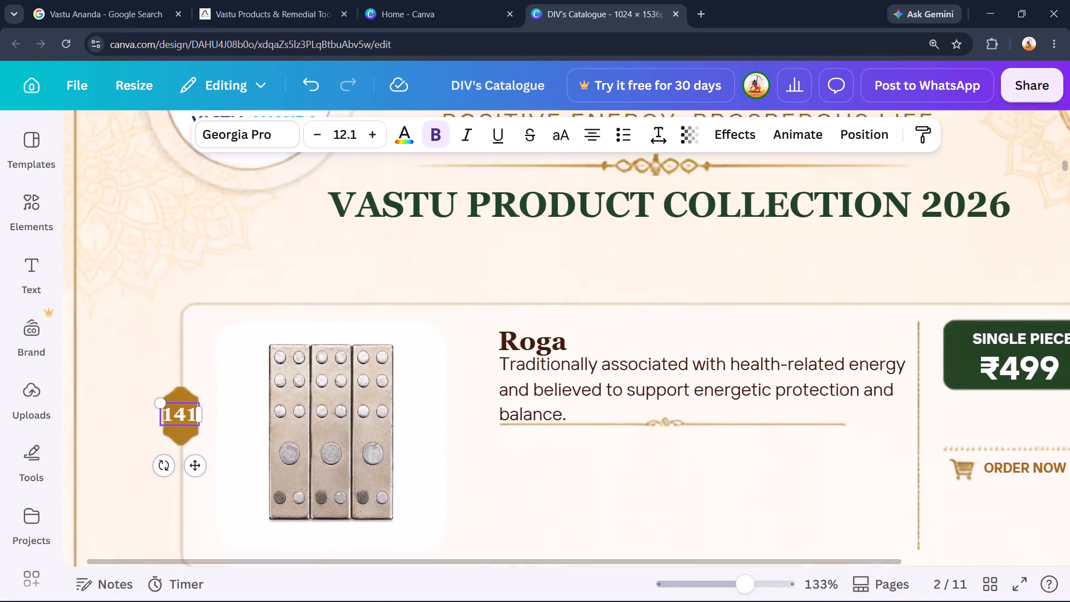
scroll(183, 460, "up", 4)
Change the Bhrisha product's number badge on page 2 to 142.
scroll(183, 460, "down", 1)
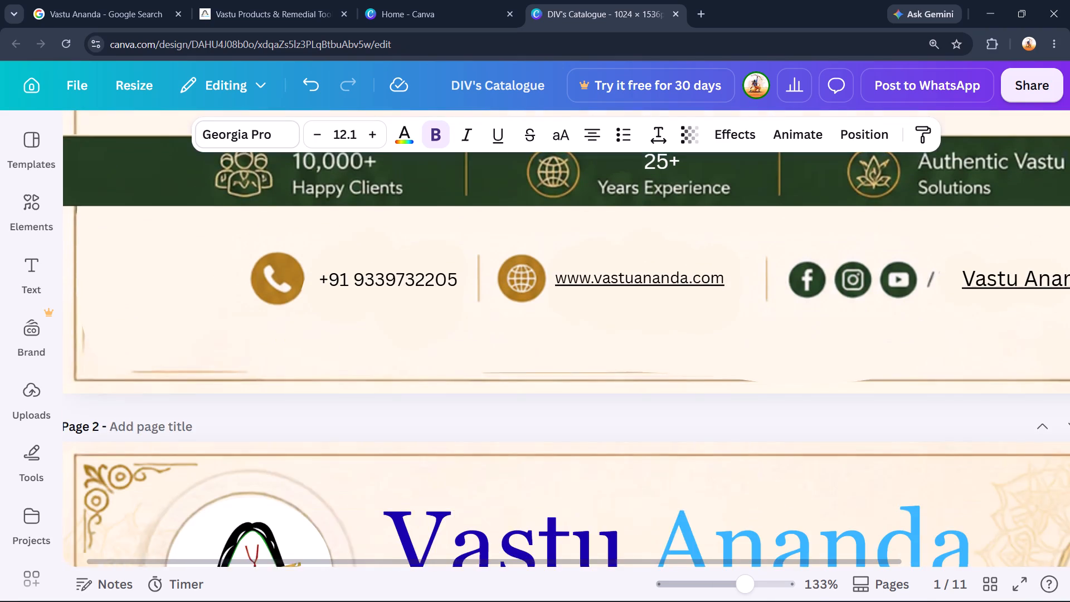
scroll(183, 460, "down", 6)
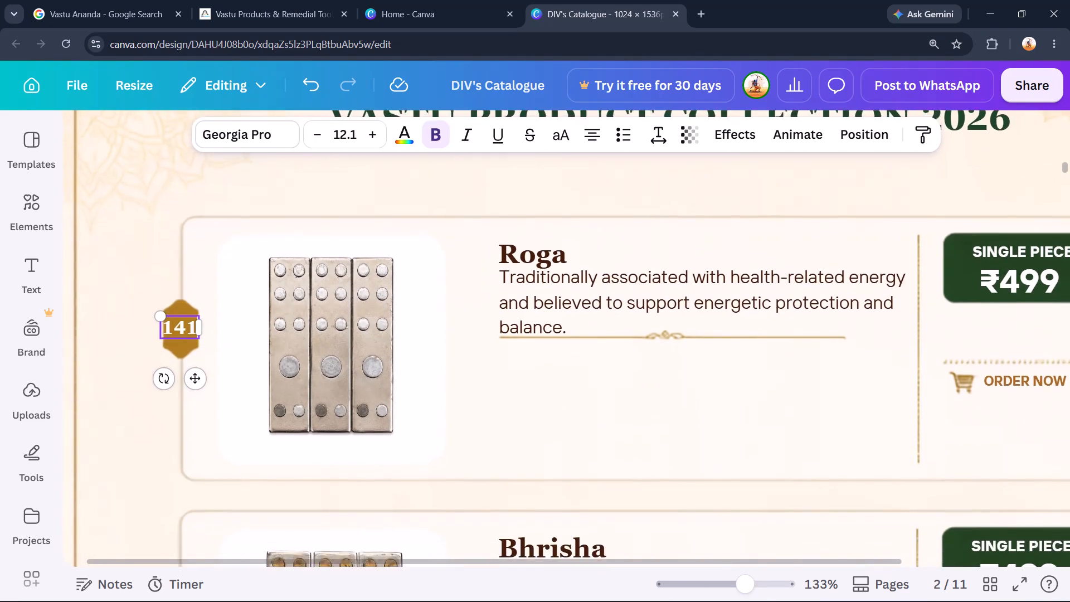
scroll(183, 460, "down", 2)
double_click(189, 451)
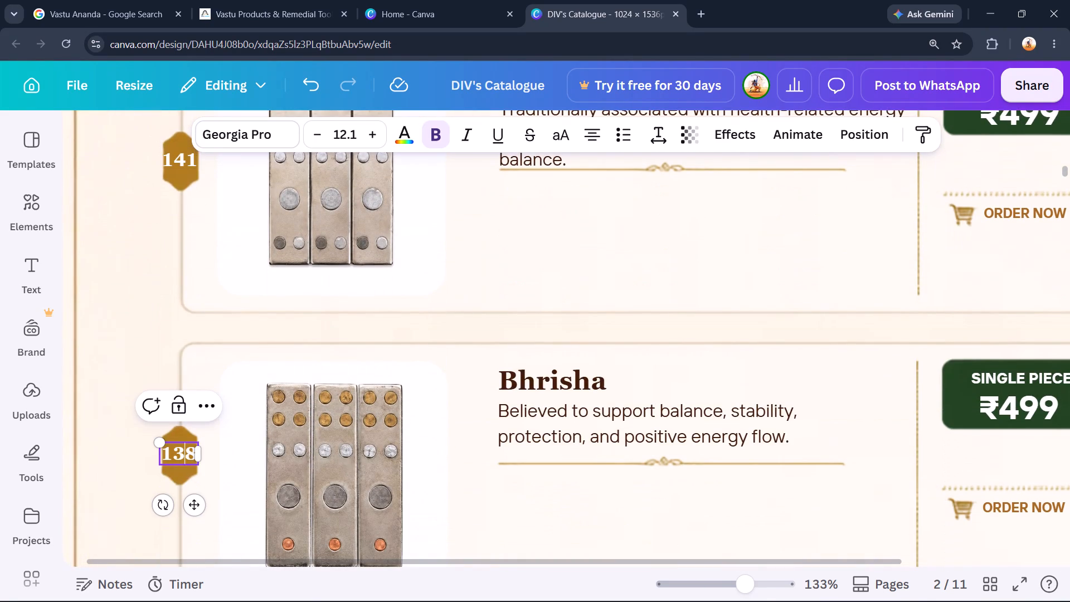
key("Right")
key("BackSpace")
key("BackSpace")
type("42")
Change the Bhujag product's number badge on page 2 to 143.
scroll(189, 451, "down", 2)
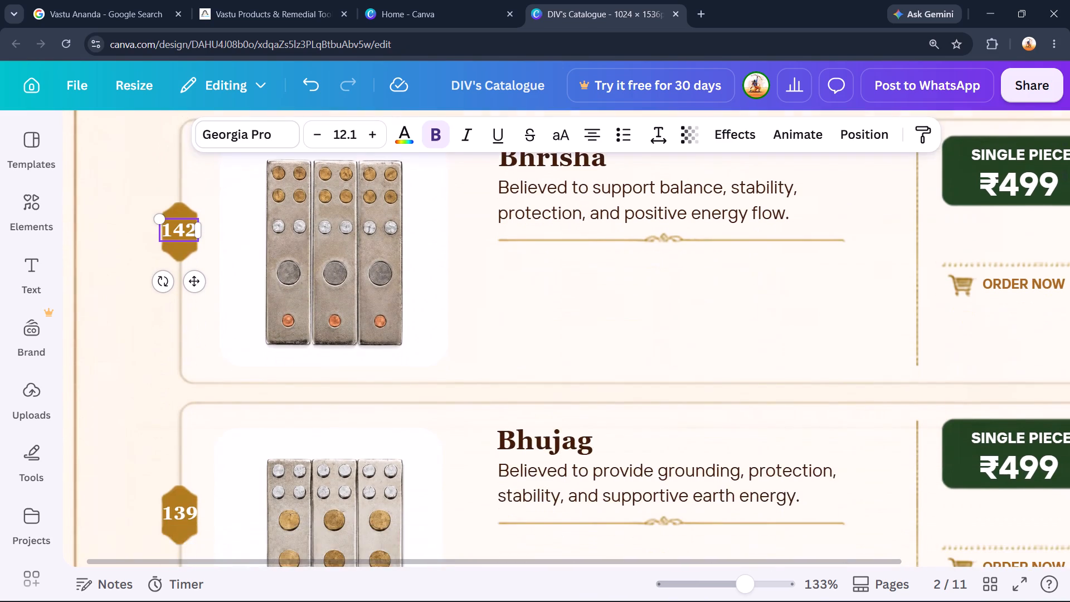
scroll(189, 451, "down", 1)
double_click(193, 484)
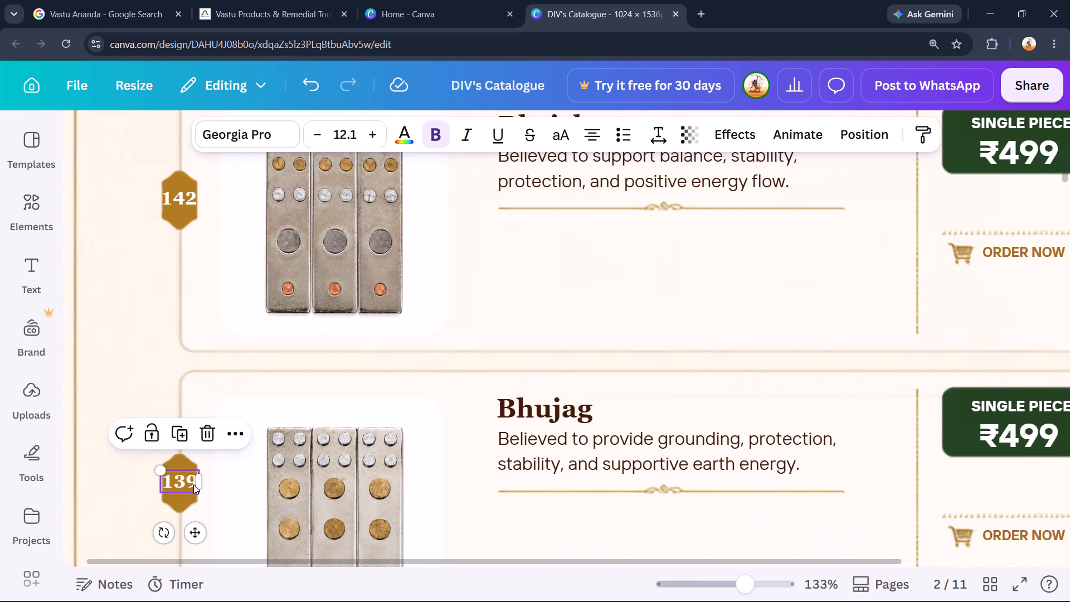
key("BackSpace")
key("BackSpace")
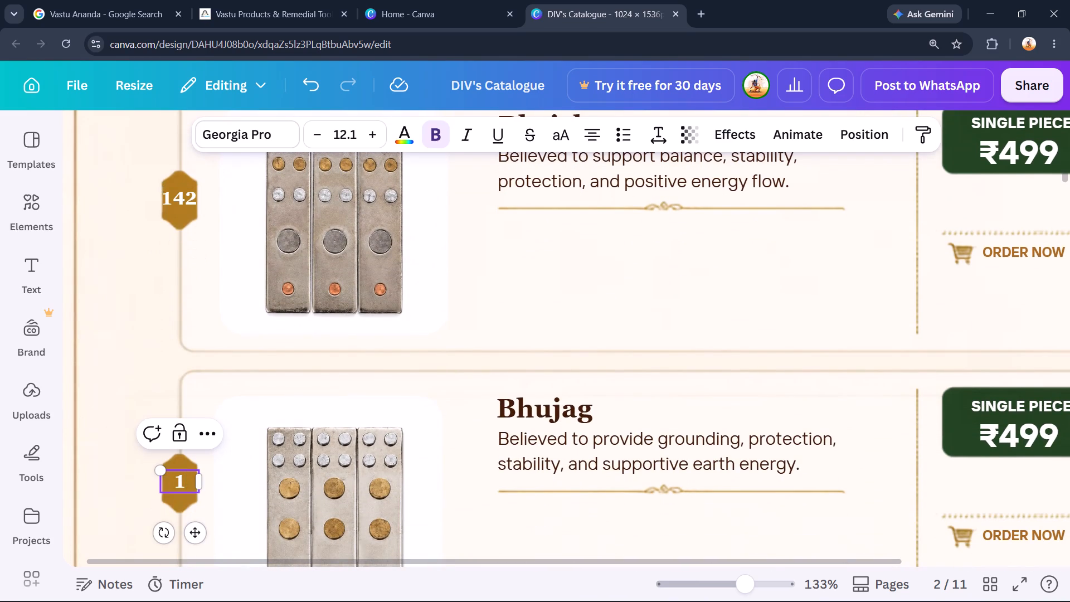
type("43")
Change the Akash product's number badge on page 2 to 144.
scroll(193, 484, "down", 2)
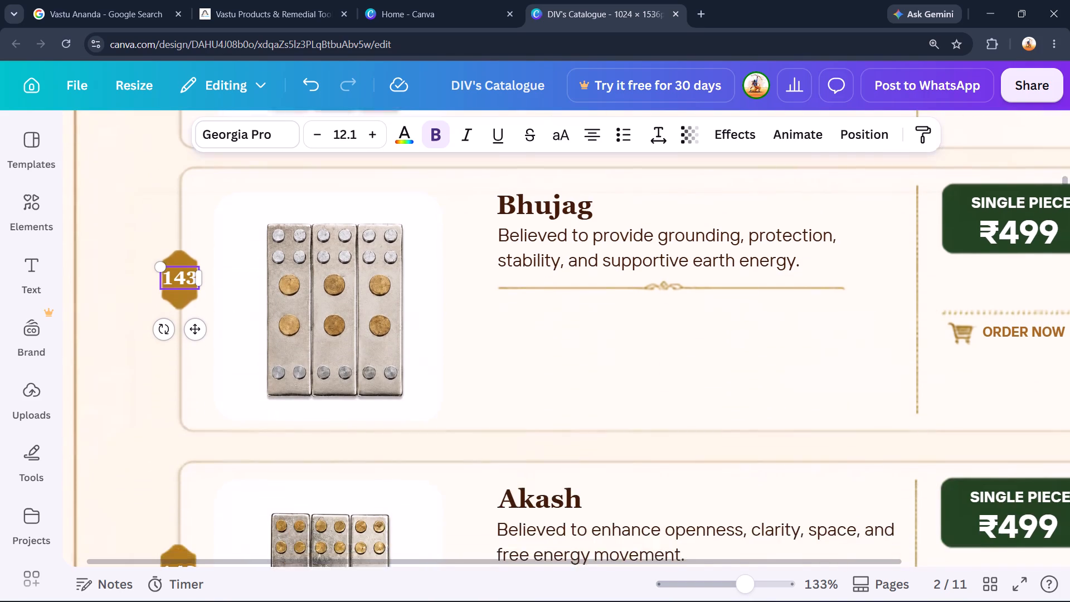
scroll(193, 484, "down", 2)
double_click(195, 442)
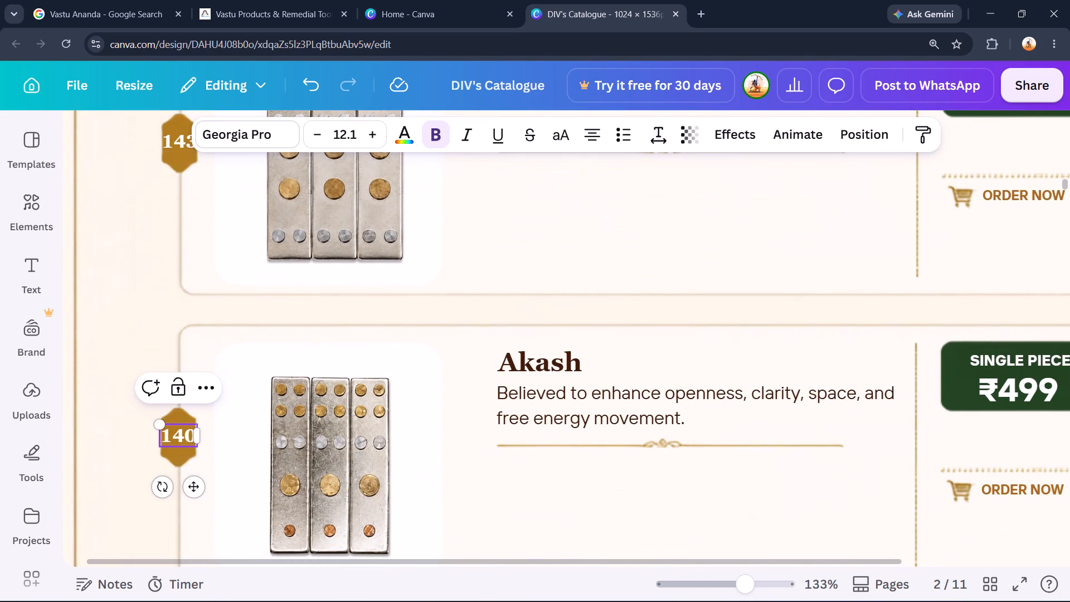
key("BackSpace")
key("4")
Change the Aditi product's number badge on page 3 to 145.
scroll(195, 442, "down", 2)
scroll(195, 442, "up", 2)
scroll(195, 442, "down", 3)
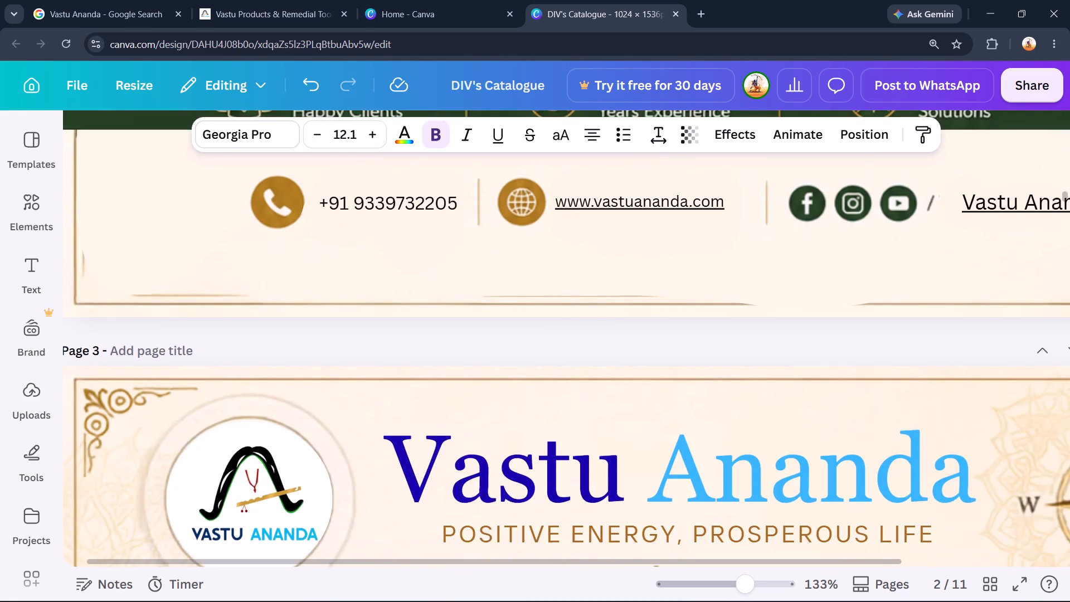
scroll(195, 442, "down", 2)
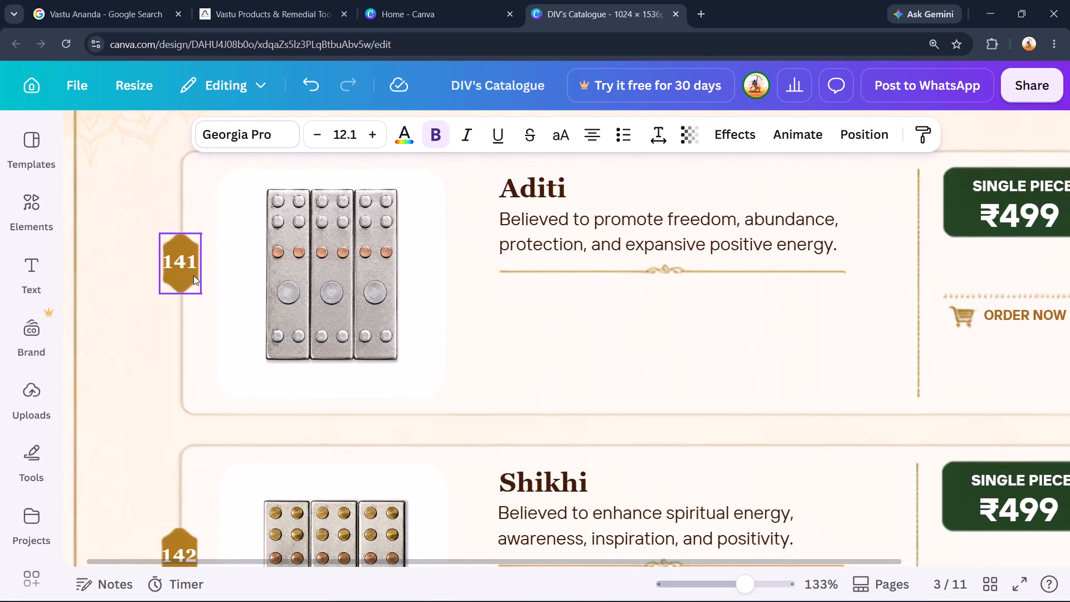
double_click(195, 256)
key("BackSpace")
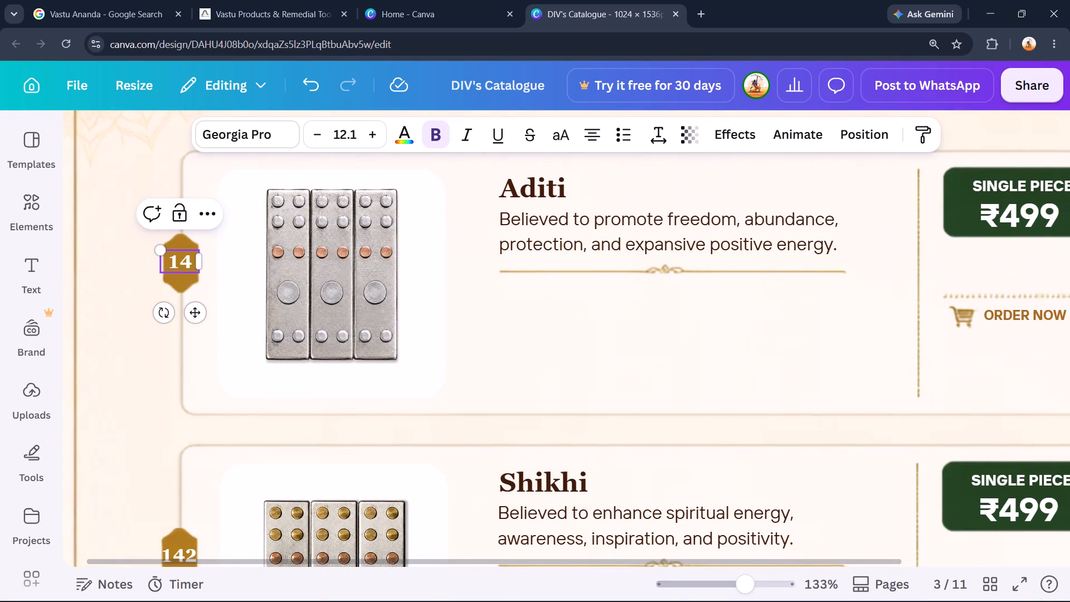
key("5")
scroll(195, 256, "up", 4)
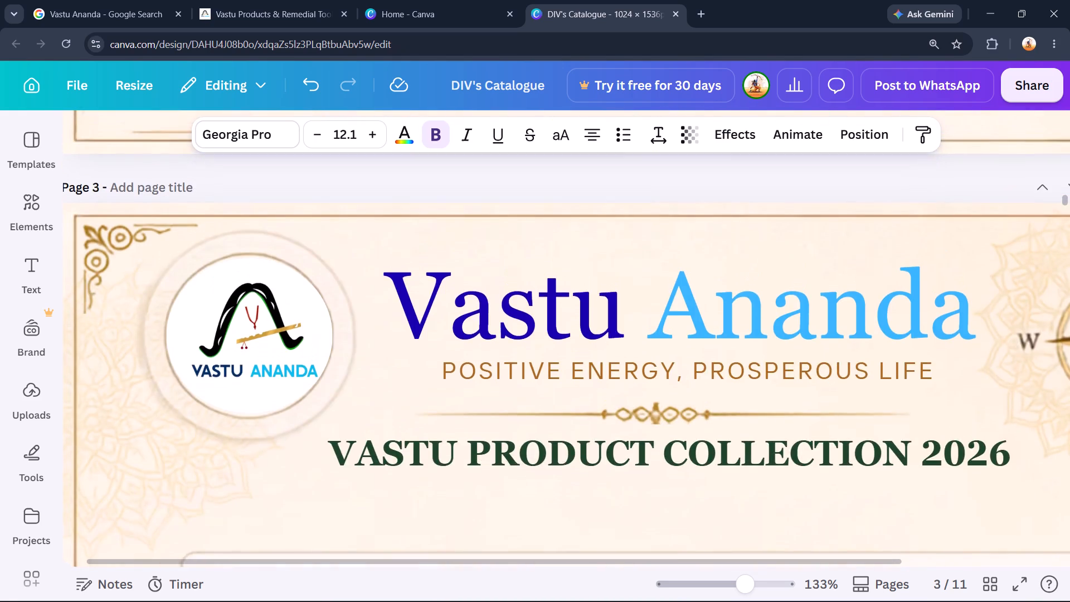
scroll(195, 256, "up", 2)
Change the Shikhi product's number badge on page 3 to 146.
scroll(195, 256, "down", 3)
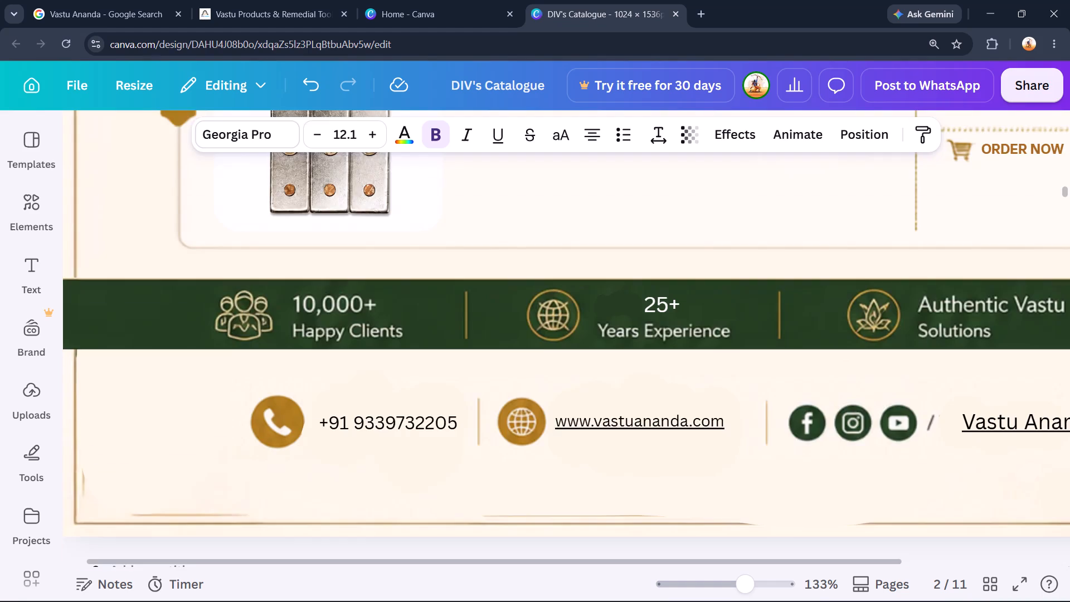
scroll(195, 256, "down", 2)
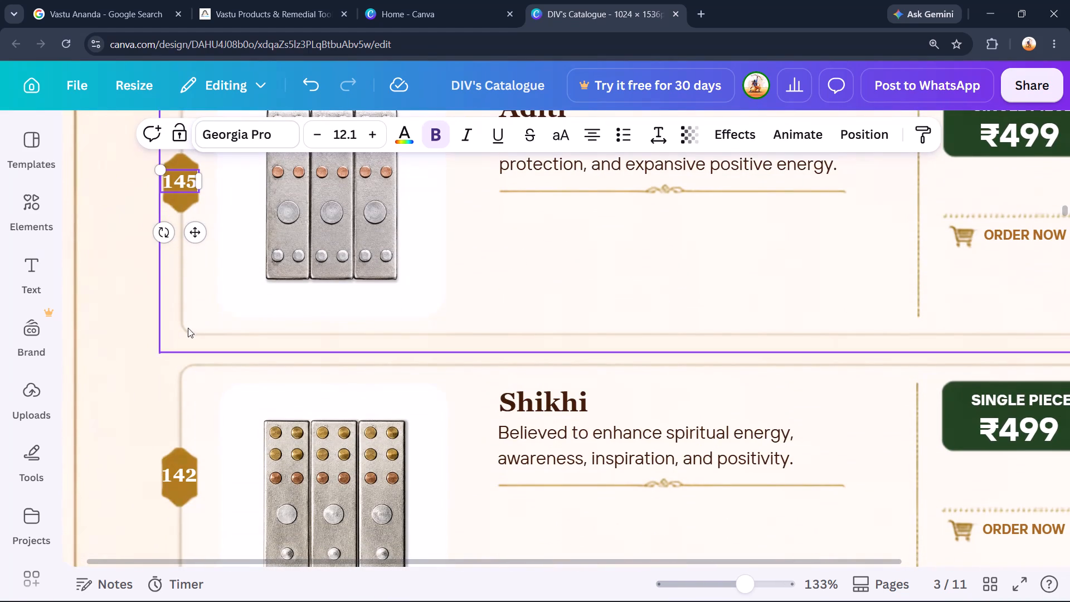
double_click(189, 464)
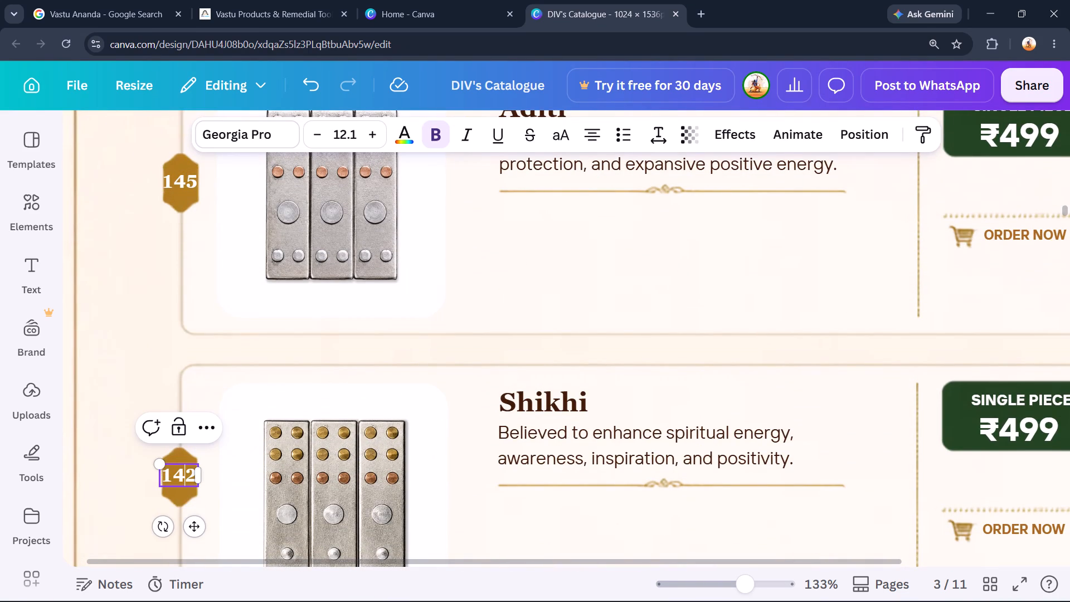
key("Right")
key("BackSpace")
key("6")
Change the Savita product's number badge on page 3 to 147.
scroll(189, 464, "down", 3)
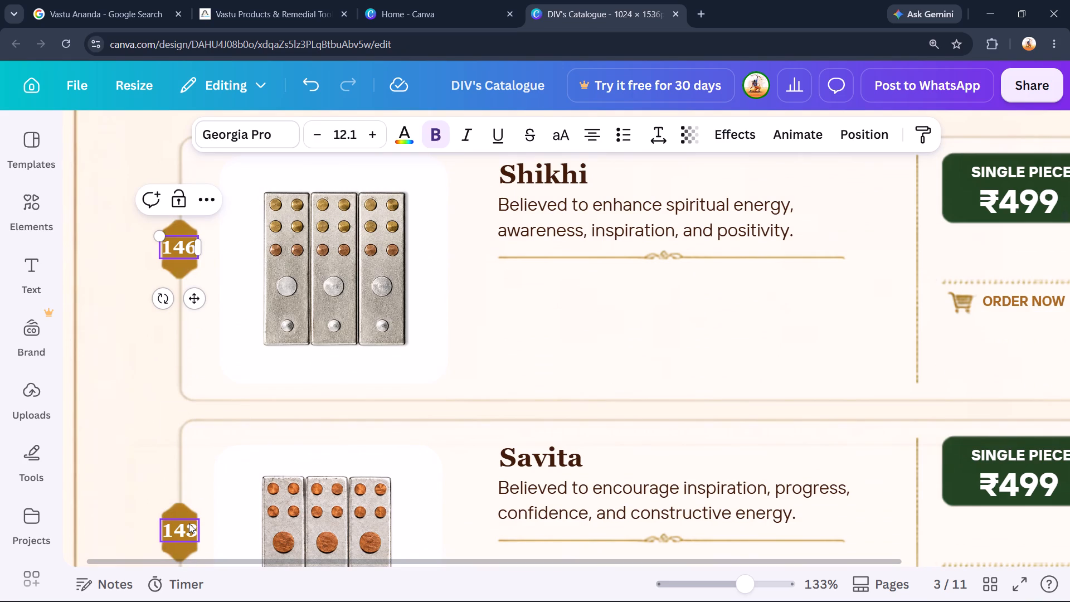
double_click(189, 523)
key("Right")
key("BackSpace")
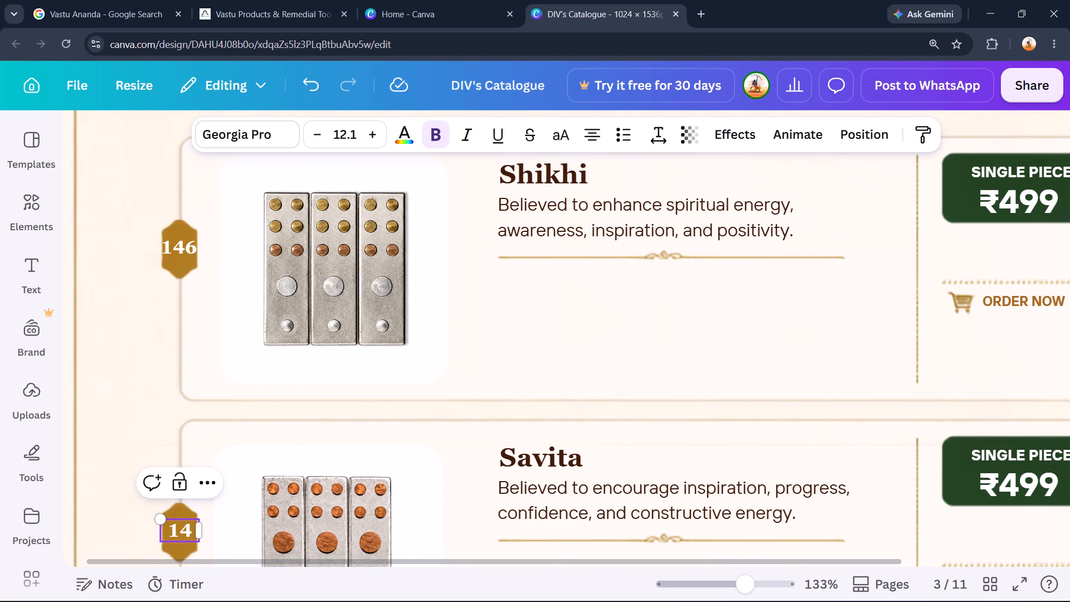
key("6")
key("BackSpace")
key("7")
Change the Pusha product's number badge on page 3 to 148.
scroll(189, 523, "down", 5)
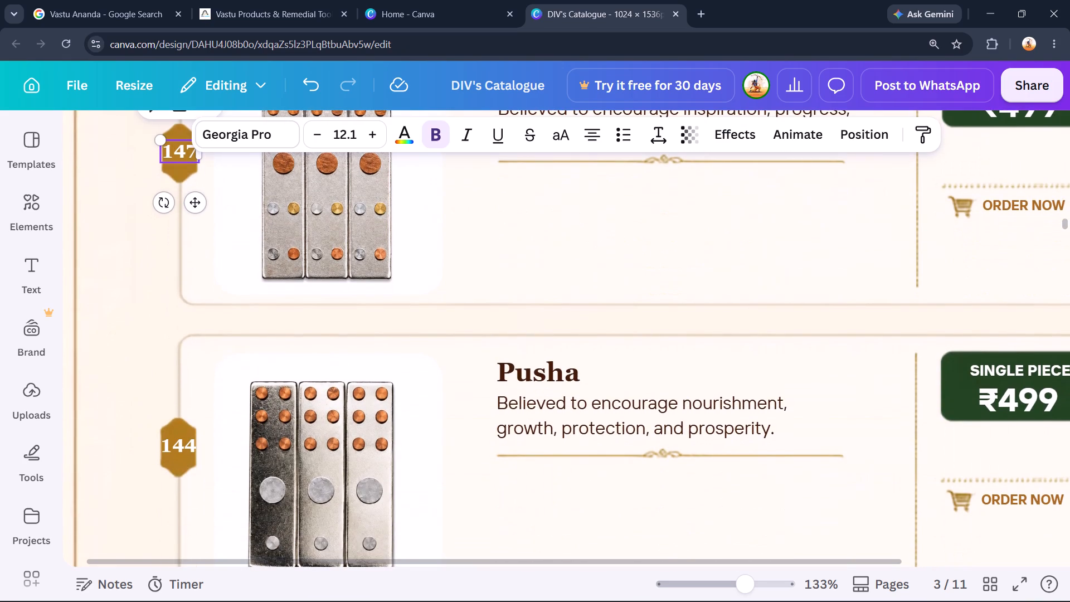
double_click(192, 444)
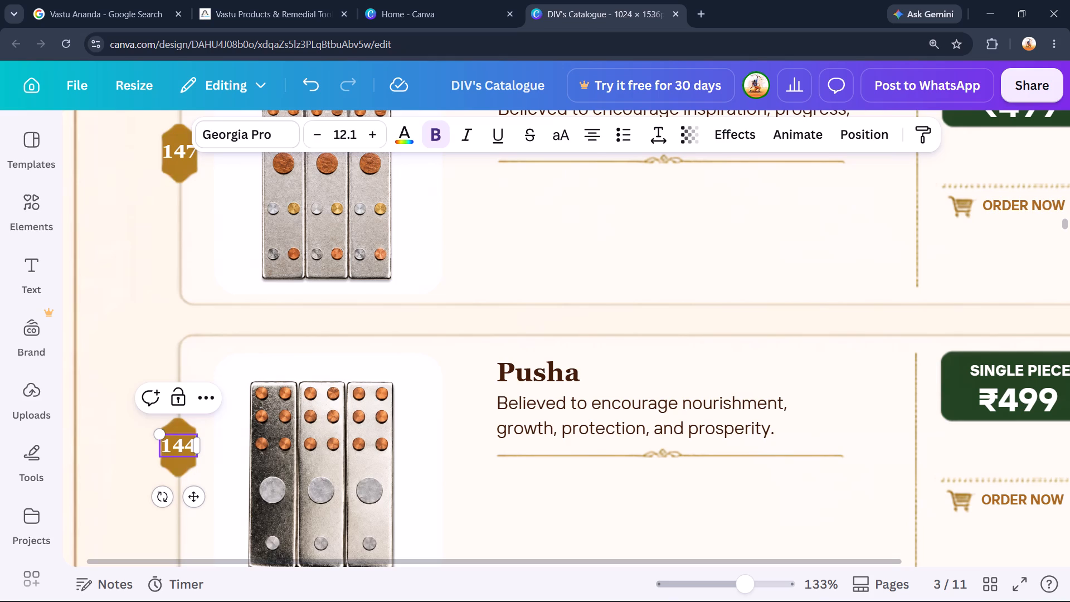
key("BackSpace")
key("8")
Change the Yama product's number badge on page 4 to 149.
scroll(192, 444, "down", 2)
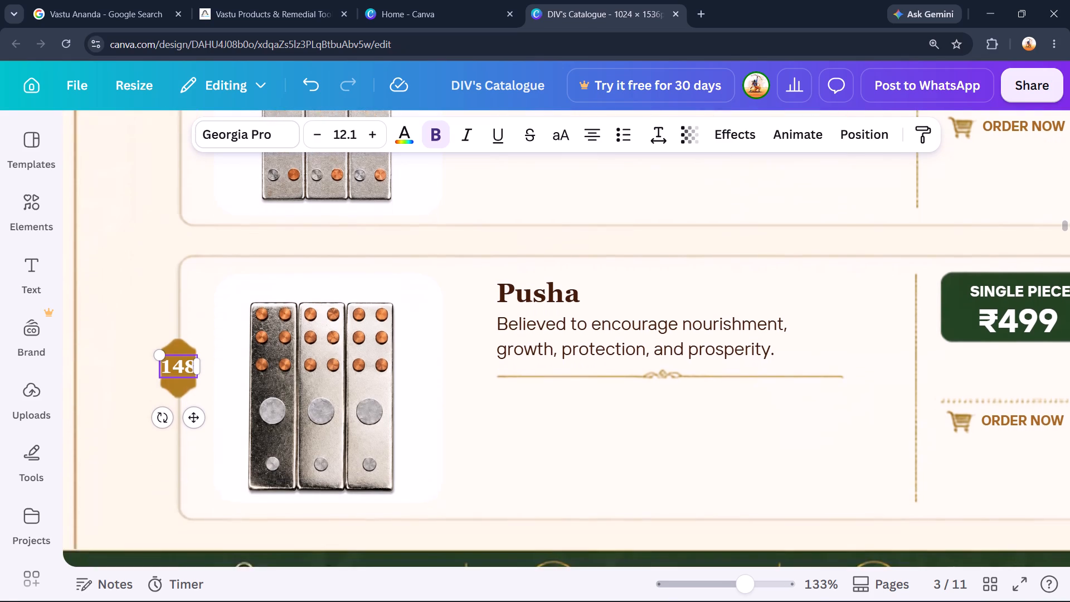
scroll(192, 444, "down", 7)
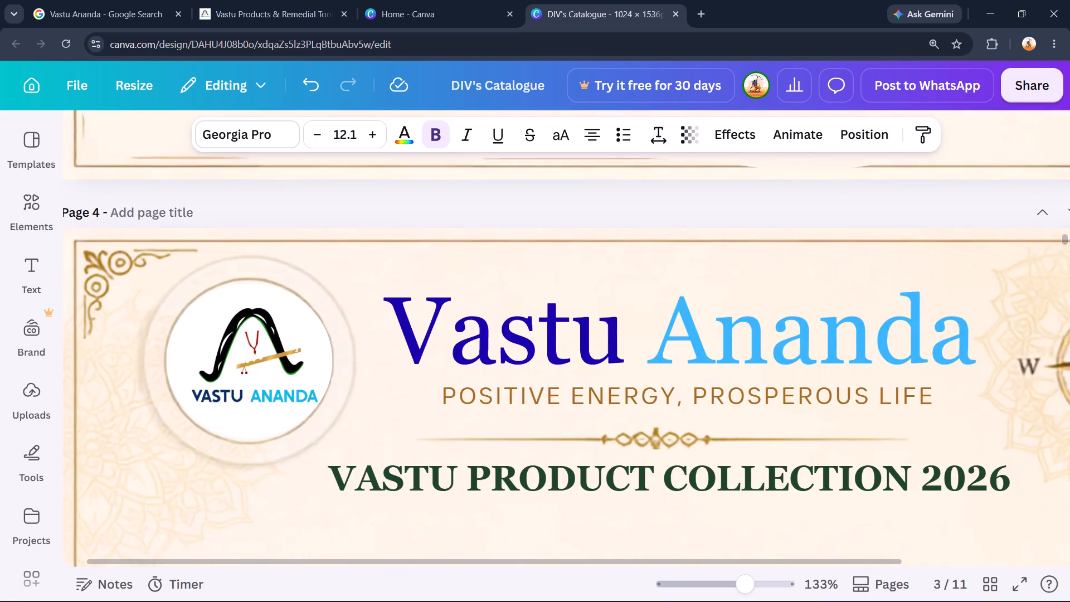
scroll(192, 444, "down", 3)
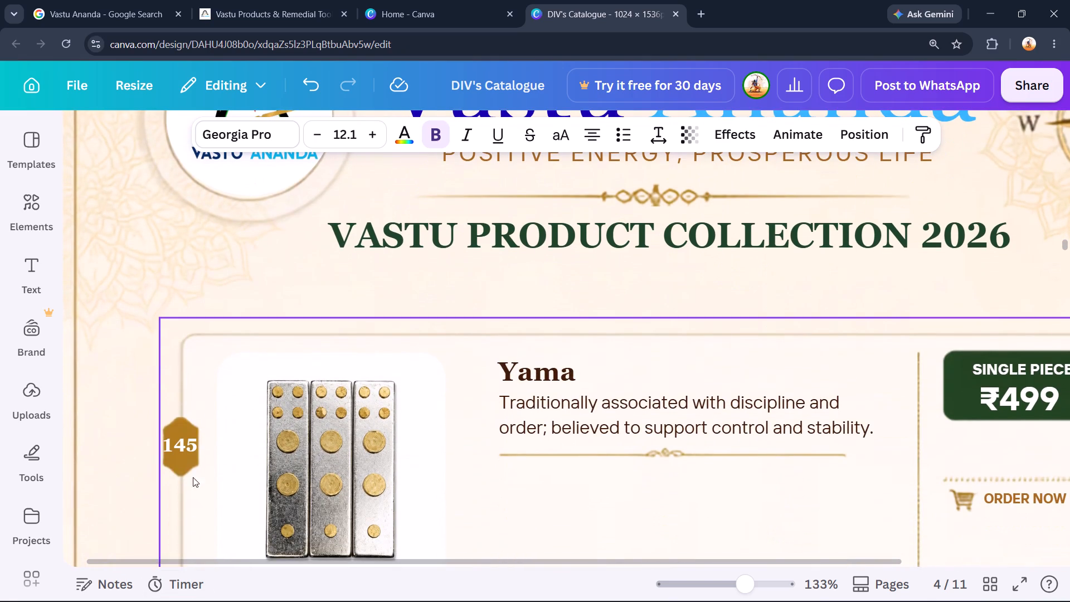
double_click(193, 448)
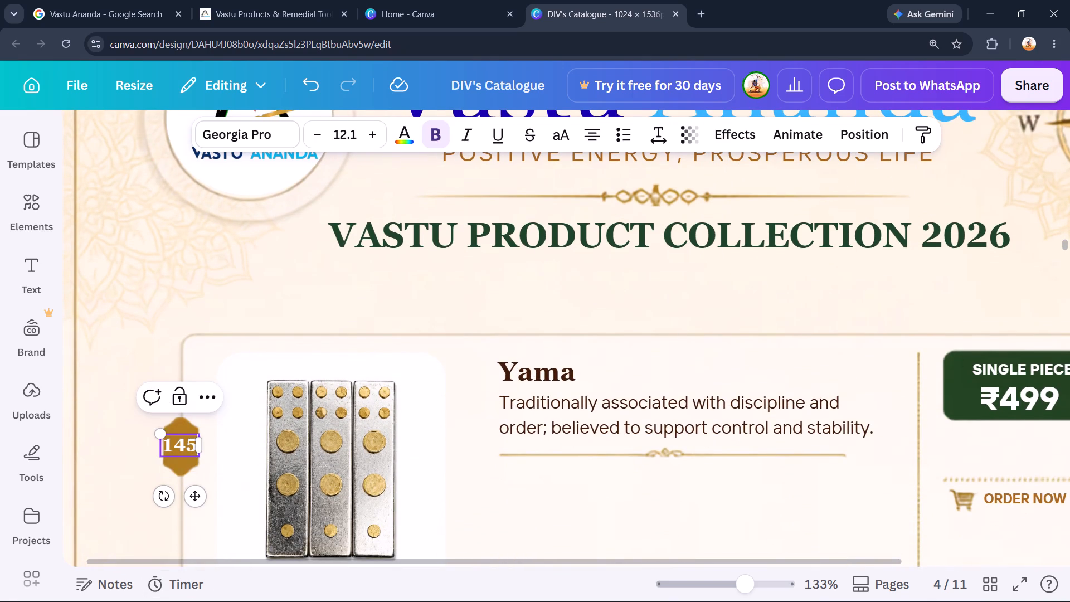
key("BackSpace")
key("9")
Change the Pitra product's number badge on page 4 to 150.
scroll(193, 448, "up", 5)
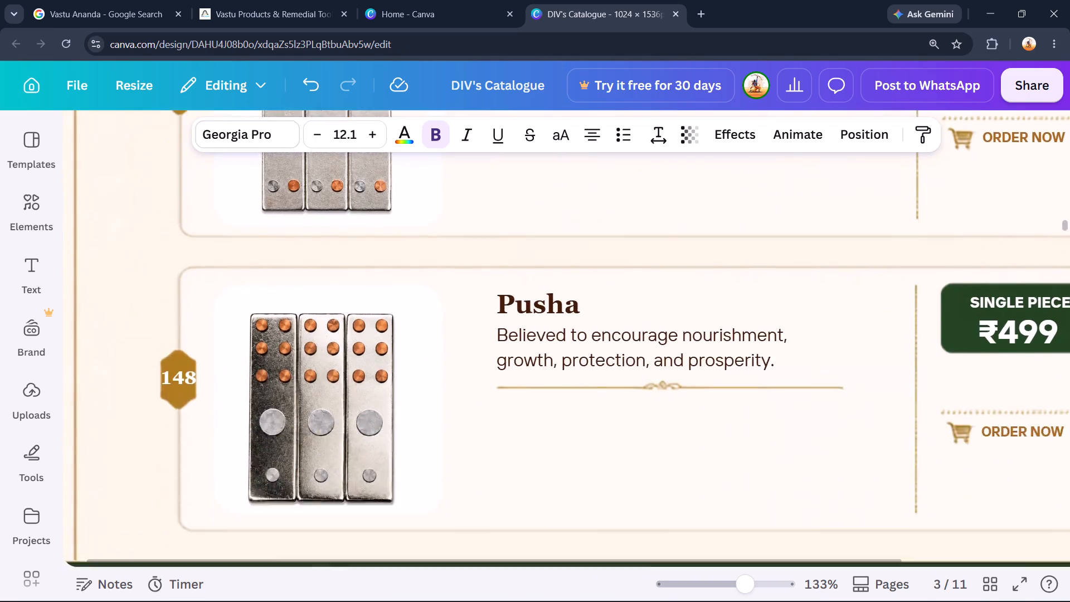
scroll(193, 448, "down", 6)
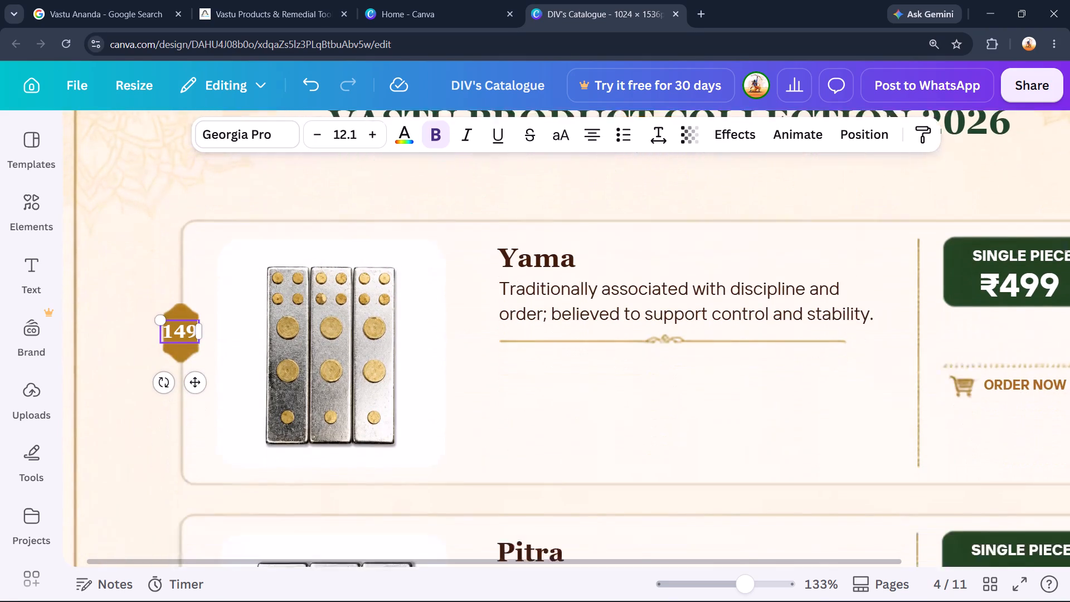
scroll(193, 448, "down", 1)
double_click(188, 542)
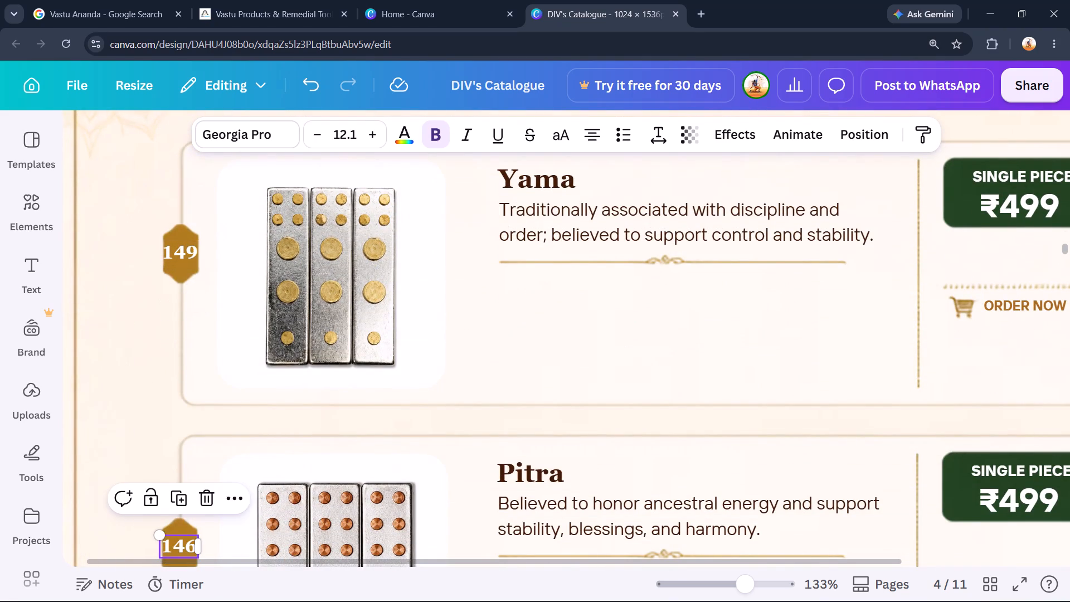
key("Right")
key("BackSpace")
key("BackSpace")
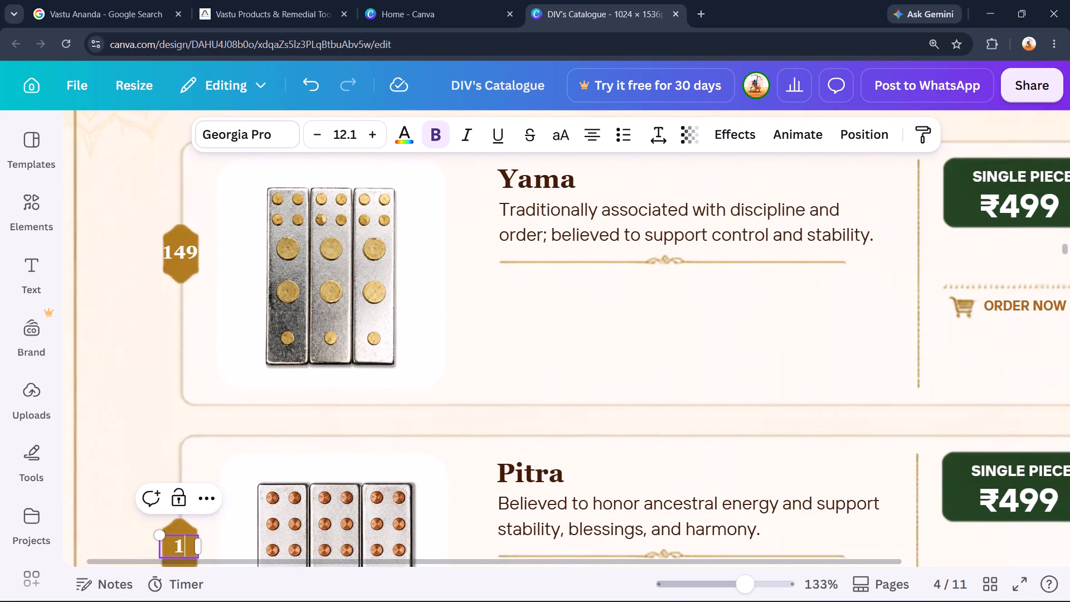
key("5")
key("0")
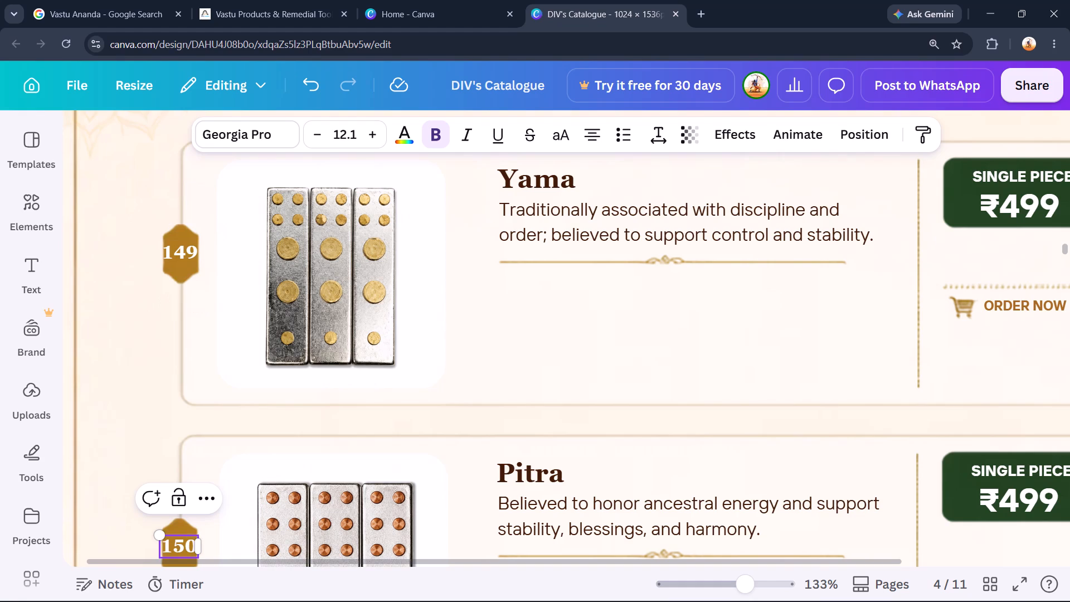
Change the Shosha product's number badge on page 4 to 151.
scroll(188, 542, "down", 5)
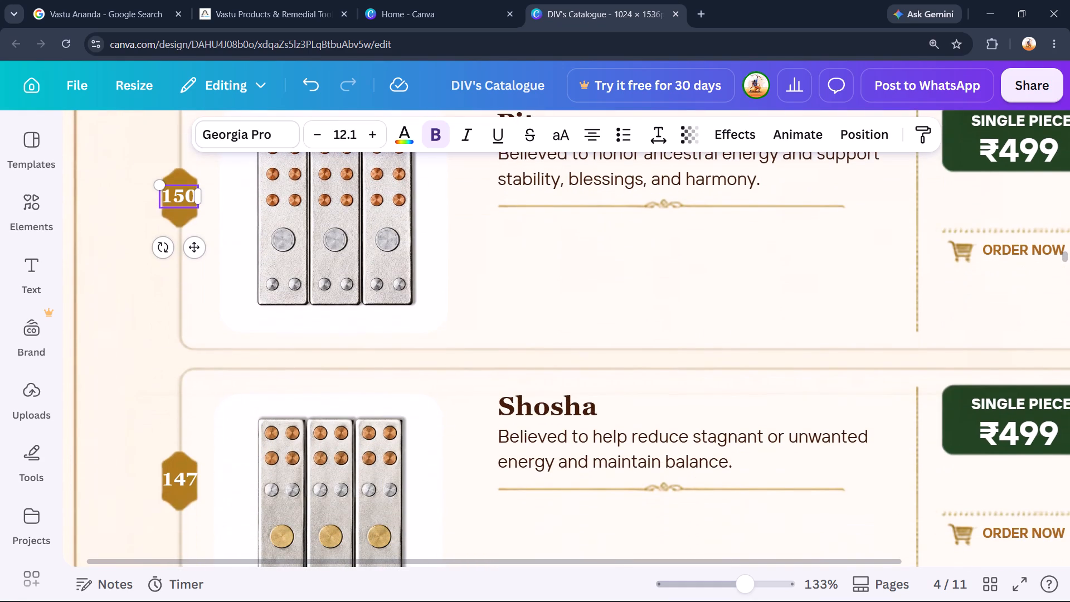
triple_click(187, 482)
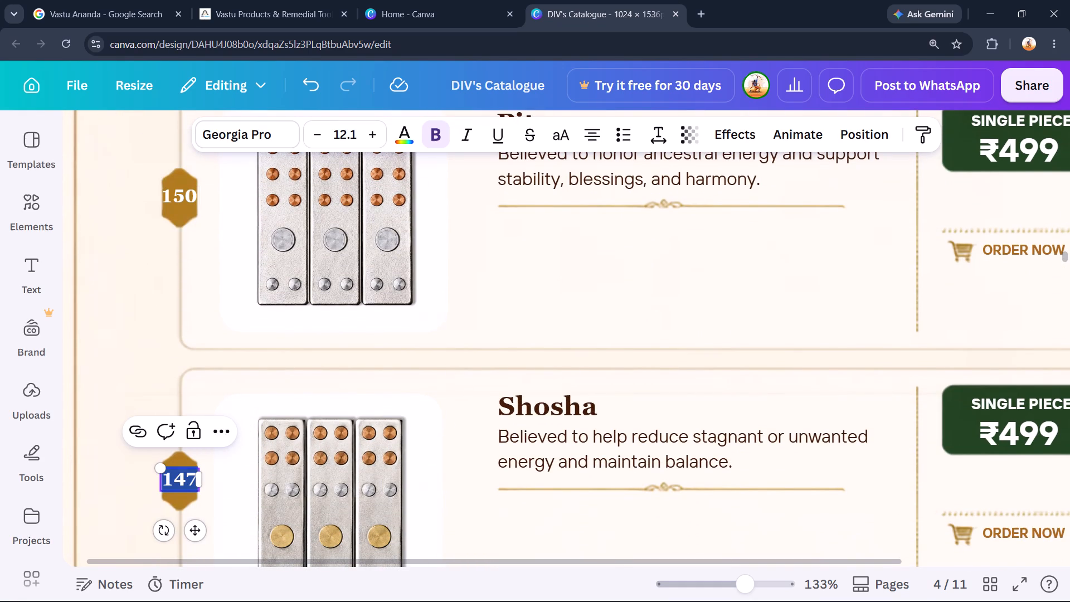
key("1")
type("51")
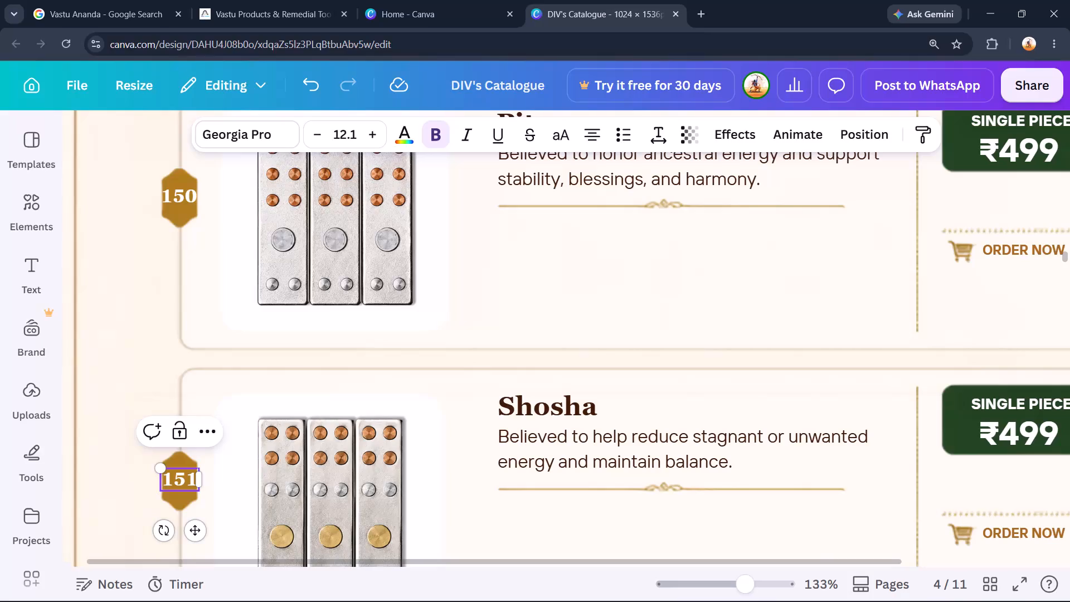
Change the Pushpadant product's number badge on page 4 to 152.
scroll(187, 482, "down", 2)
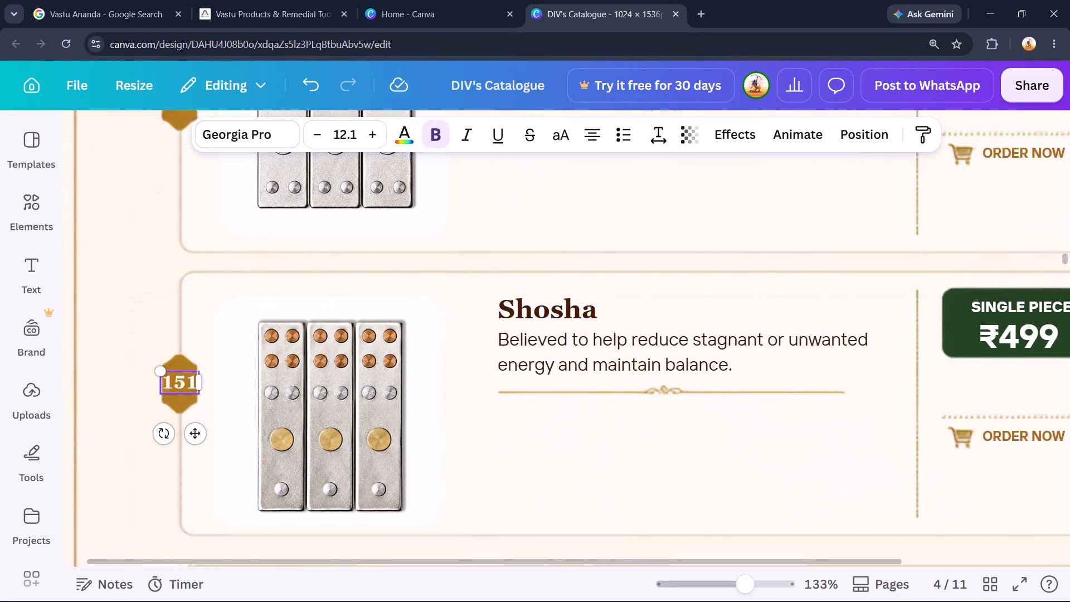
scroll(187, 482, "down", 3)
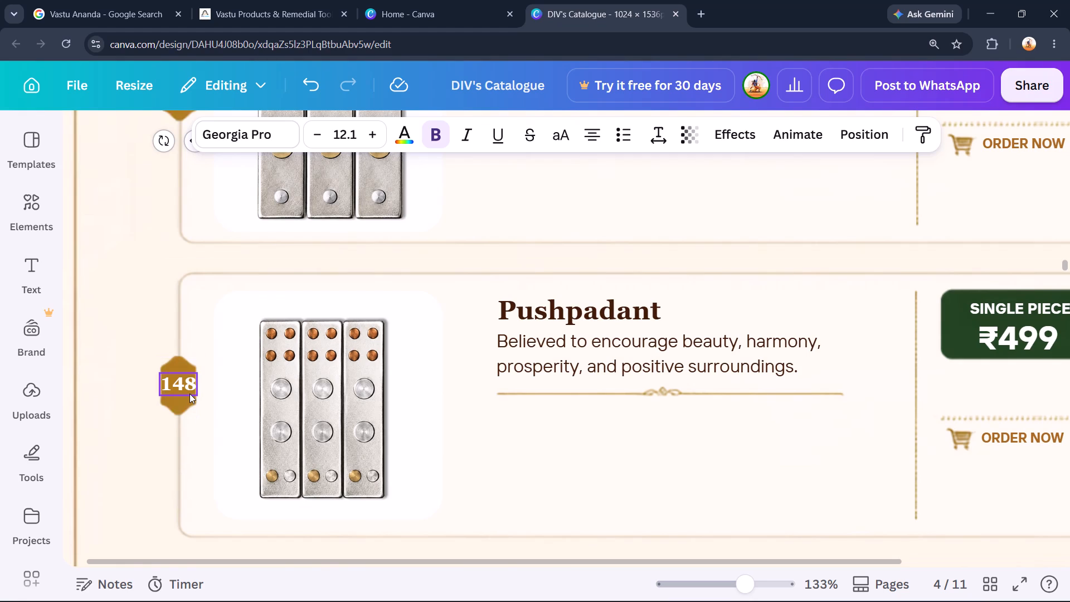
scroll(189, 394, "up", 1)
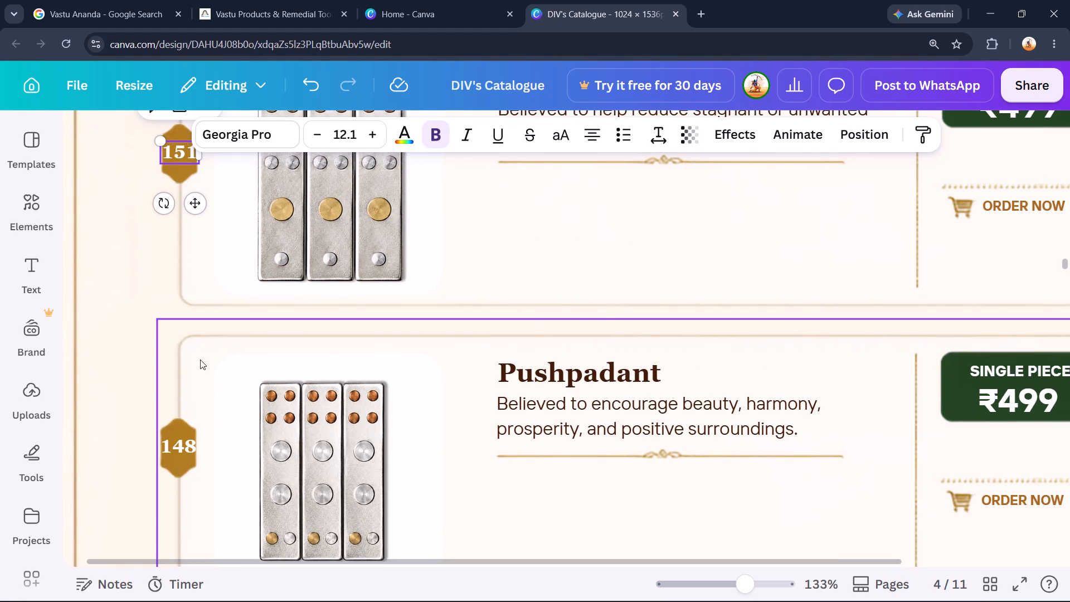
double_click(187, 444)
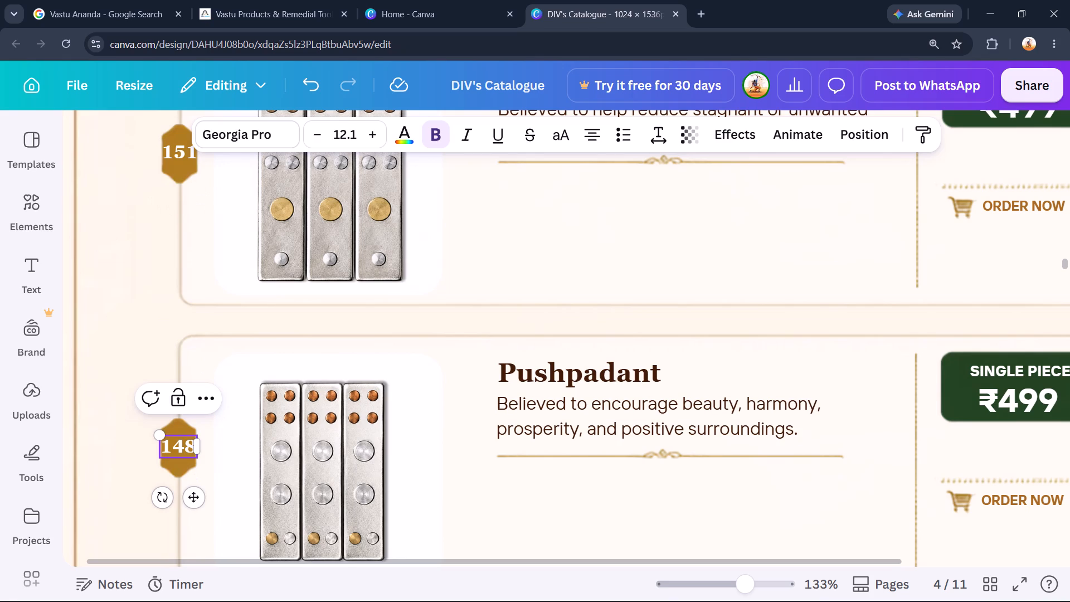
key("Right")
key("BackSpace")
key("BackSpace")
type("52")
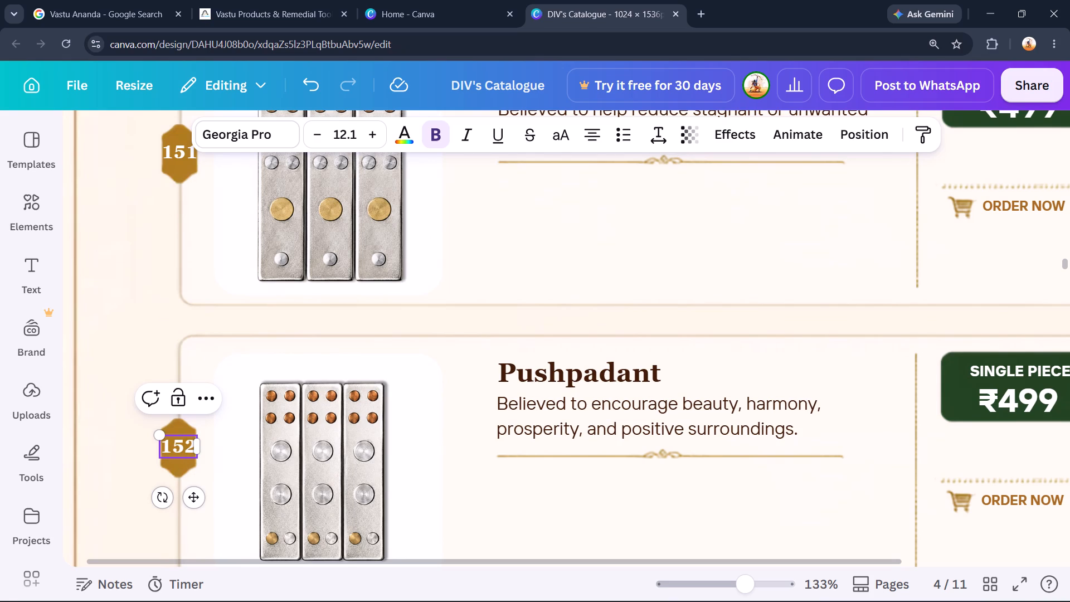
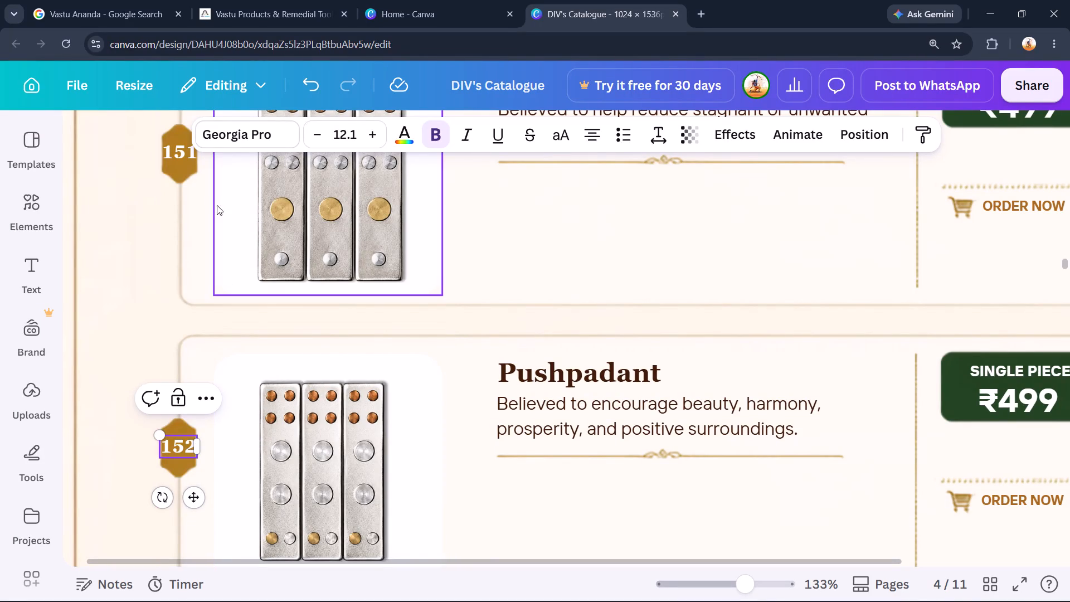
Change the Mitra product's number badge on page 5 to 153.
scroll(223, 222, "down", 9)
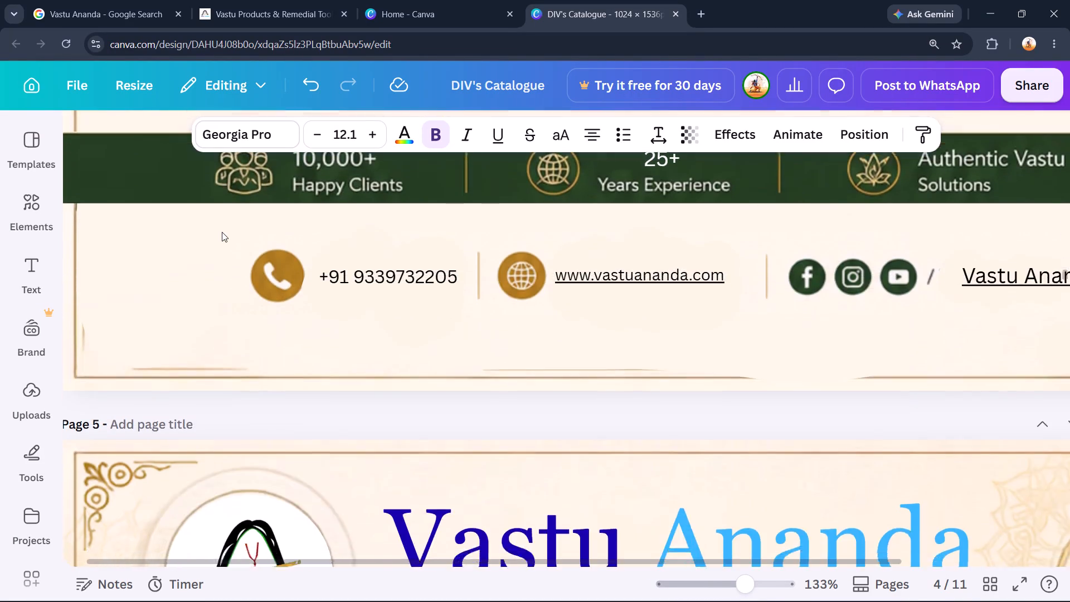
scroll(222, 232, "down", 6)
double_click(189, 352)
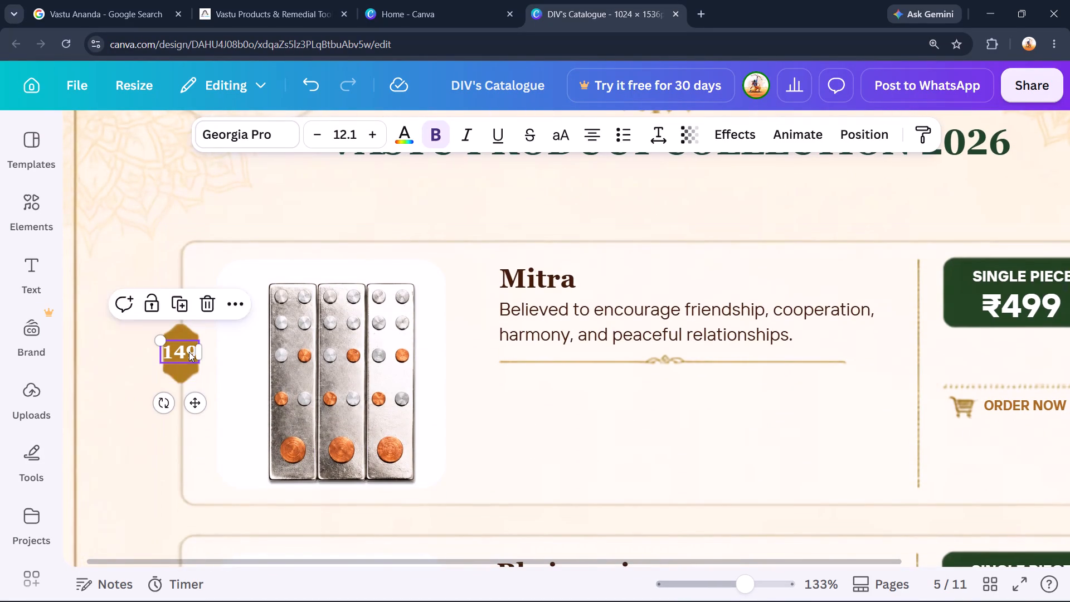
left_click(192, 352)
double_click(188, 352)
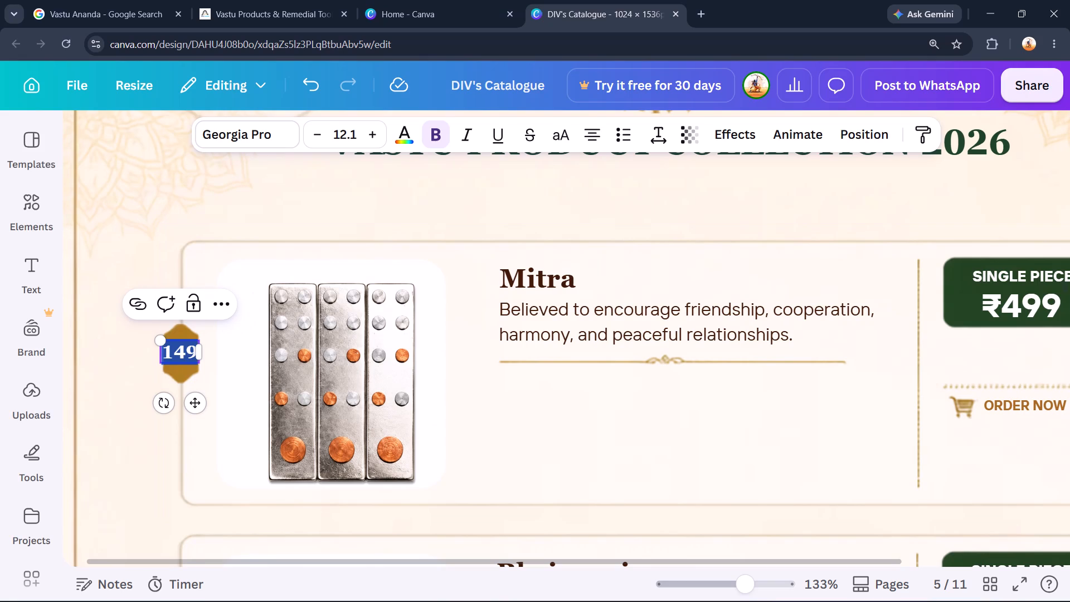
left_click(188, 352)
key("Right")
key("BackSpace")
key("BackSpace")
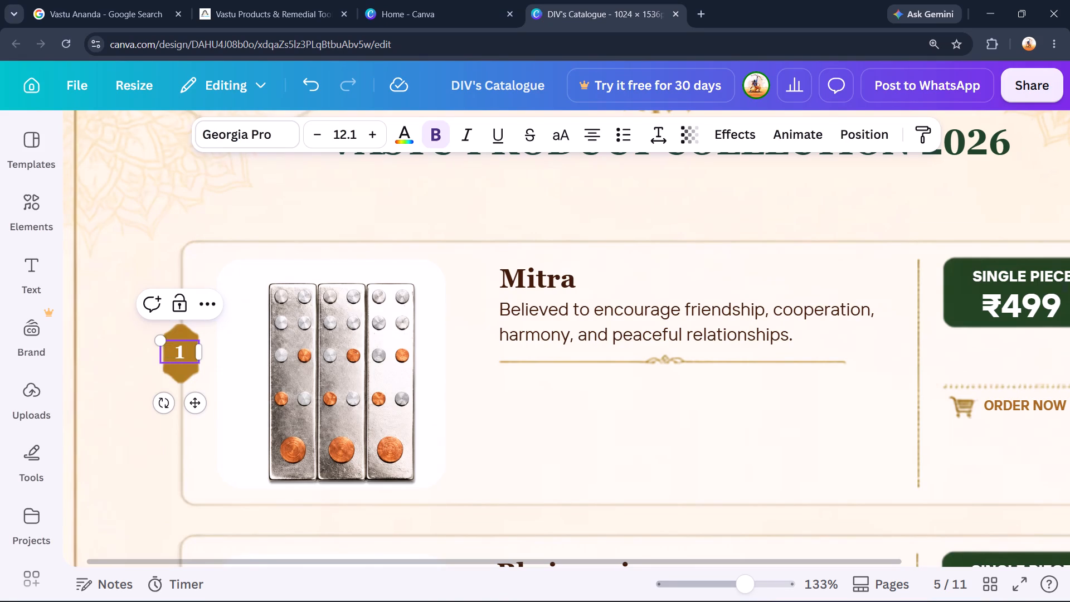
type("53")
Change the Bhringraj product's number badge on page 5 to 154.
scroll(197, 352, "up", 5)
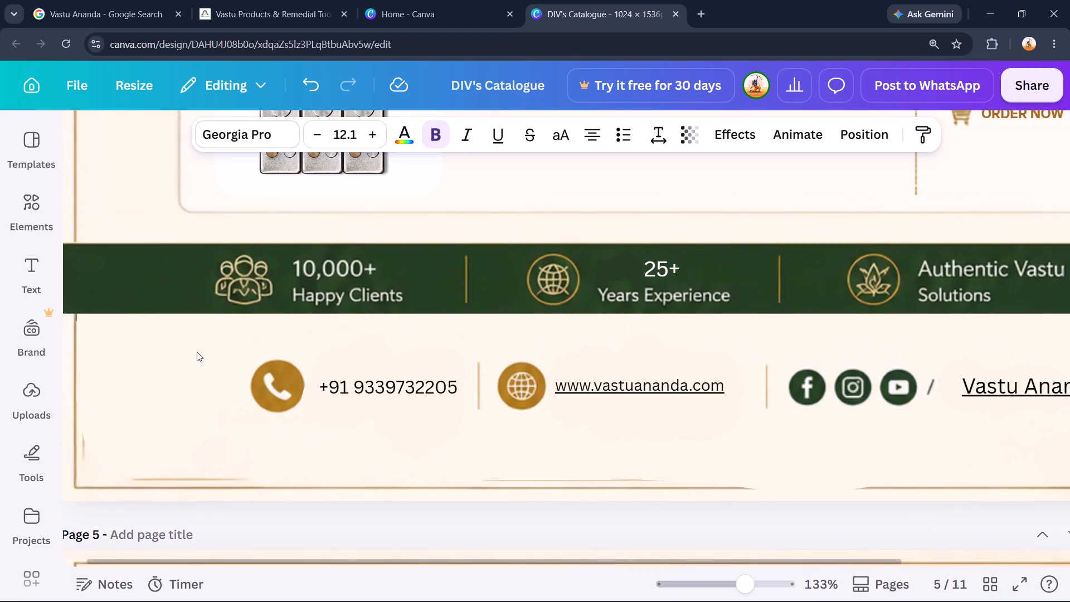
scroll(197, 352, "down", 3)
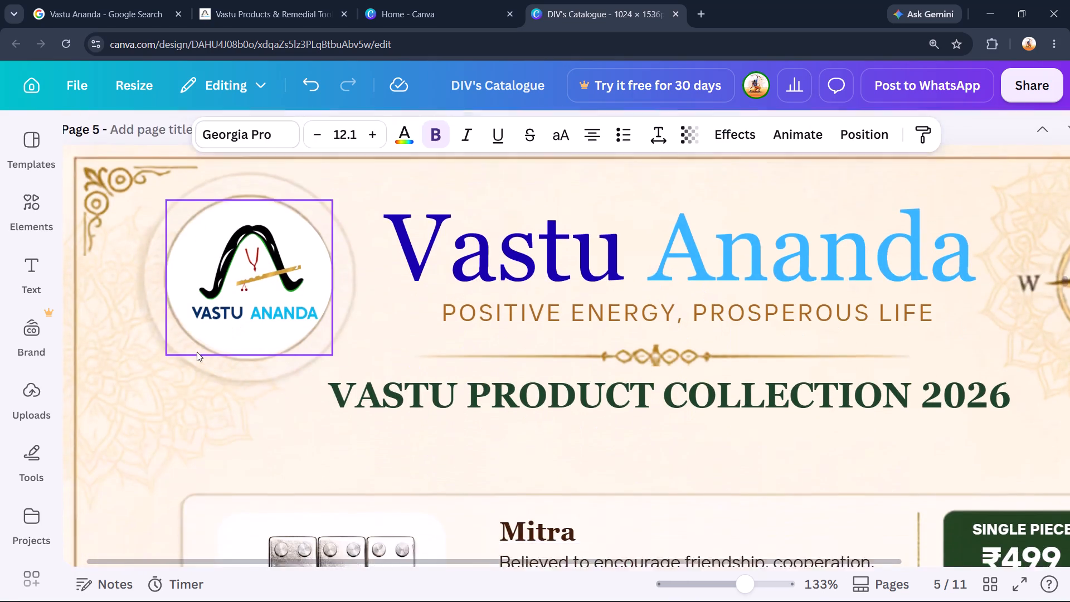
scroll(197, 352, "down", 3)
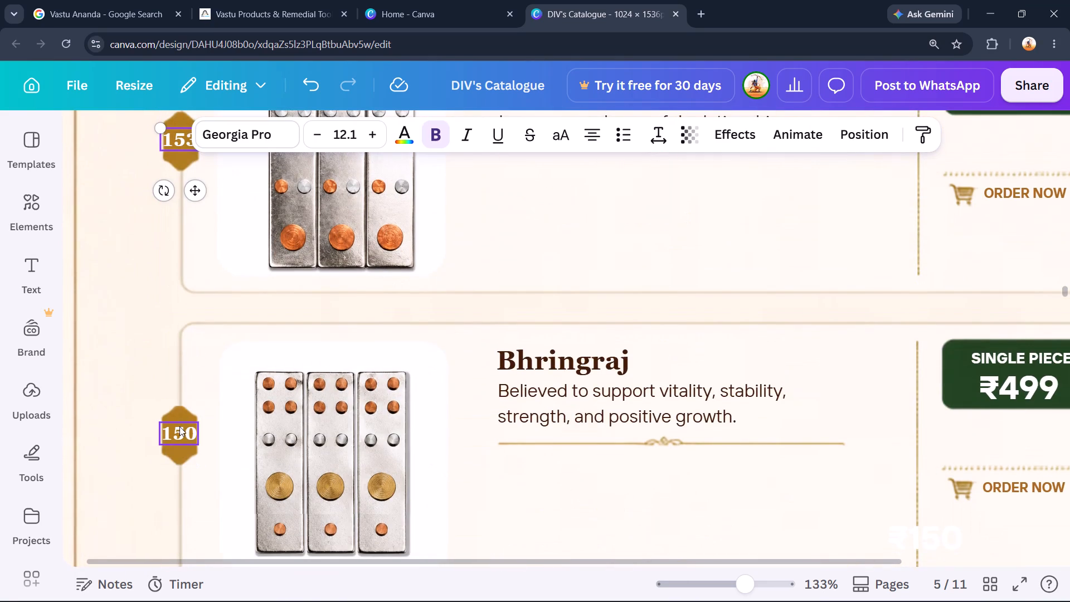
double_click(191, 429)
key("Right")
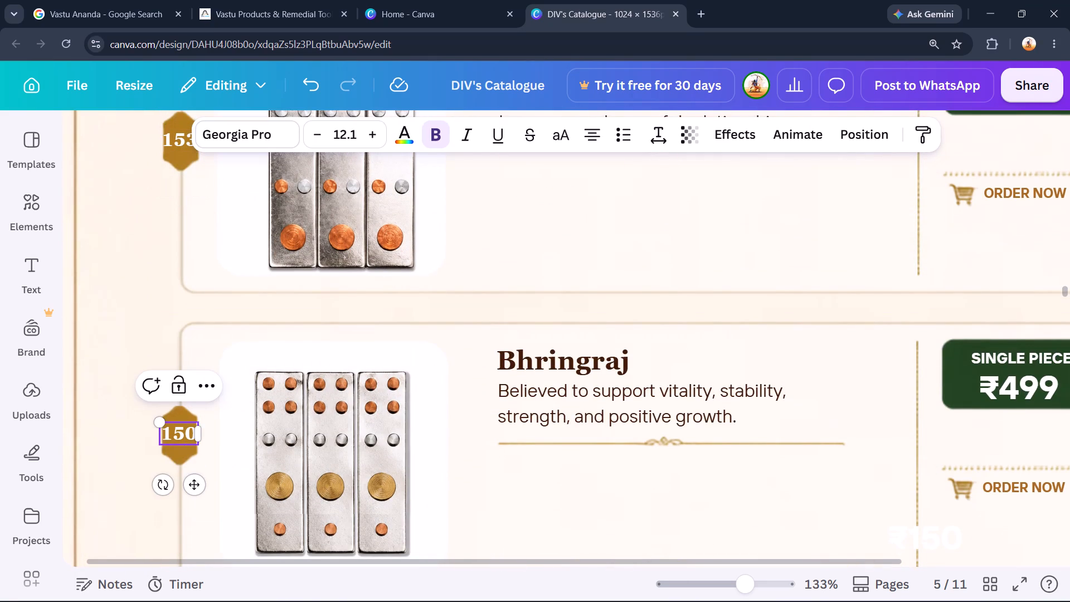
key("BackSpace")
key("4")
Change the Satya product's number badge on page 5 to 155.
scroll(191, 429, "down", 3)
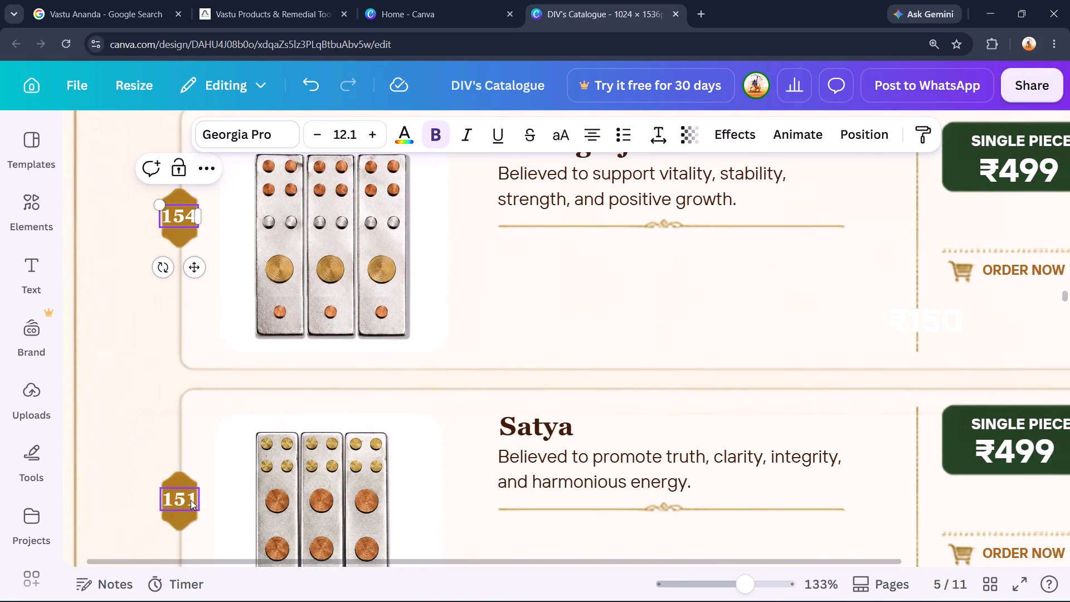
double_click(191, 500)
key("Right")
key("BackSpace")
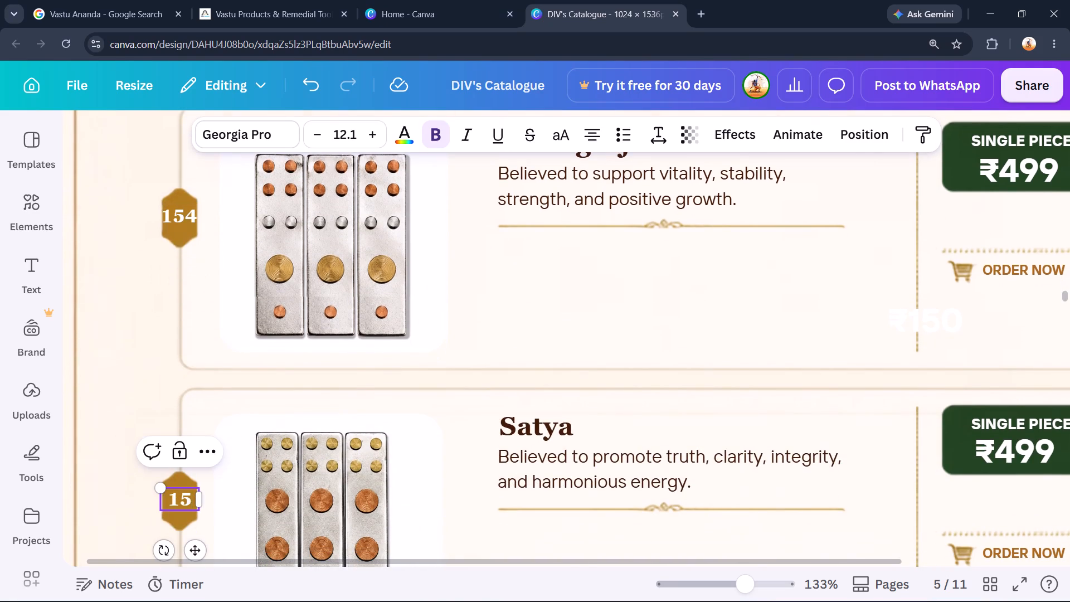
key("5")
Change the Mrigah product's number badge on page 5 to 156.
scroll(191, 500, "down", 4)
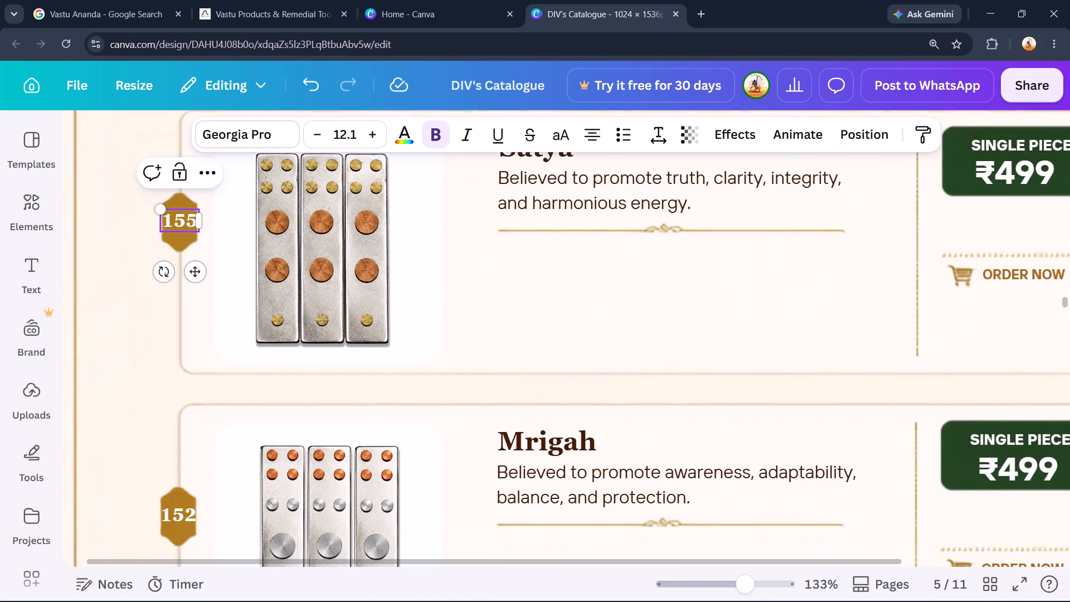
scroll(191, 500, "down", 1)
double_click(192, 484)
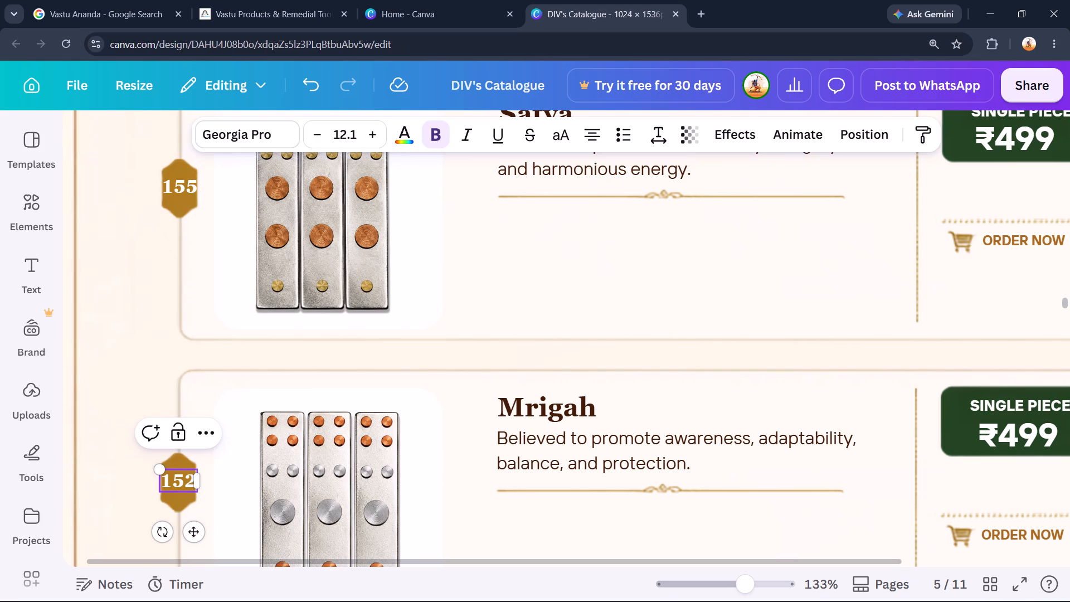
key("BackSpace")
key("6")
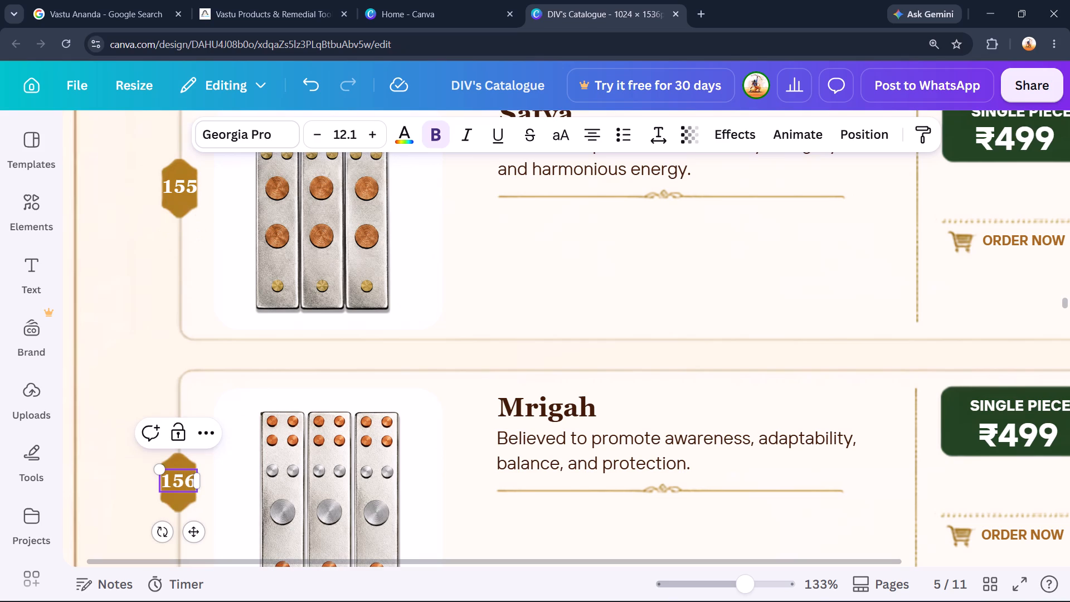
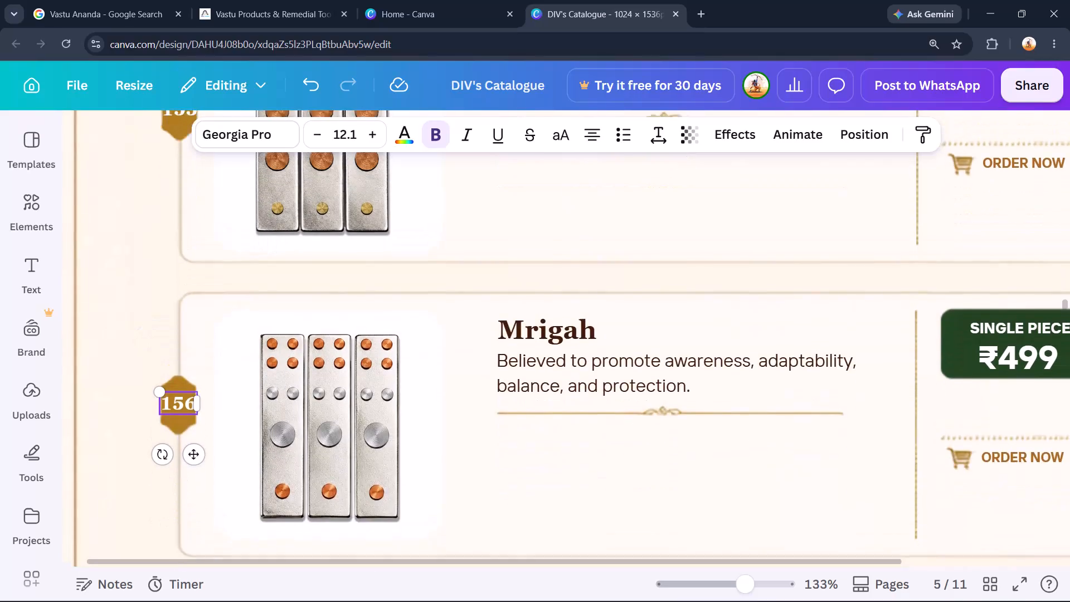
Change the Diti product's number badge on page 6 to 157.
scroll(192, 484, "up", 1)
scroll(192, 484, "down", 2)
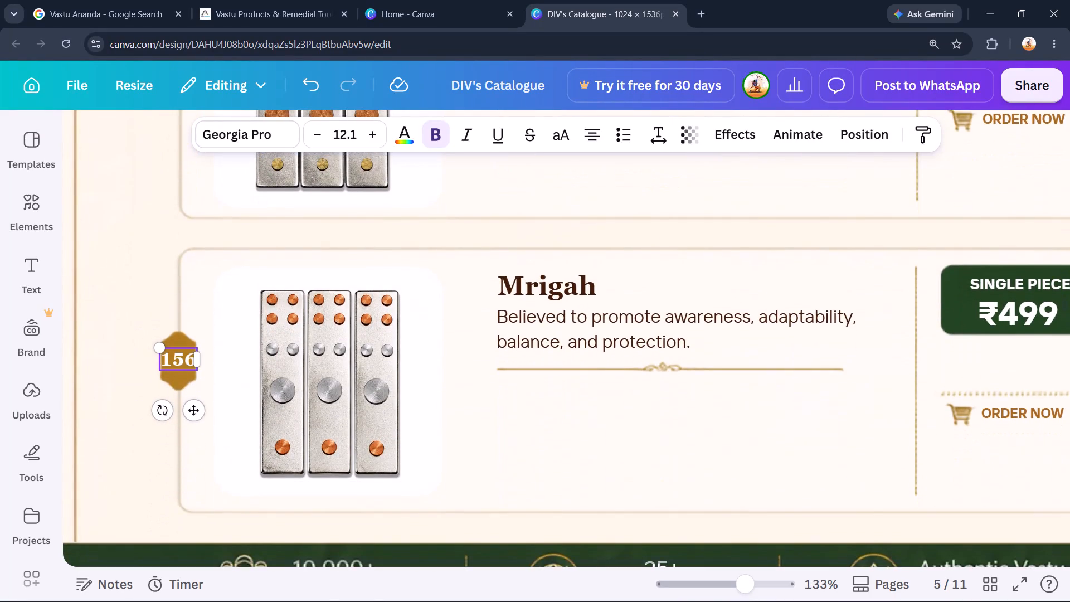
scroll(192, 484, "down", 6)
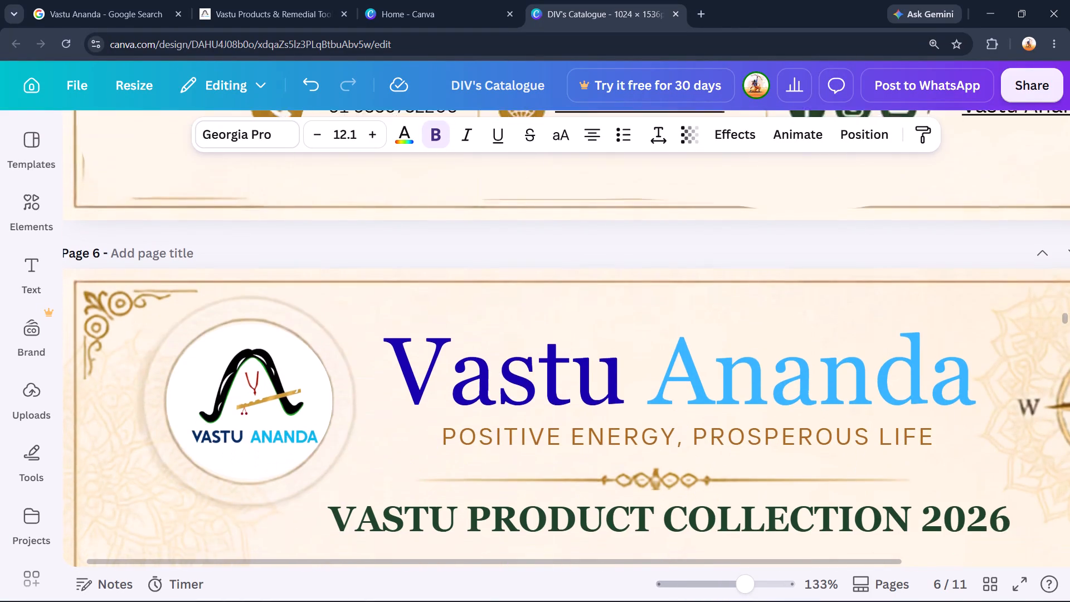
scroll(192, 484, "down", 2)
double_click(192, 511)
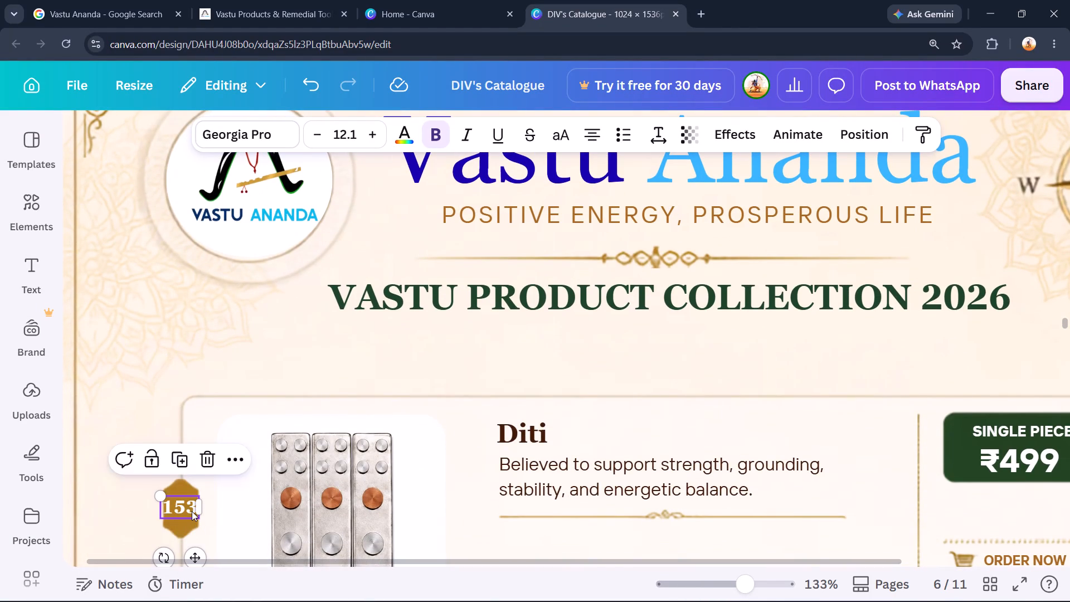
key("Right")
key("BackSpace")
key("7")
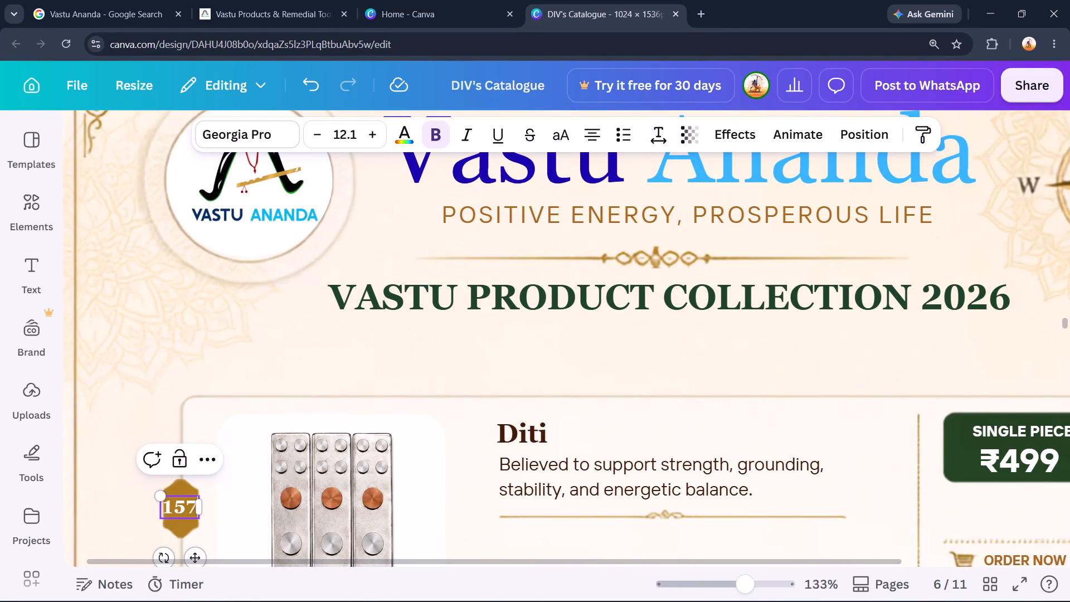
Change the Mukhya product's number badge on page 6 to 158.
scroll(192, 511, "up", 5)
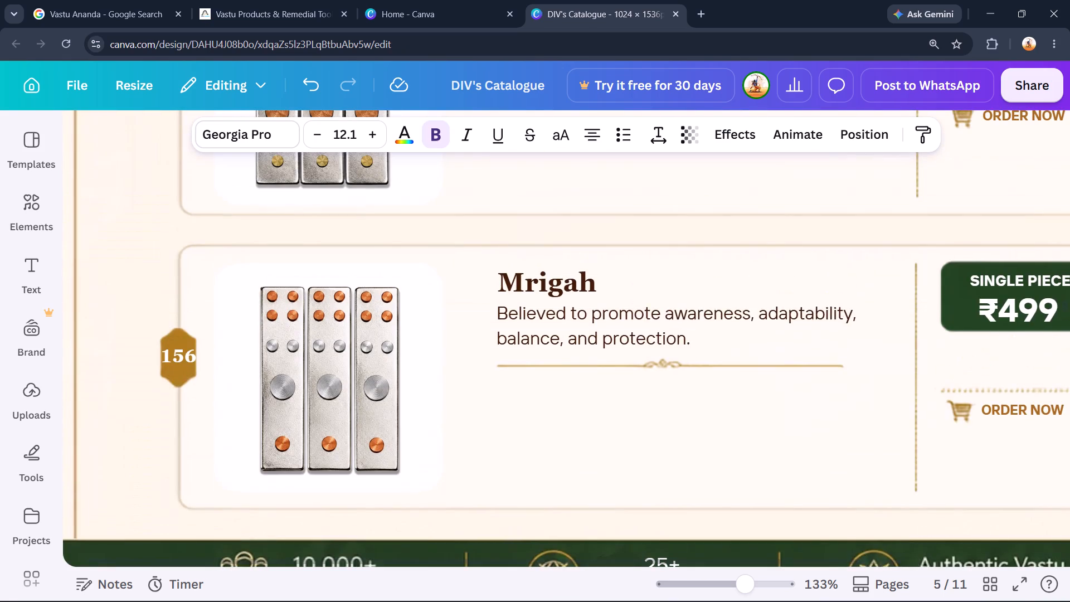
scroll(192, 511, "down", 6)
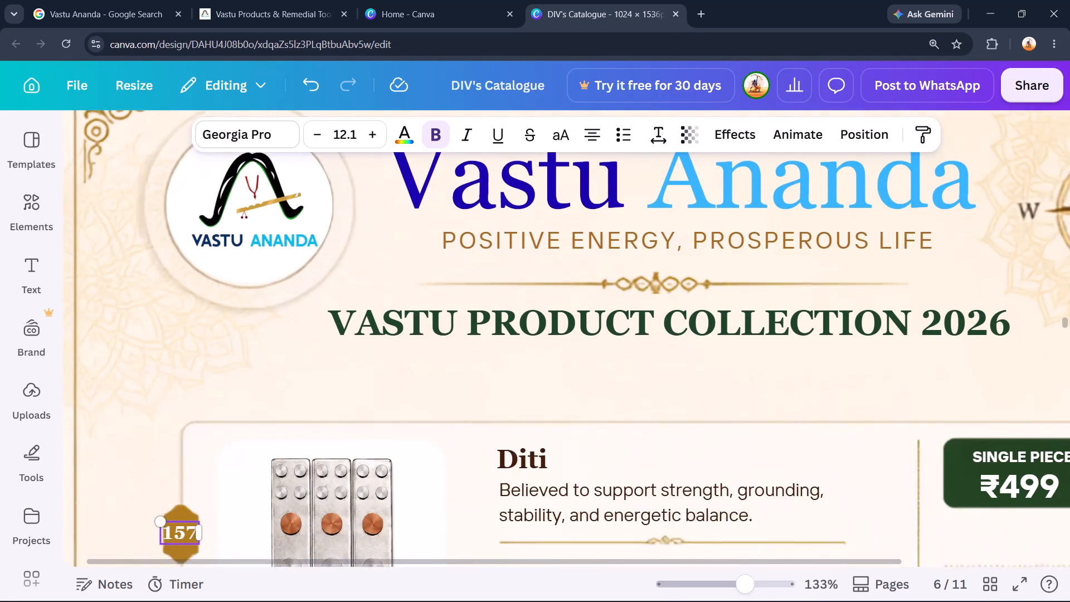
scroll(192, 511, "down", 2)
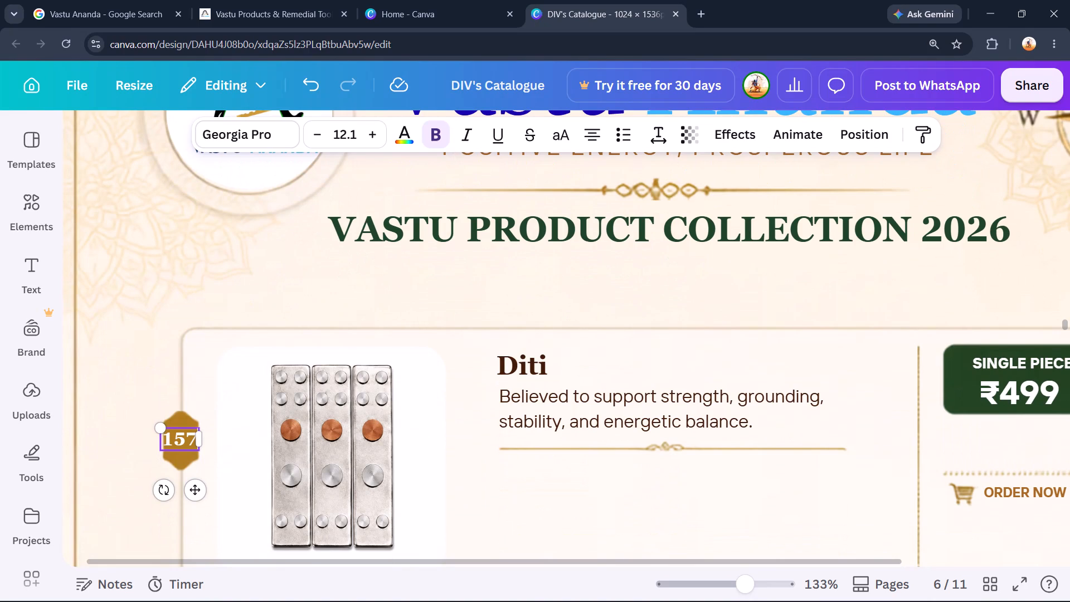
scroll(192, 511, "down", 1)
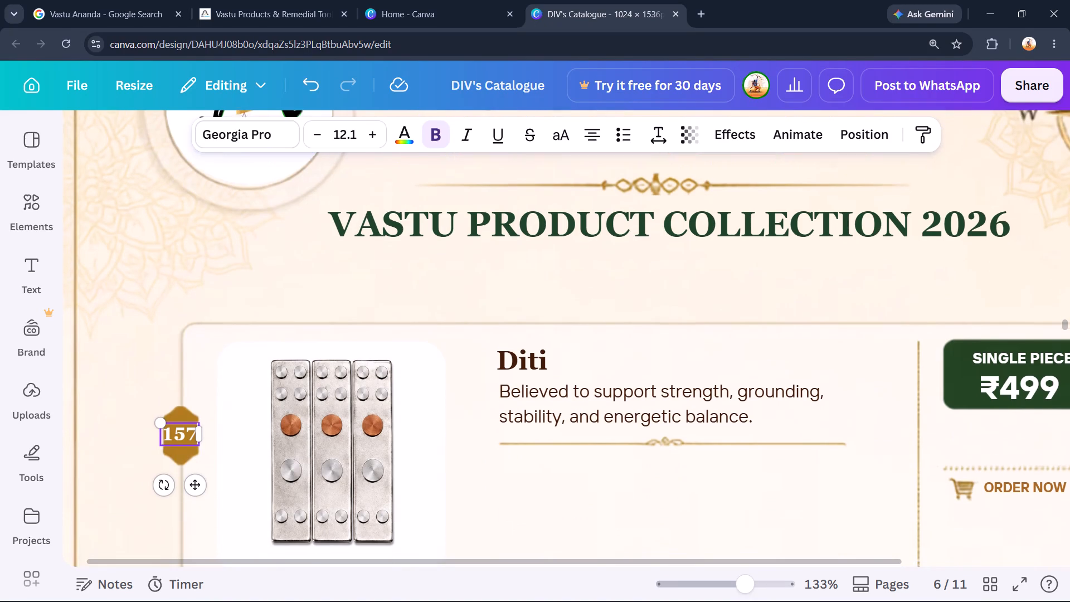
scroll(192, 511, "down", 4)
scroll(192, 511, "up", 1)
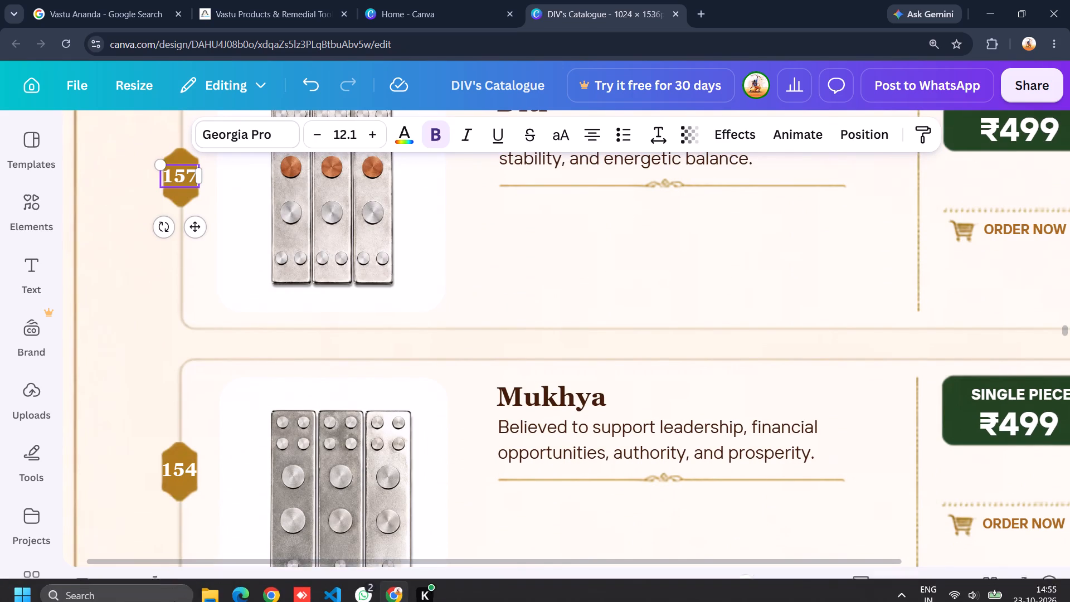
double_click(197, 471)
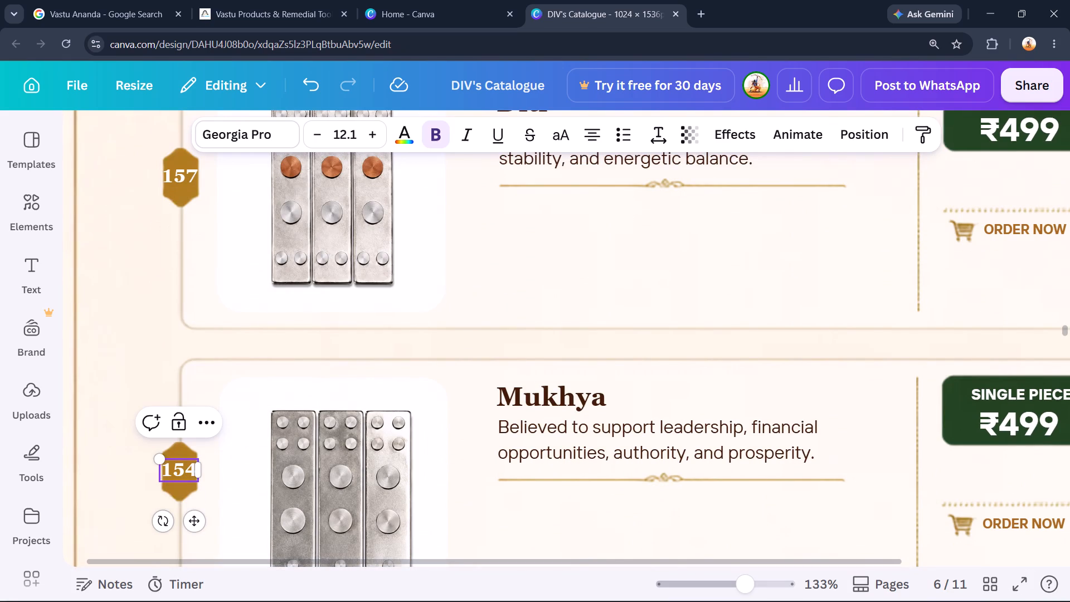
key("BackSpace")
key("8")
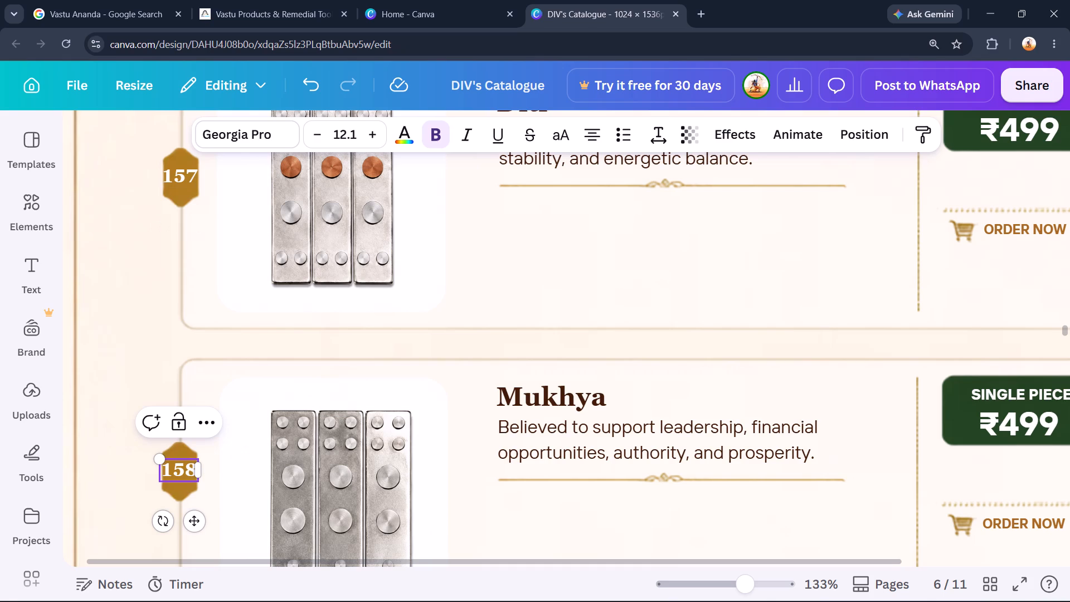
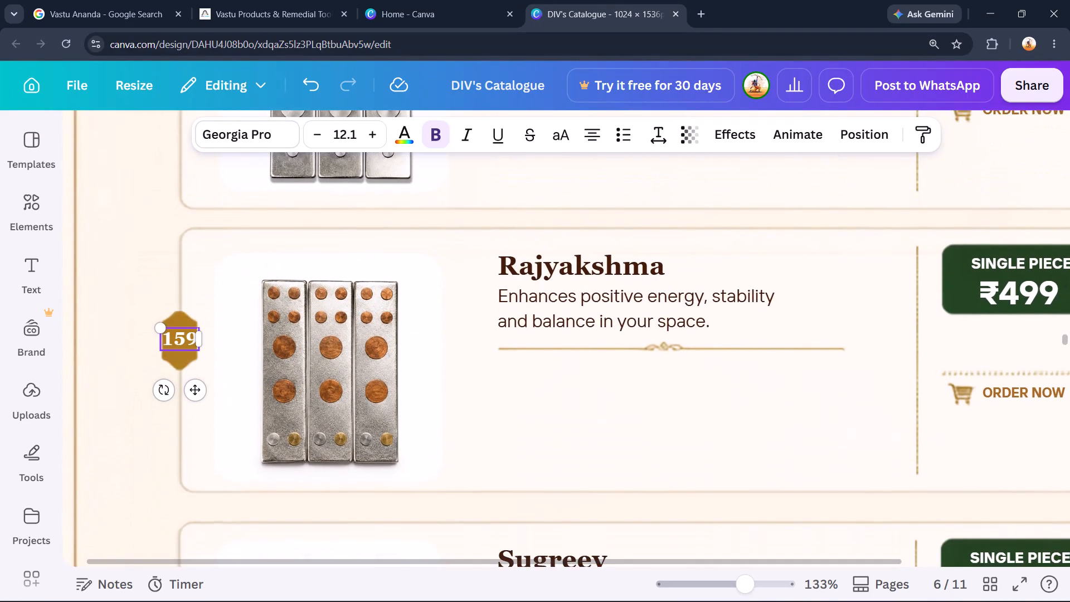
Change the Sugreev product's number badge on page 6 to 160.
scroll(189, 457, "down", 2)
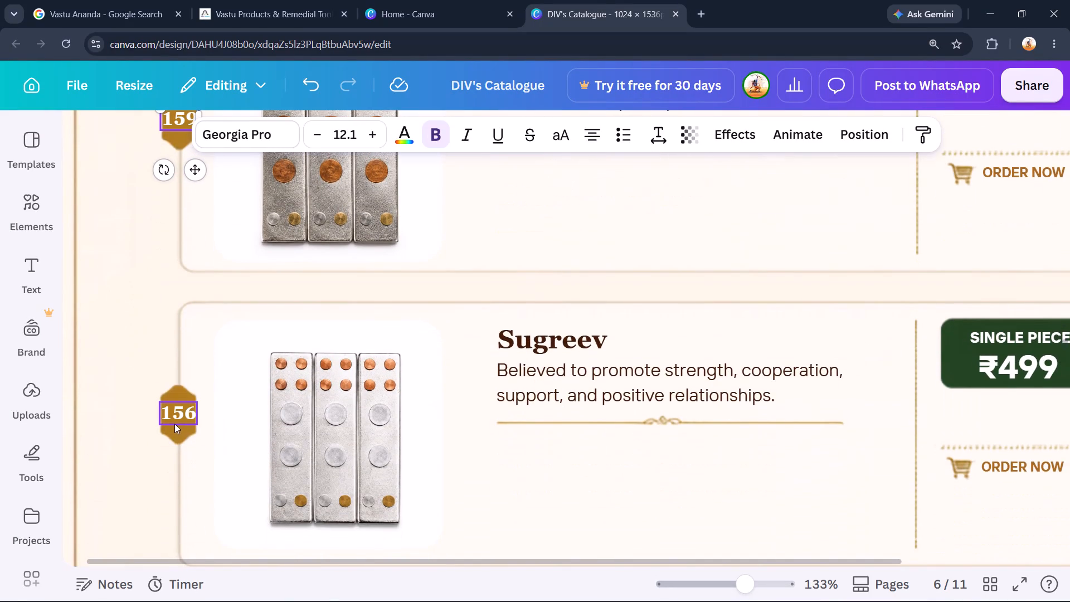
double_click(186, 418)
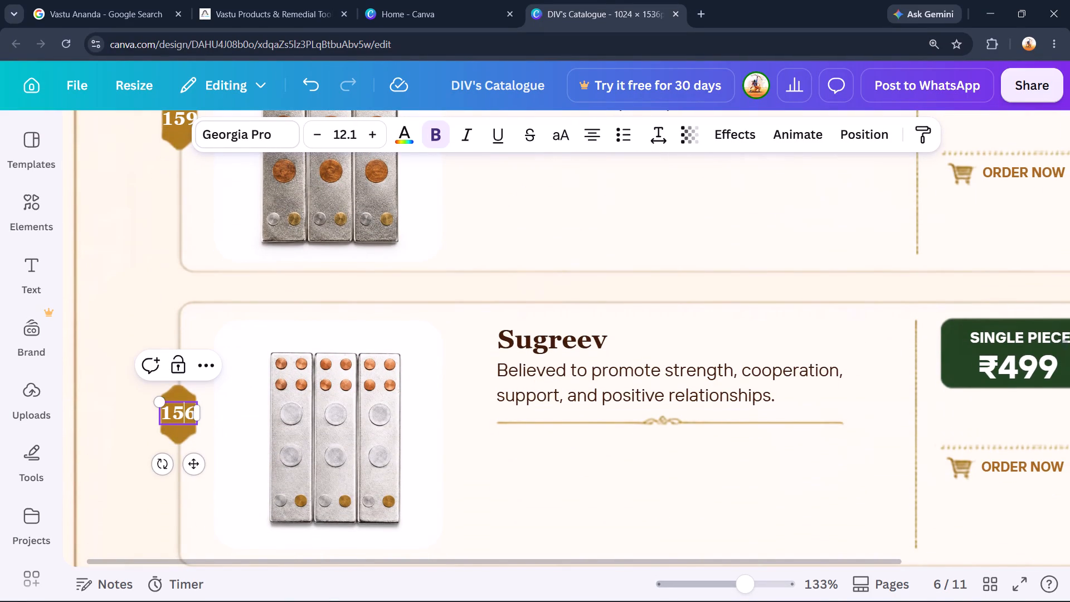
key("Right")
key("BackSpace")
key("BackSpace")
type("60")
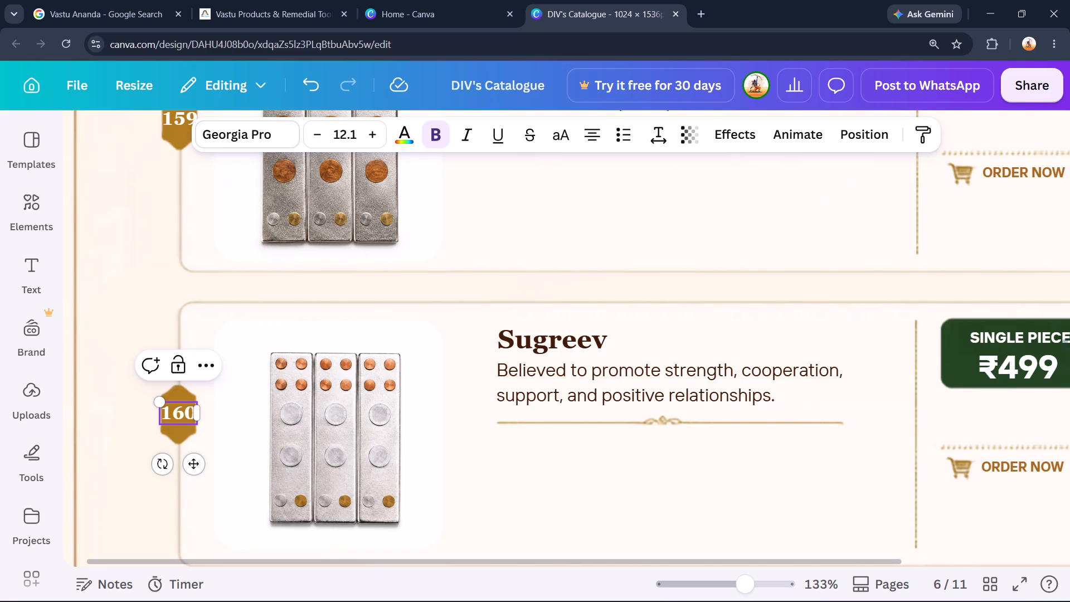
Change the Surya product's number badge on page 7 to 161.
scroll(186, 418, "down", 1)
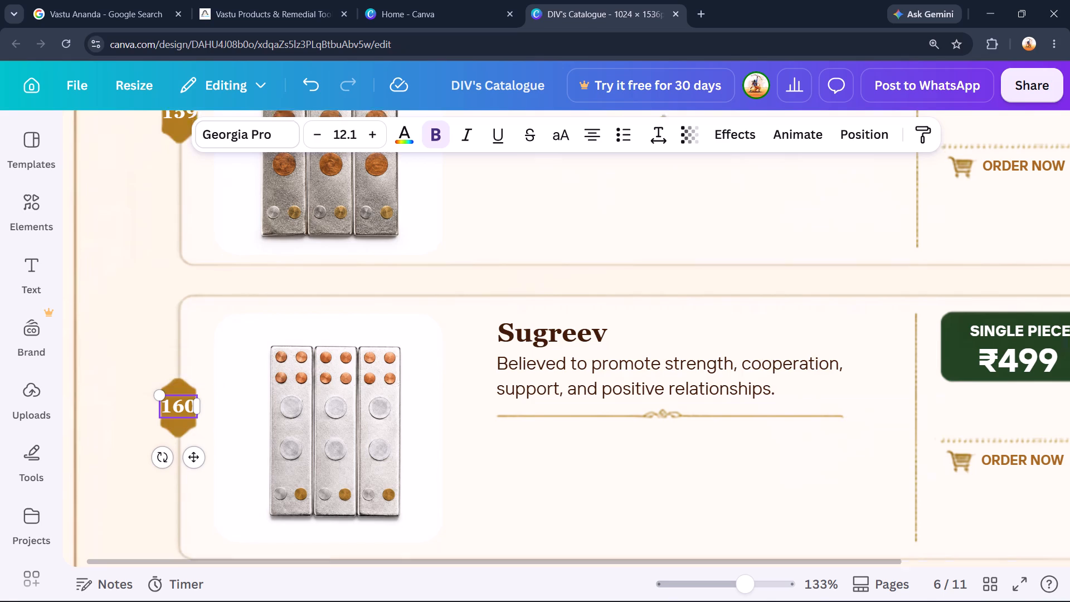
scroll(186, 418, "down", 6)
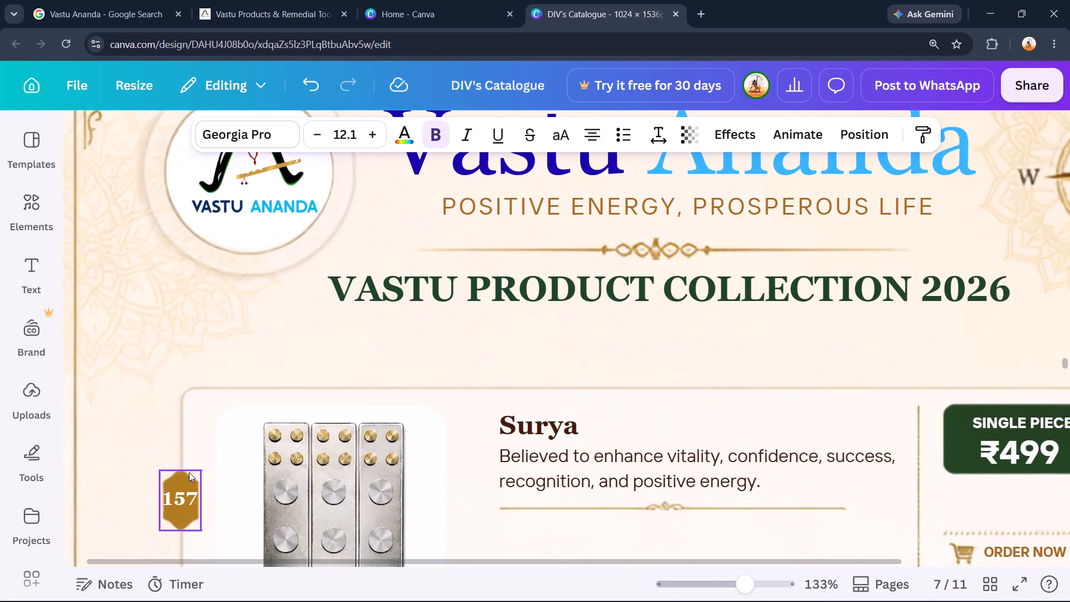
double_click(193, 496)
key("BackSpace")
key("BackSpace")
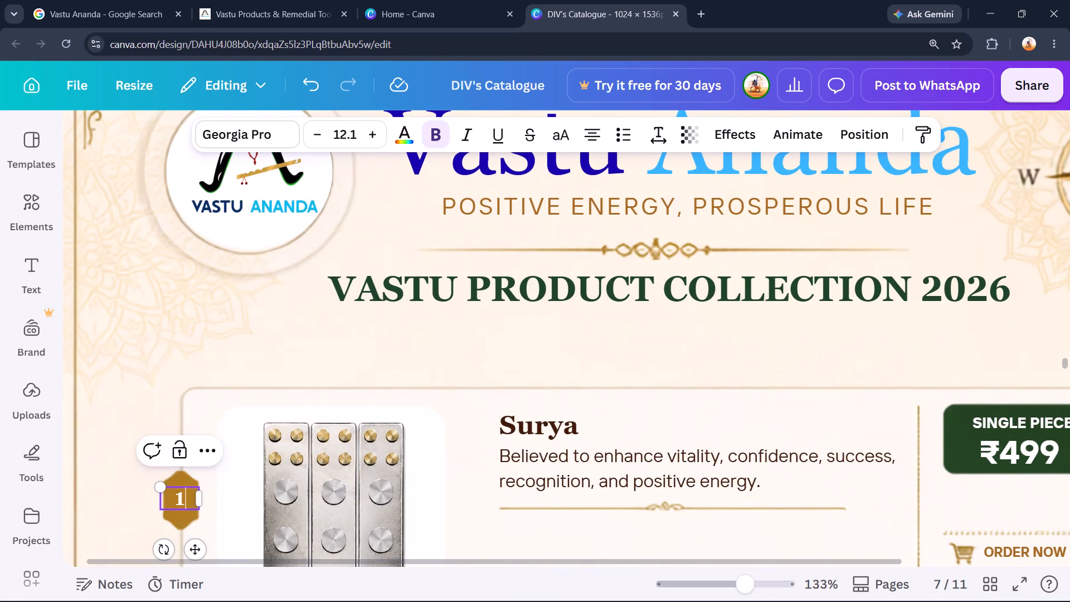
type("61")
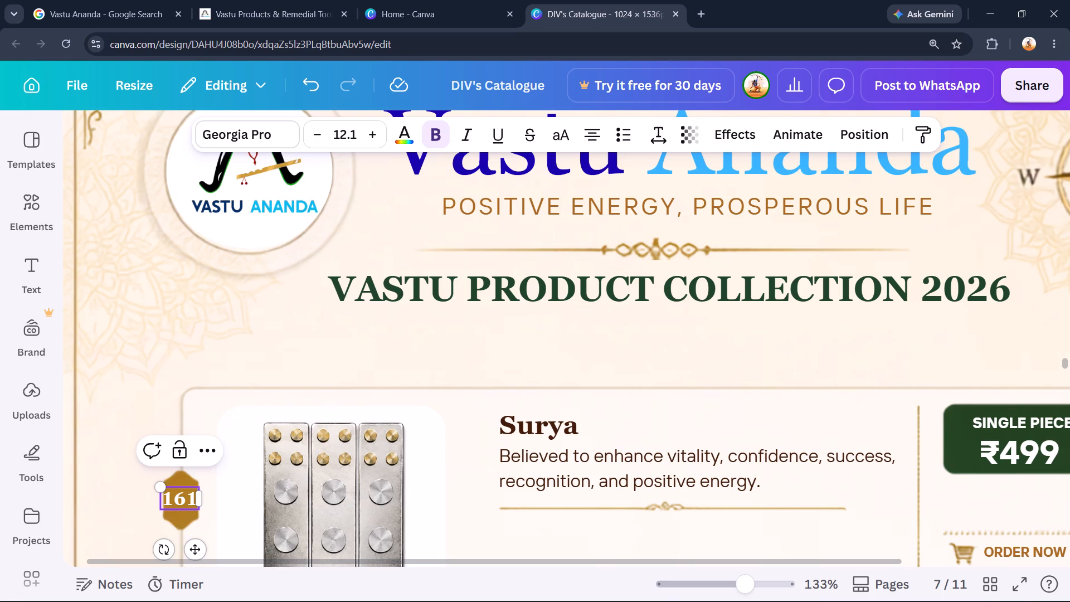
Change the Anil product's number badge on page 7 to 162.
scroll(193, 496, "down", 1)
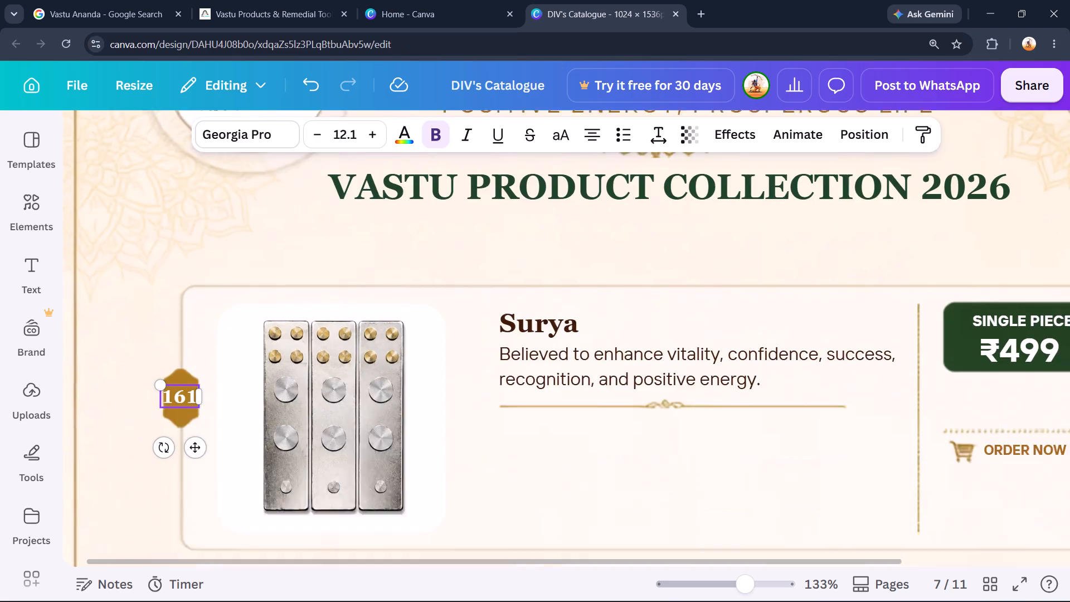
scroll(193, 496, "down", 3)
double_click(194, 503)
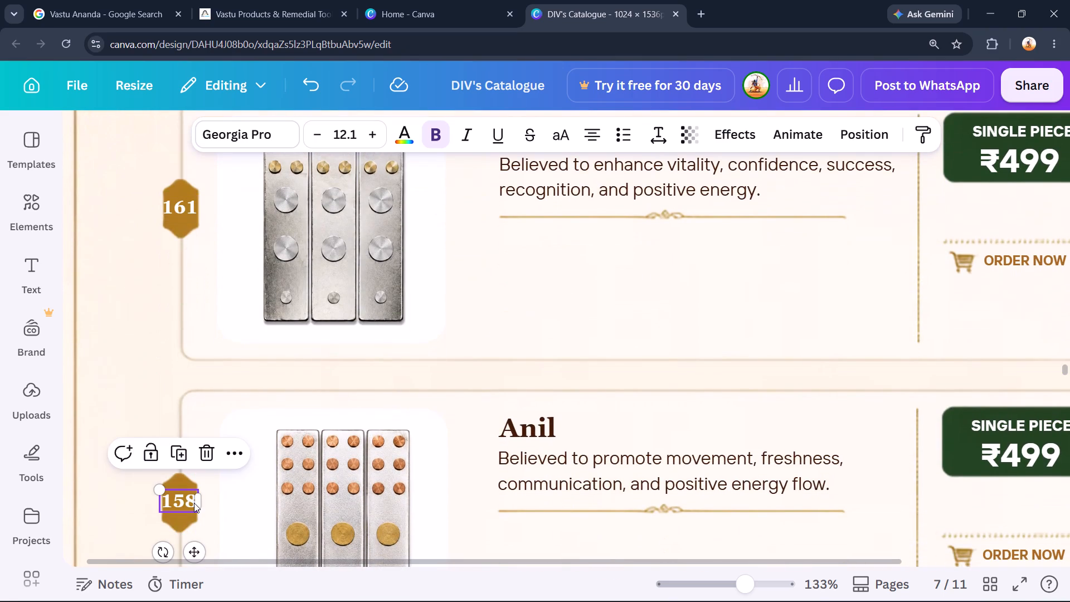
key("BackSpace")
key("BackSpace")
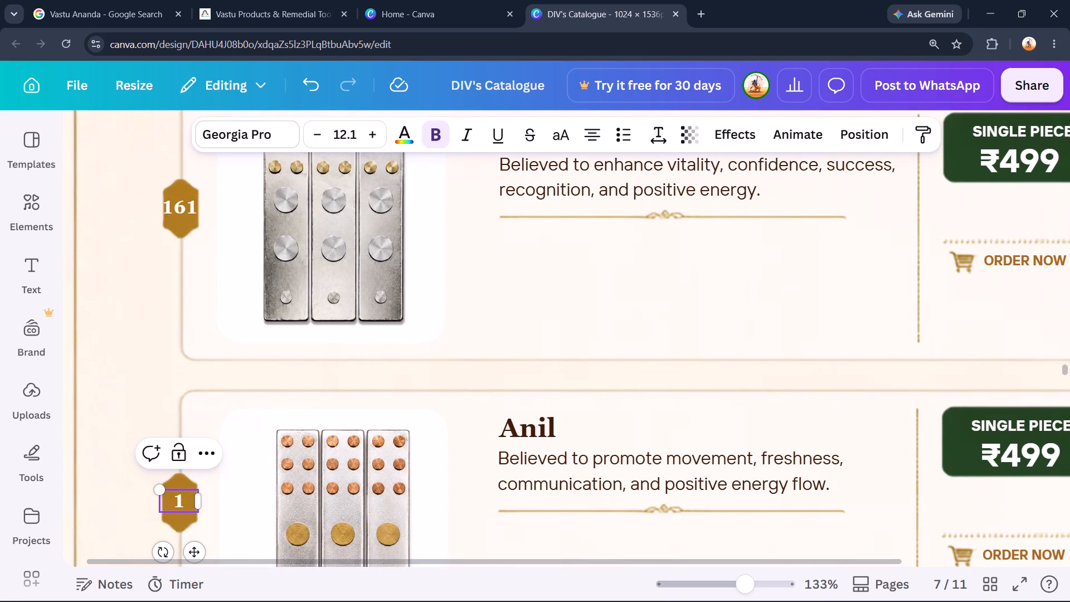
type("62")
Change the Aryama product's number badge on page 7 to 163.
scroll(194, 503, "down", 3)
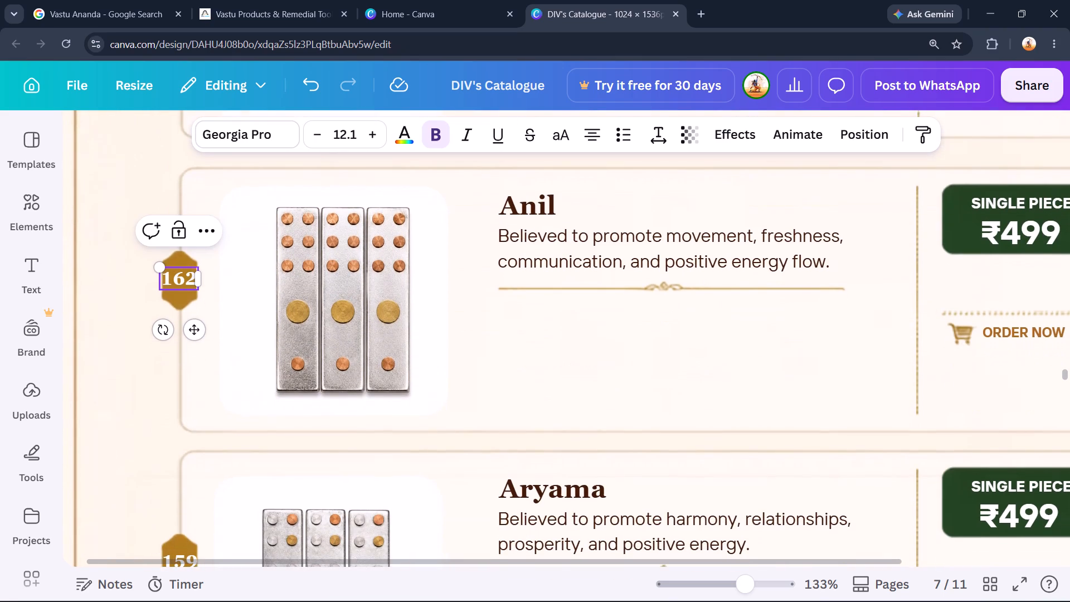
scroll(193, 546, "down", 1)
double_click(190, 503)
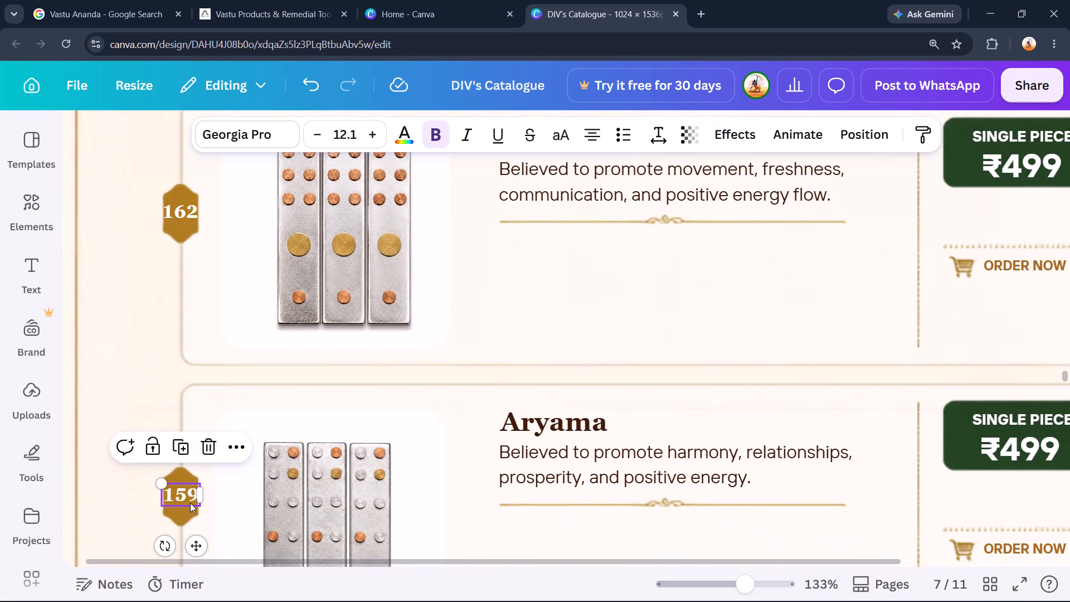
key("Right")
key("BackSpace")
key("BackSpace")
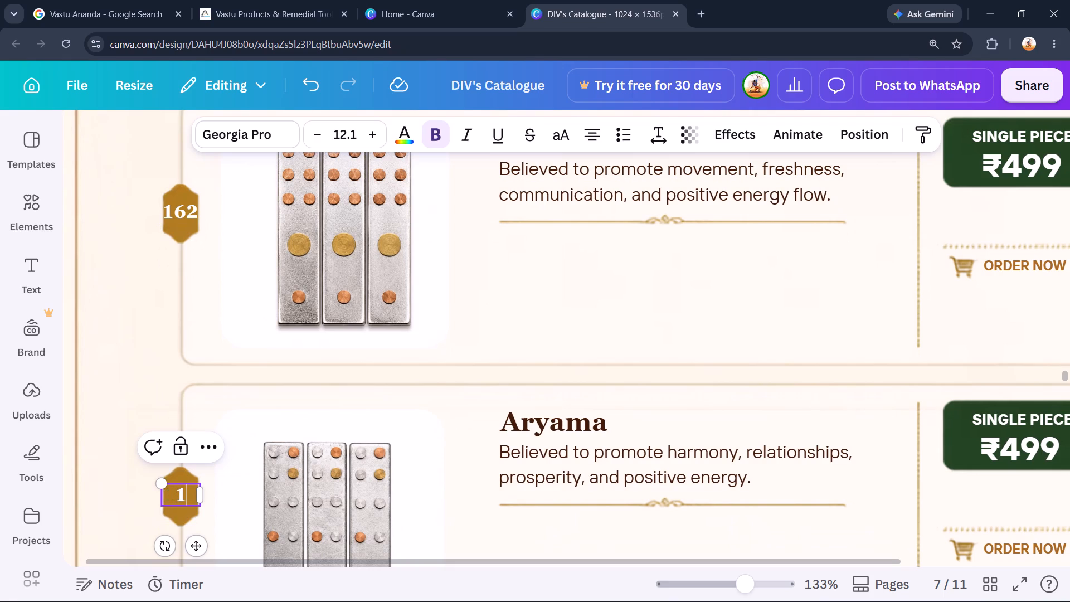
key("6")
key("3")
Change the Indra product's number badge on page 7 to 164.
scroll(190, 503, "down", 3)
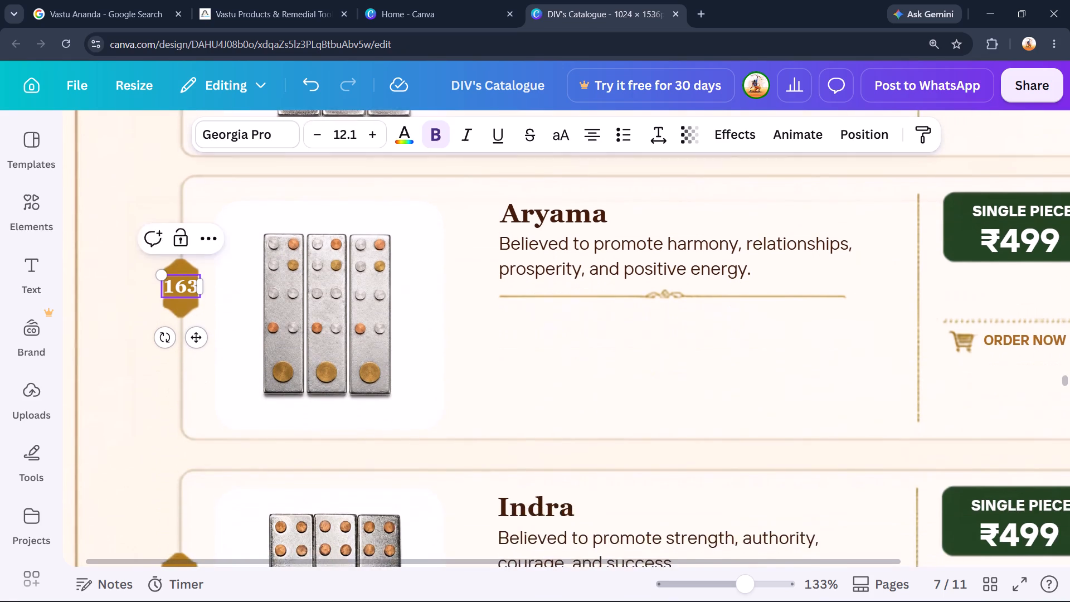
scroll(190, 503, "down", 1)
double_click(191, 517)
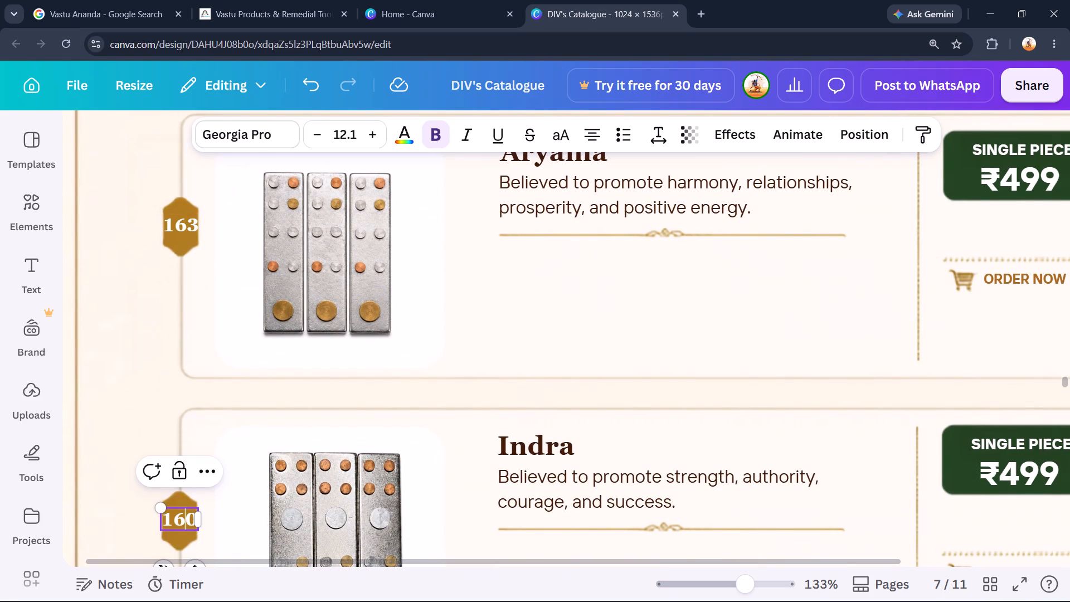
key("Right")
key("BackSpace")
key("4")
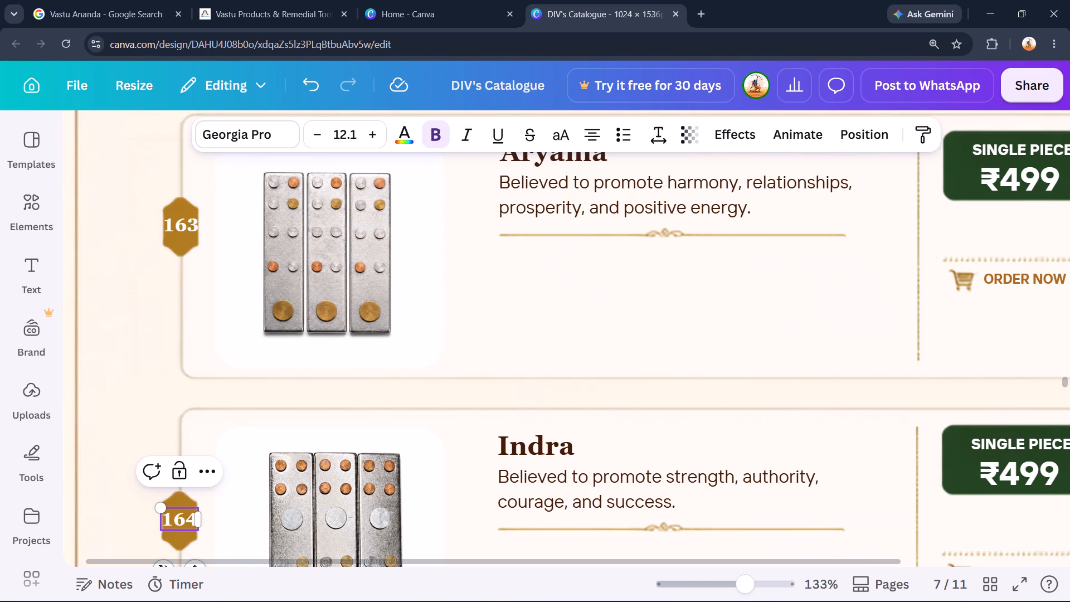
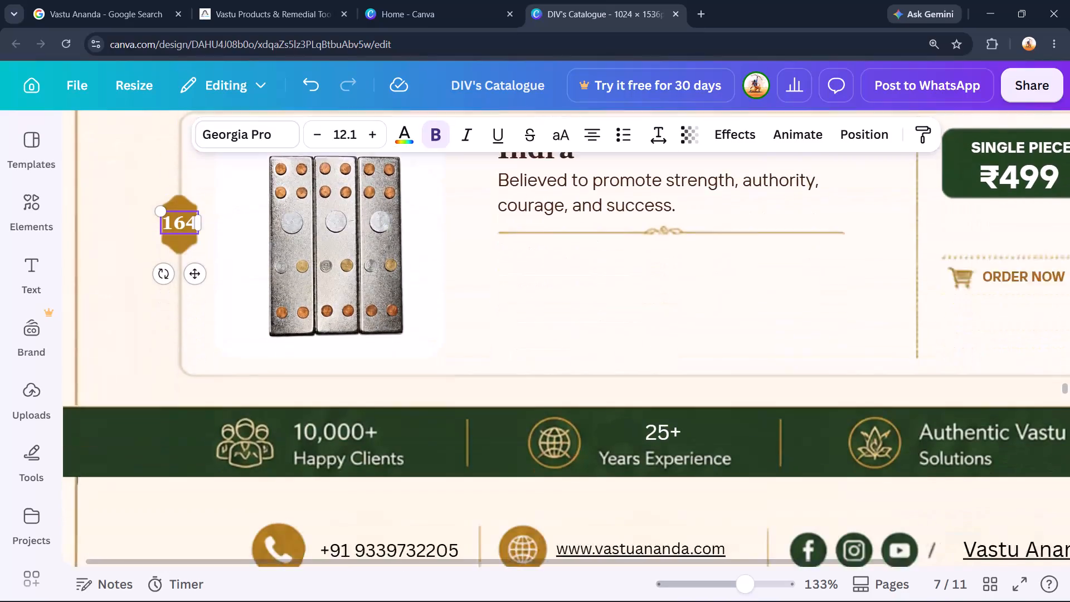
Change the Vitatha product's number badge on page 8 to 165.
scroll(191, 517, "down", 1)
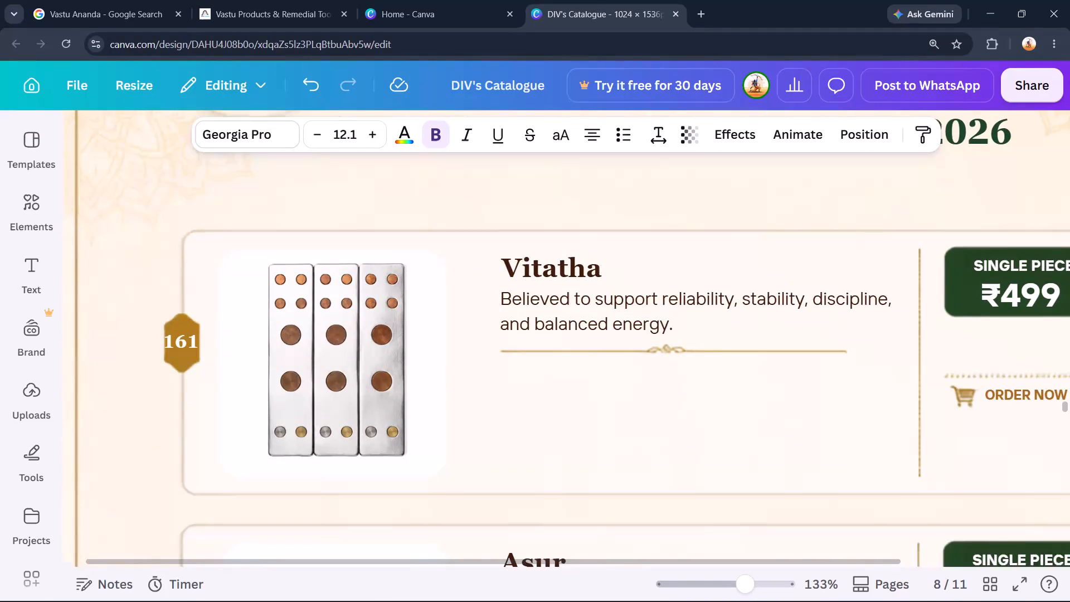
double_click(195, 339)
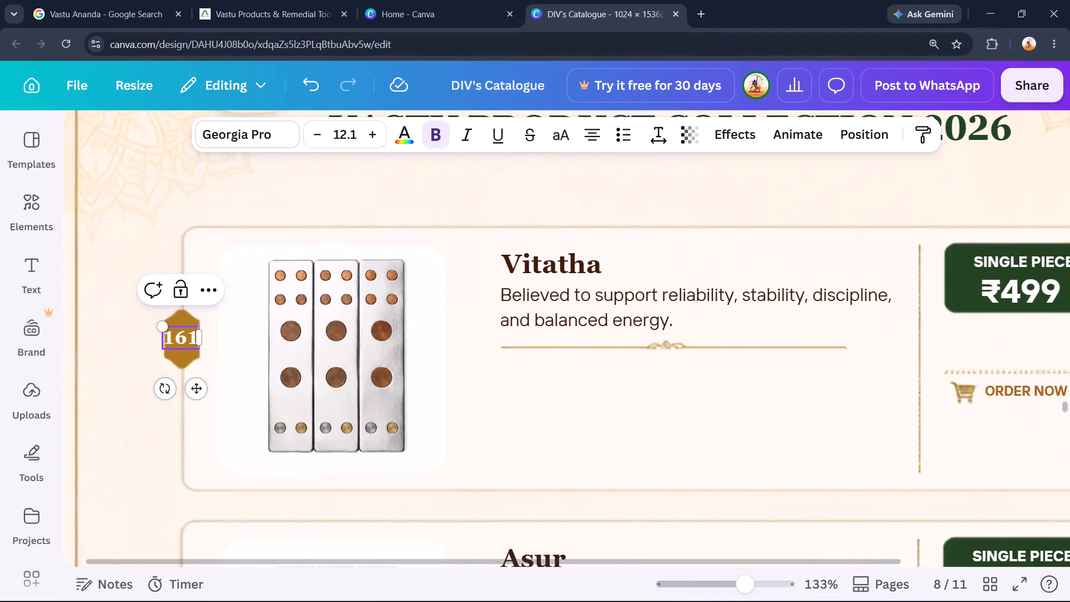
key("BackSpace")
key("5")
Change the Asur product's number badge on page 8 to 166.
scroll(195, 339, "down", 1)
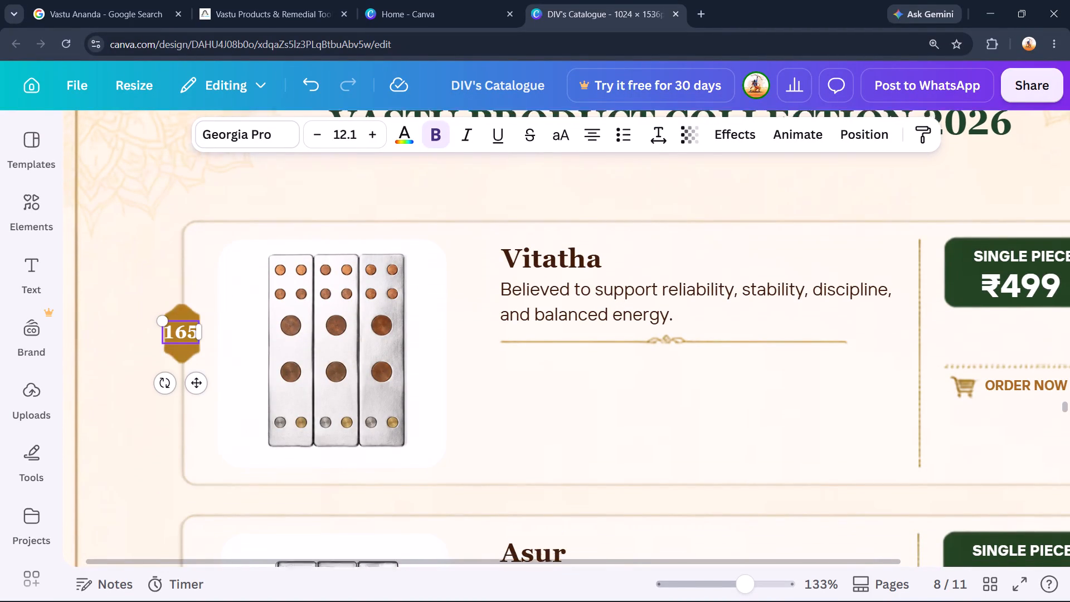
scroll(195, 339, "down", 2)
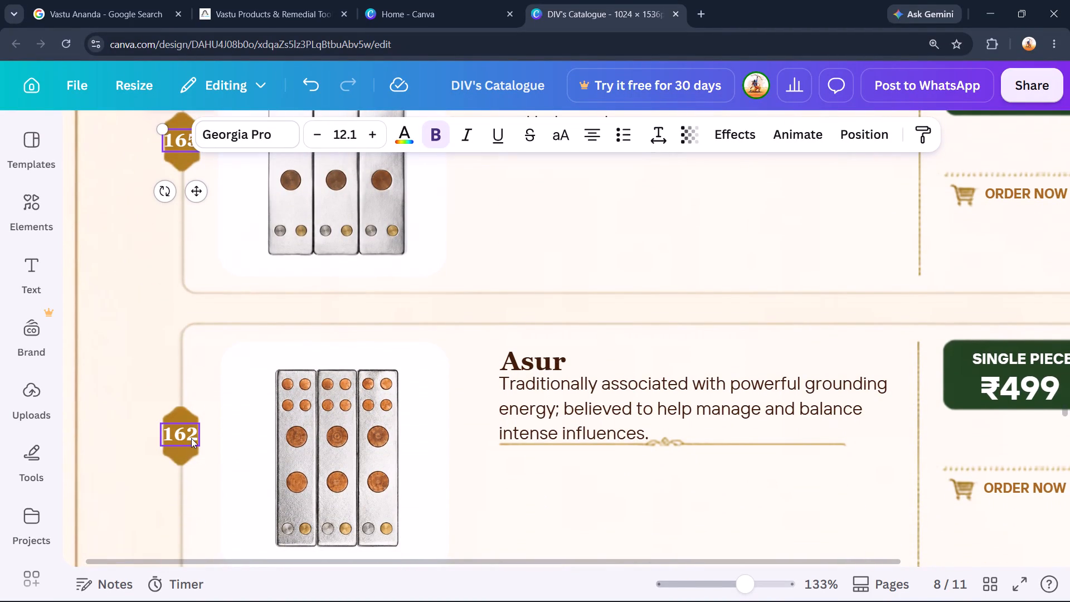
double_click(191, 438)
key("Right")
key("BackSpace")
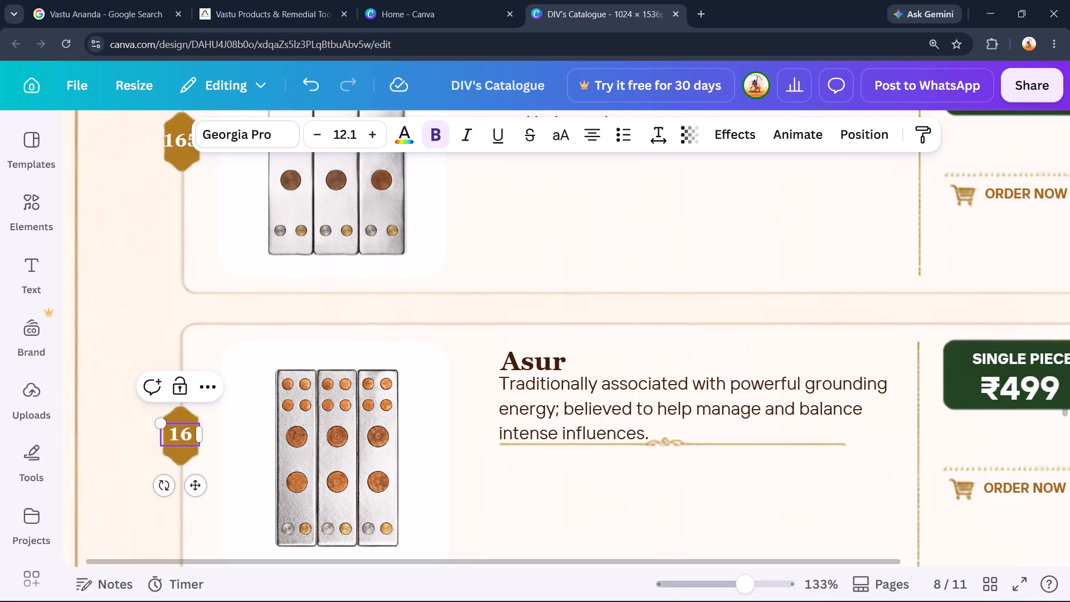
key("6")
Change the Parjanya product's number badge on page 8 to 167.
scroll(191, 438, "down", 1)
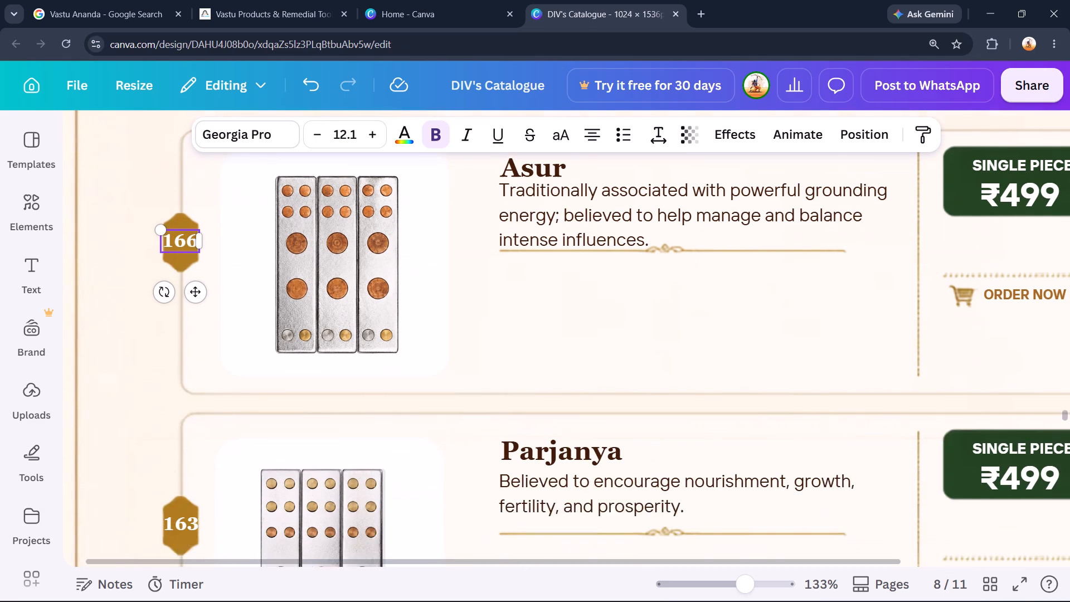
scroll(191, 438, "down", 1)
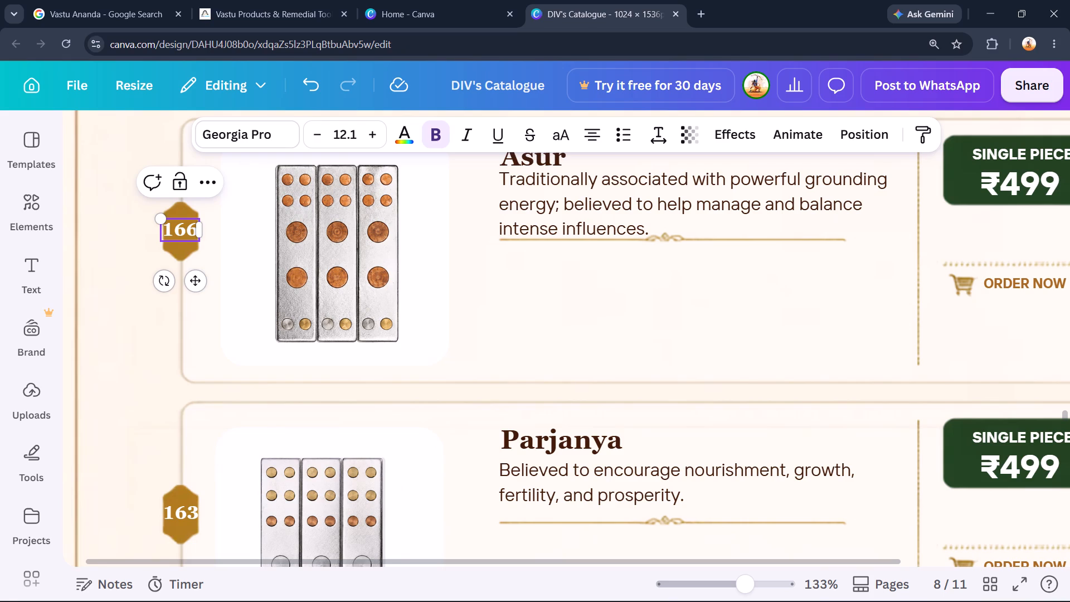
scroll(191, 438, "down", 1)
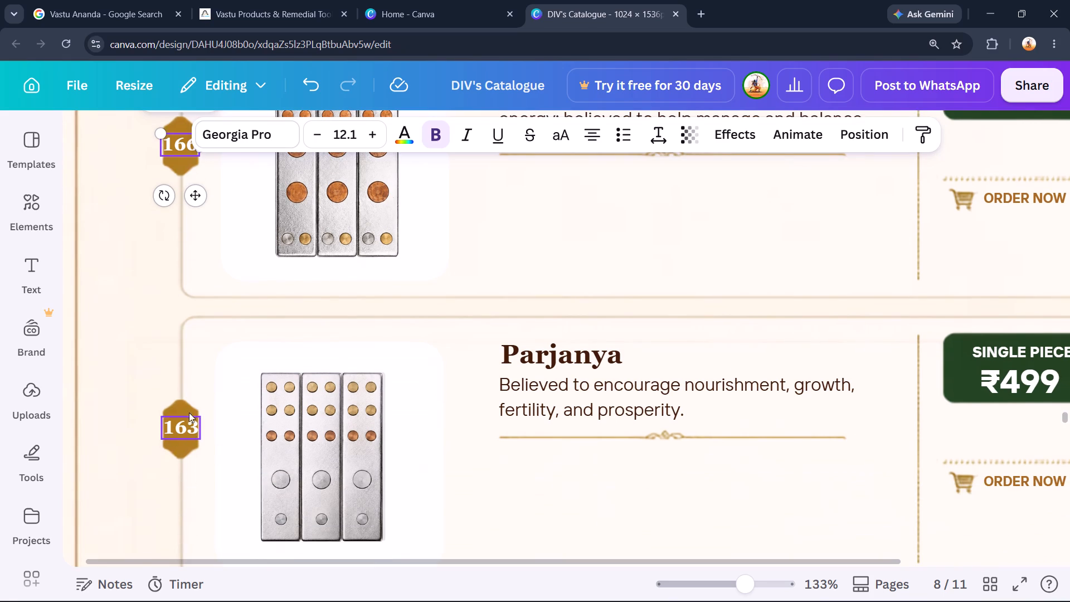
double_click(195, 429)
key("BackSpace")
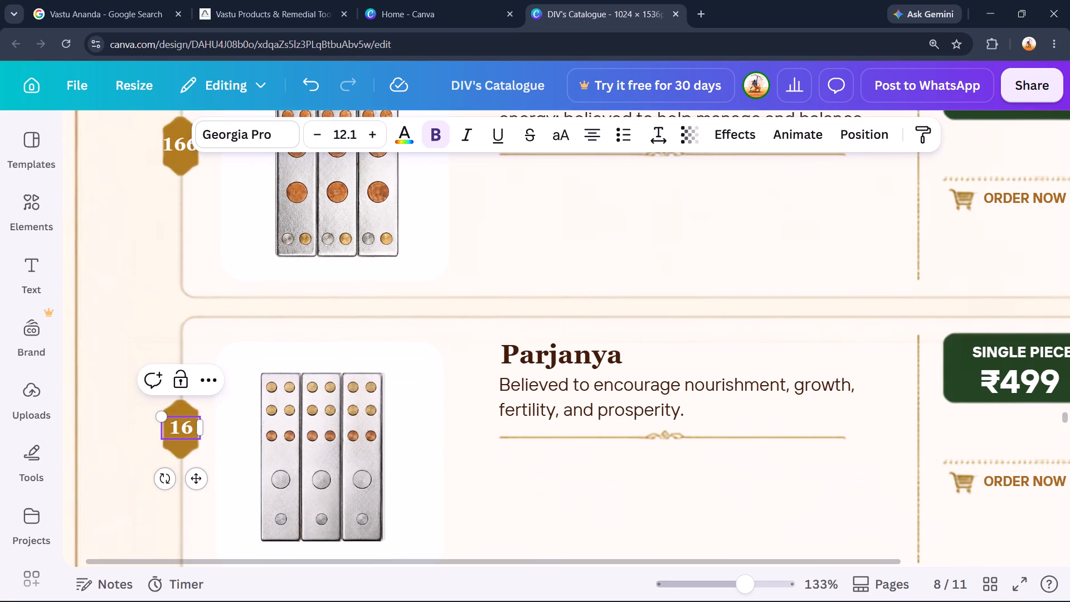
key("7")
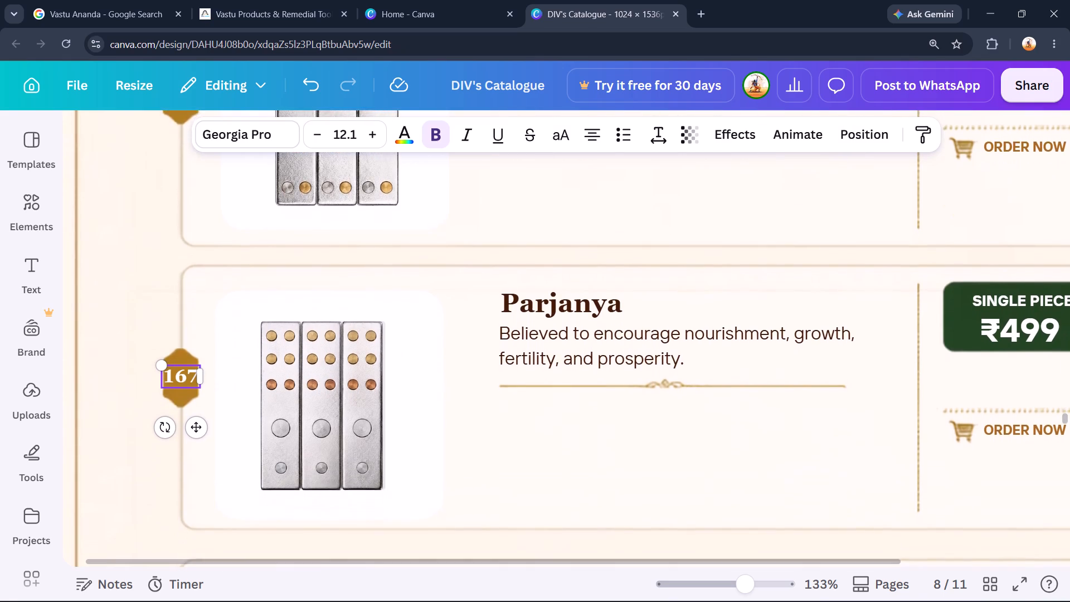
Change the Rudra product's number badge on page 8 to 168.
scroll(195, 429, "down", 3)
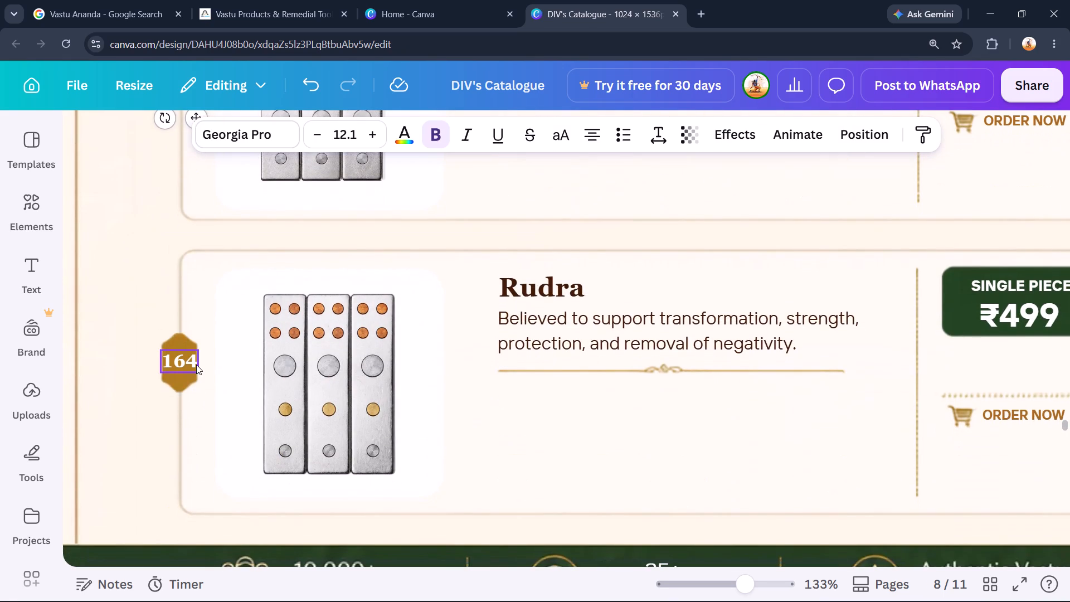
double_click(196, 365)
key("BackSpace")
key("8")
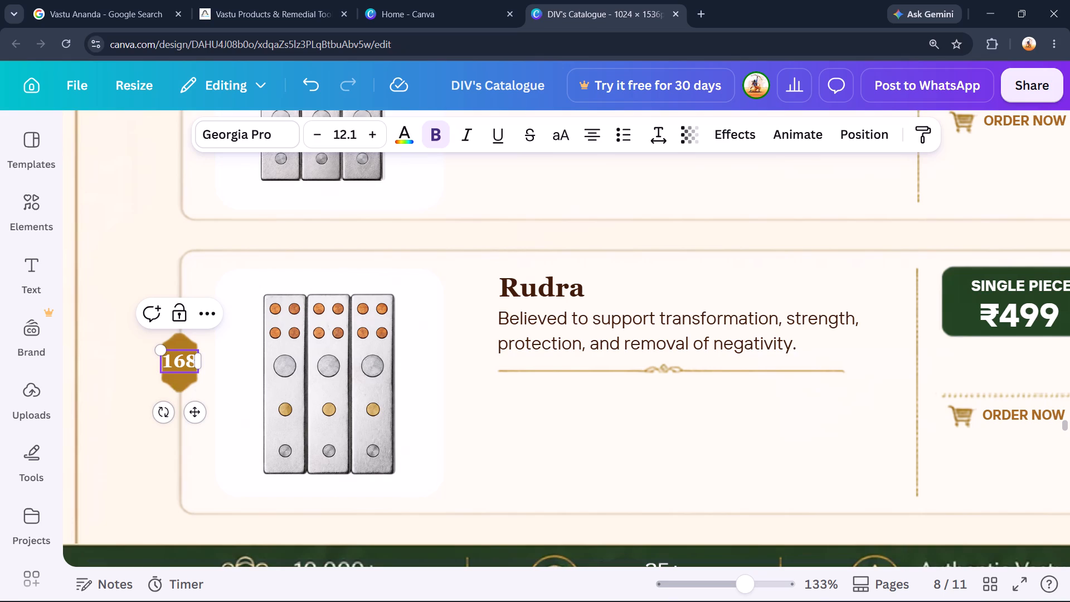
Change the Bhudhar product's number badge on page 9 to 169.
scroll(196, 365, "up", 1)
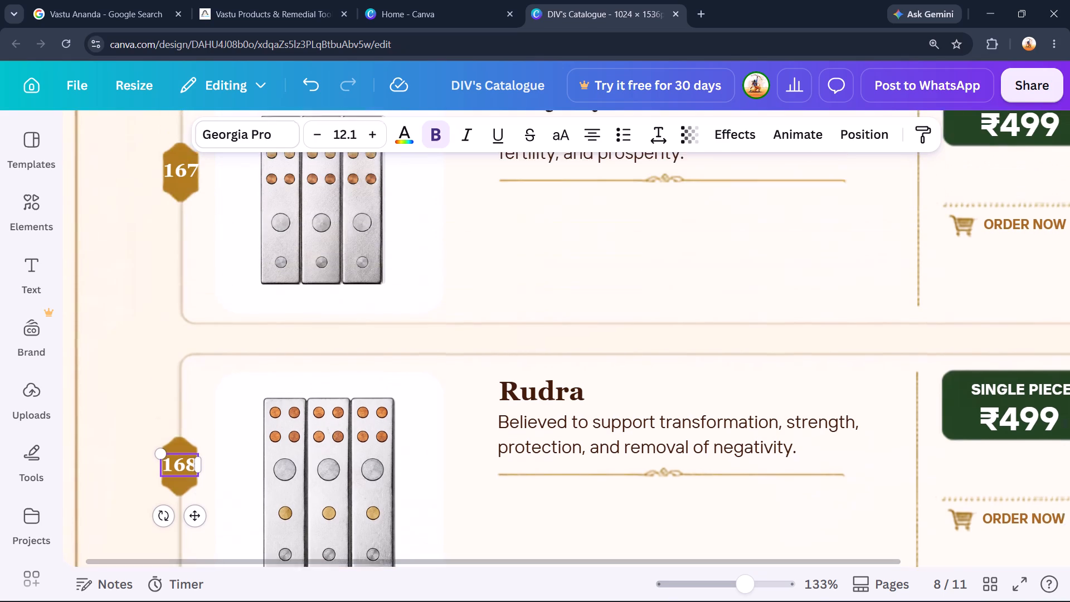
scroll(196, 365, "up", 3)
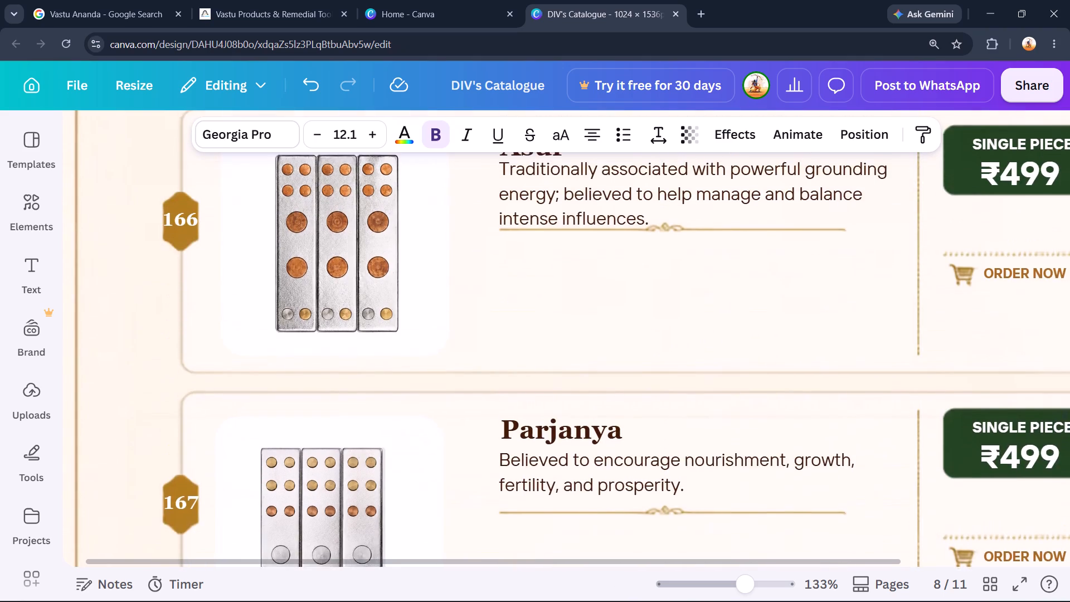
scroll(196, 365, "down", 4)
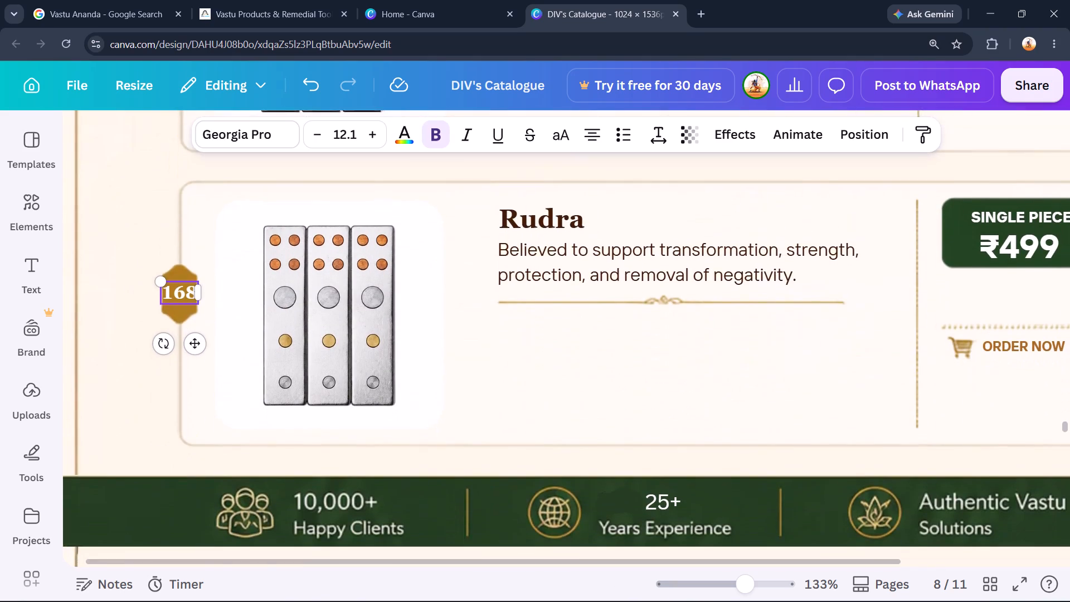
scroll(196, 365, "down", 5)
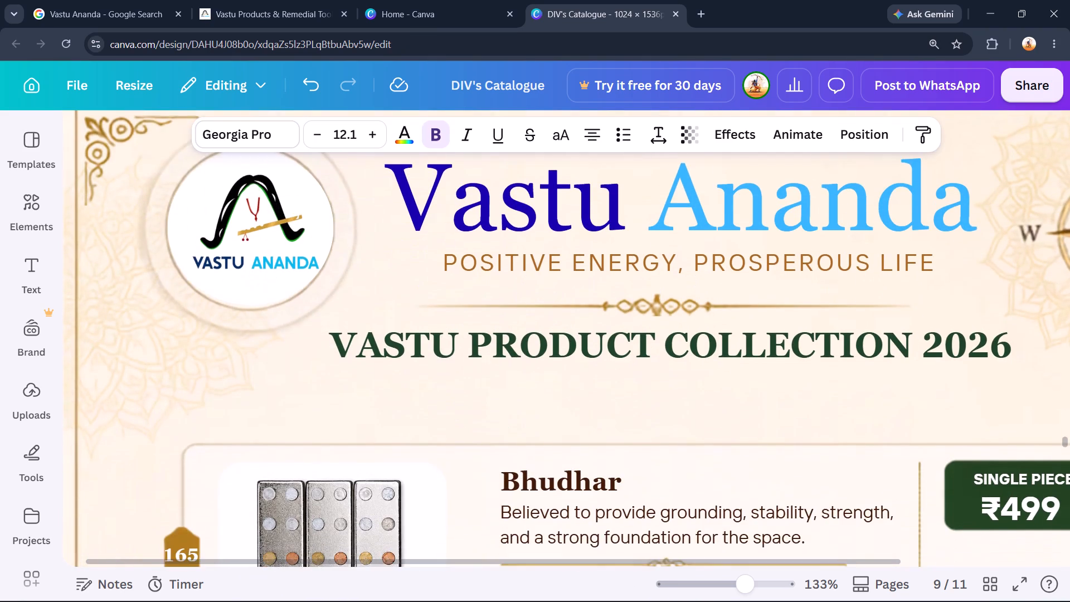
scroll(196, 365, "down", 1)
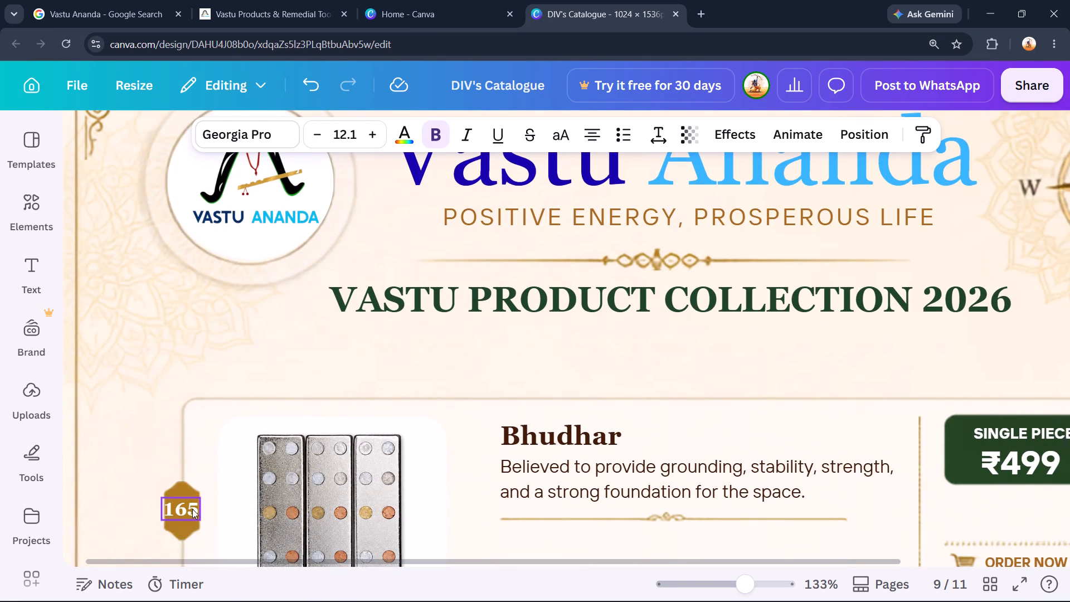
double_click(193, 509)
key("BackSpace")
key("9")
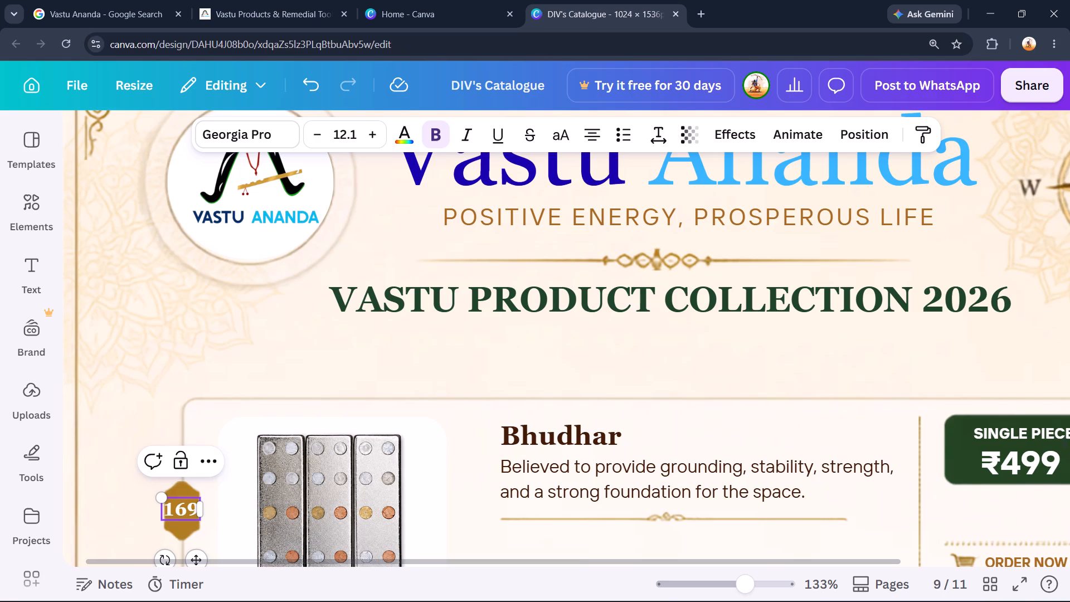
Change the Vivishwan product's number badge on page 9 to 170.
scroll(193, 509, "up", 5)
scroll(193, 509, "down", 1)
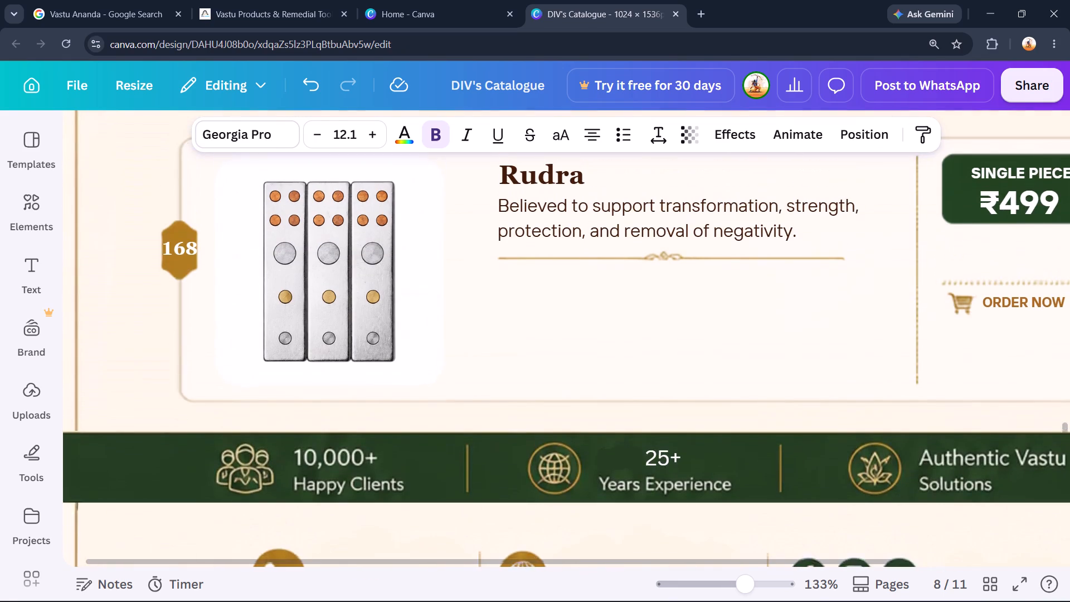
scroll(193, 509, "down", 1)
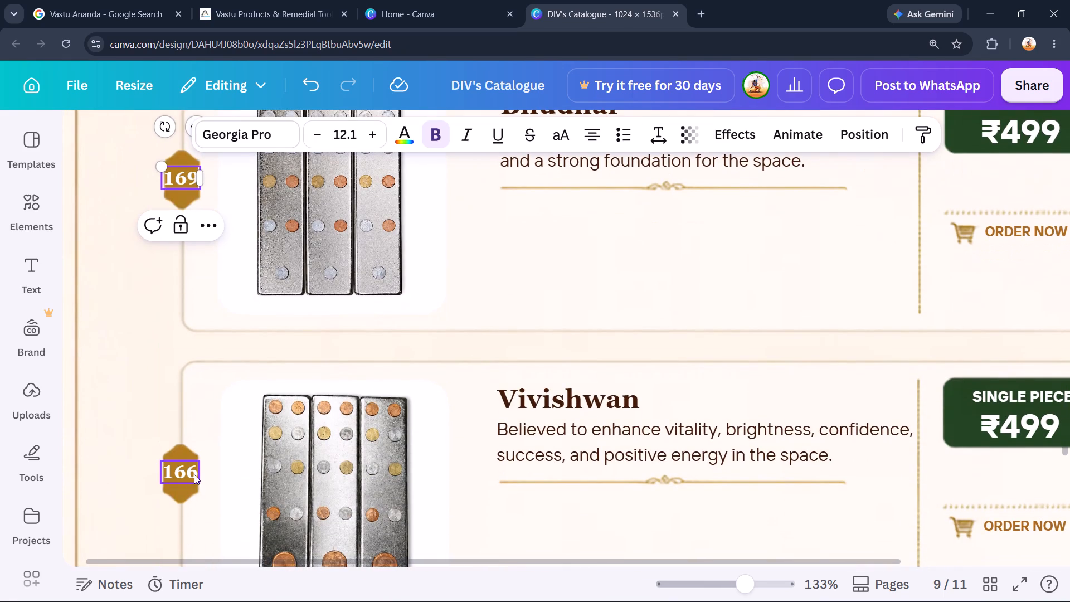
double_click(194, 474)
key("BackSpace")
key("BackSpace")
type("70")
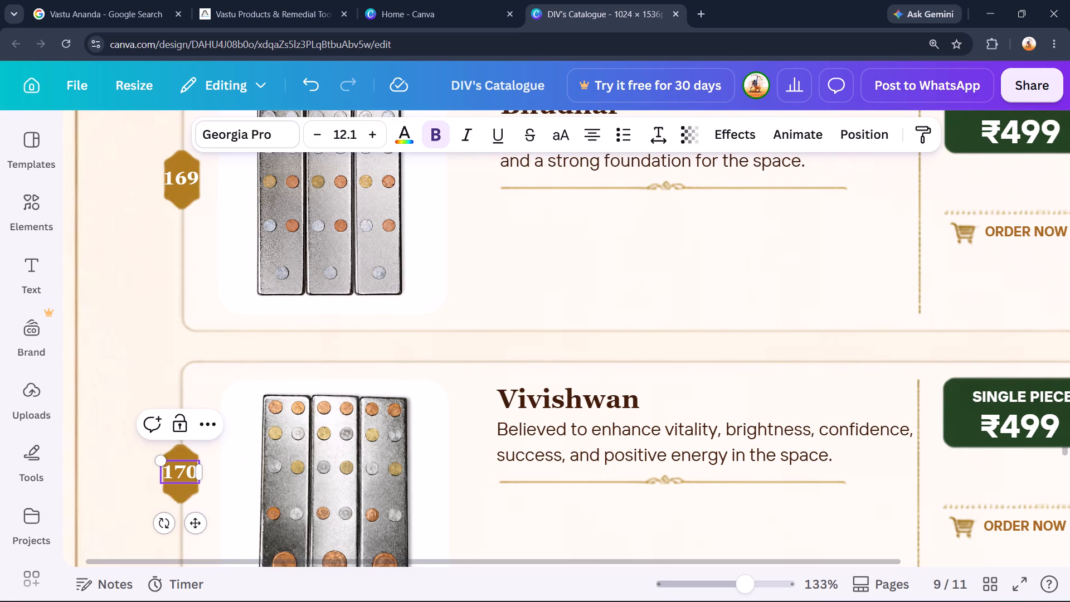
Change the Varun product's number badge on page 9 to 171.
scroll(194, 474, "down", 1)
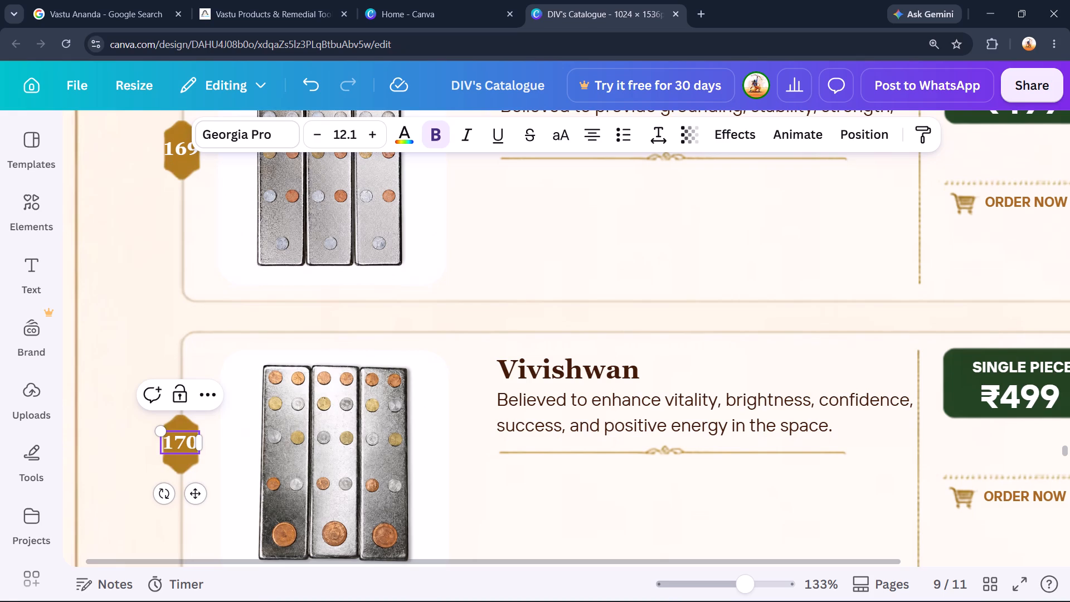
scroll(194, 474, "down", 3)
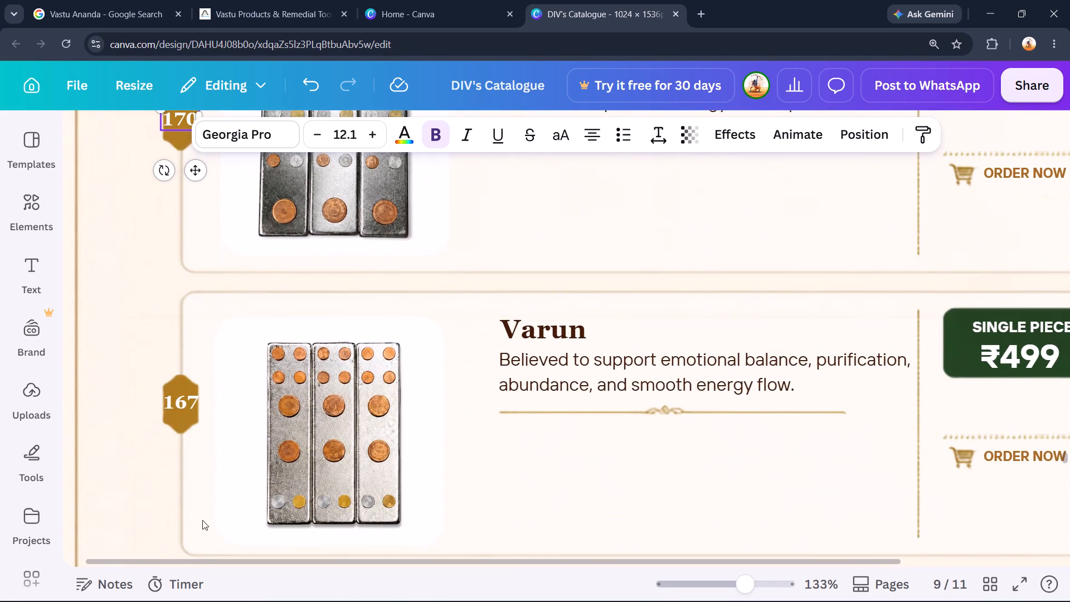
double_click(194, 402)
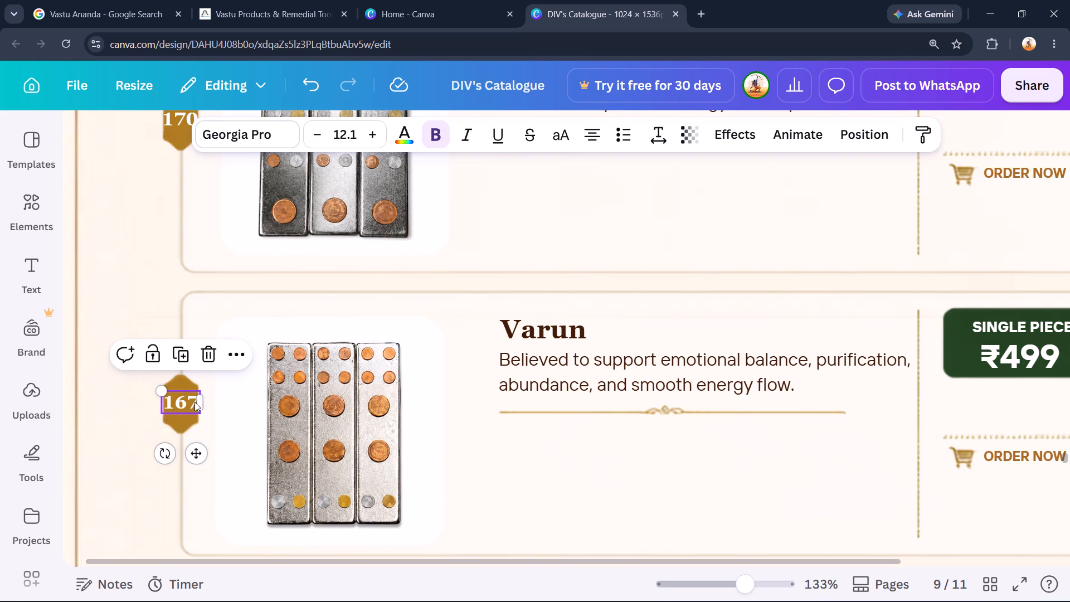
key("BackSpace")
key("BackSpace")
type("71")
Change the Aapaha product's number badge on page 9 to 172.
scroll(194, 402, "down", 3)
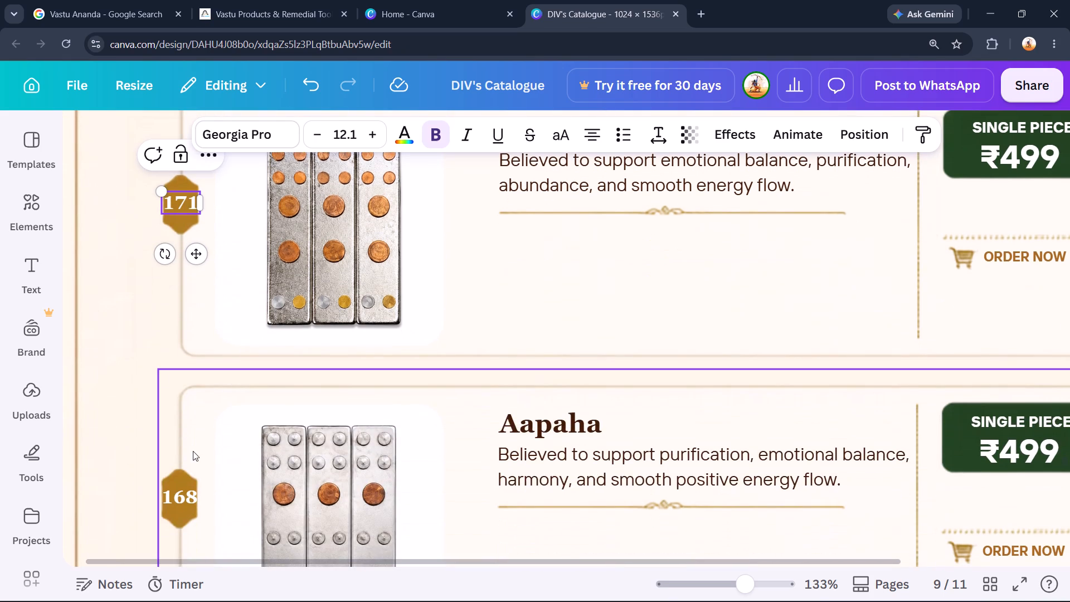
double_click(193, 491)
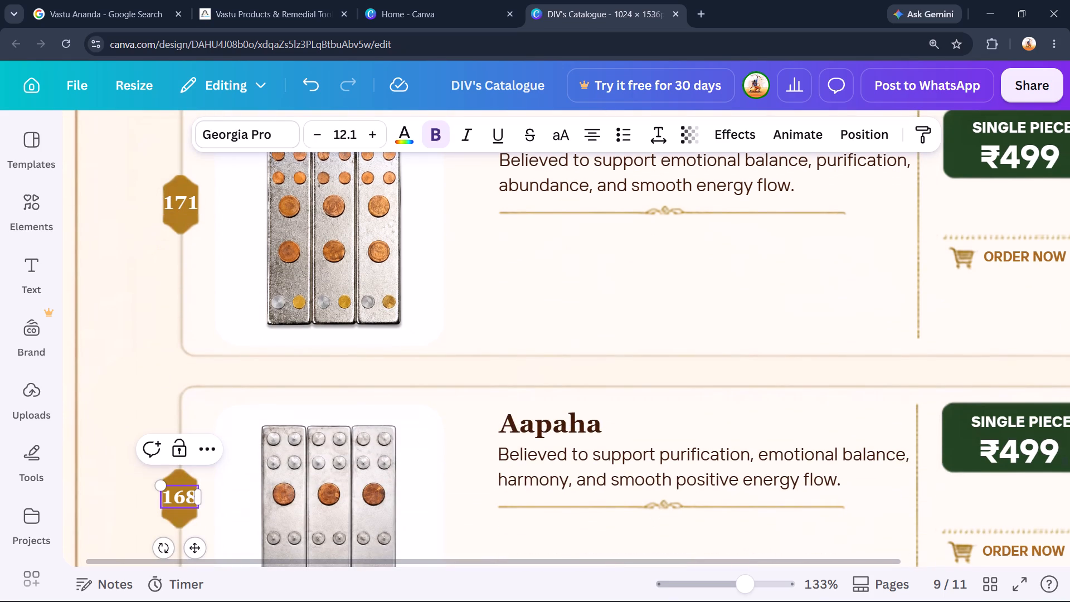
key("BackSpace")
key("BackSpace")
type("72")
Change the Savita product's number badge on page 10 to 173.
scroll(193, 491, "down", 5)
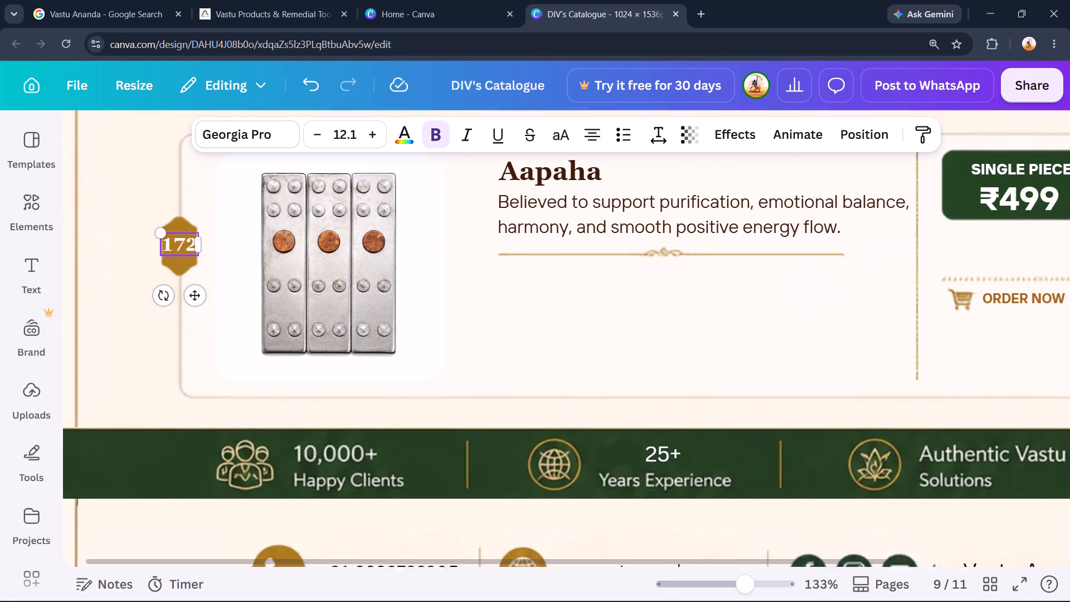
scroll(193, 491, "down", 4)
scroll(193, 491, "up", 2)
scroll(193, 491, "down", 1)
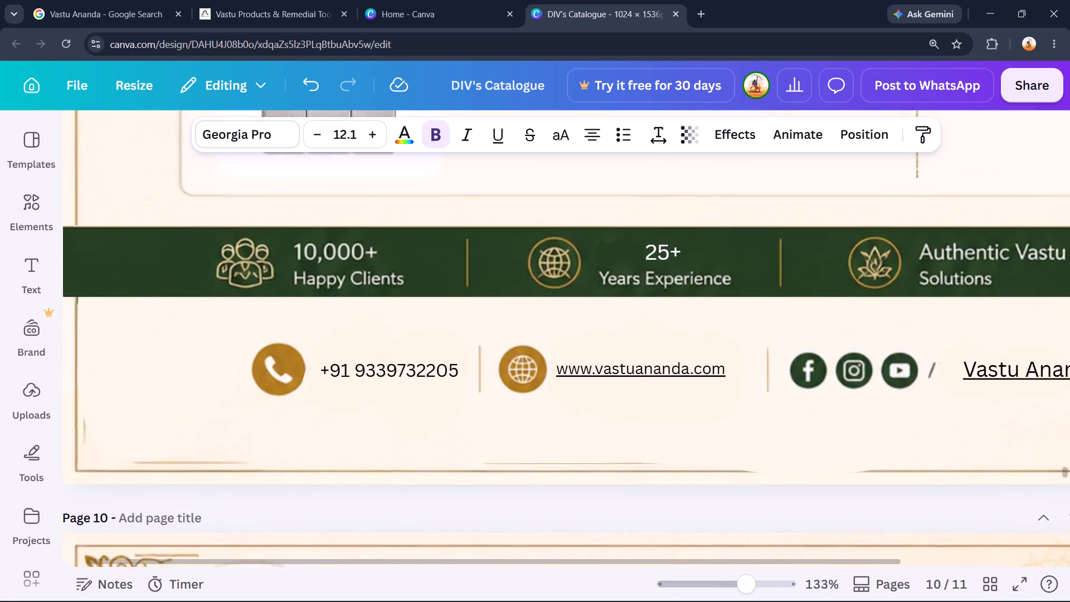
scroll(193, 491, "down", 1)
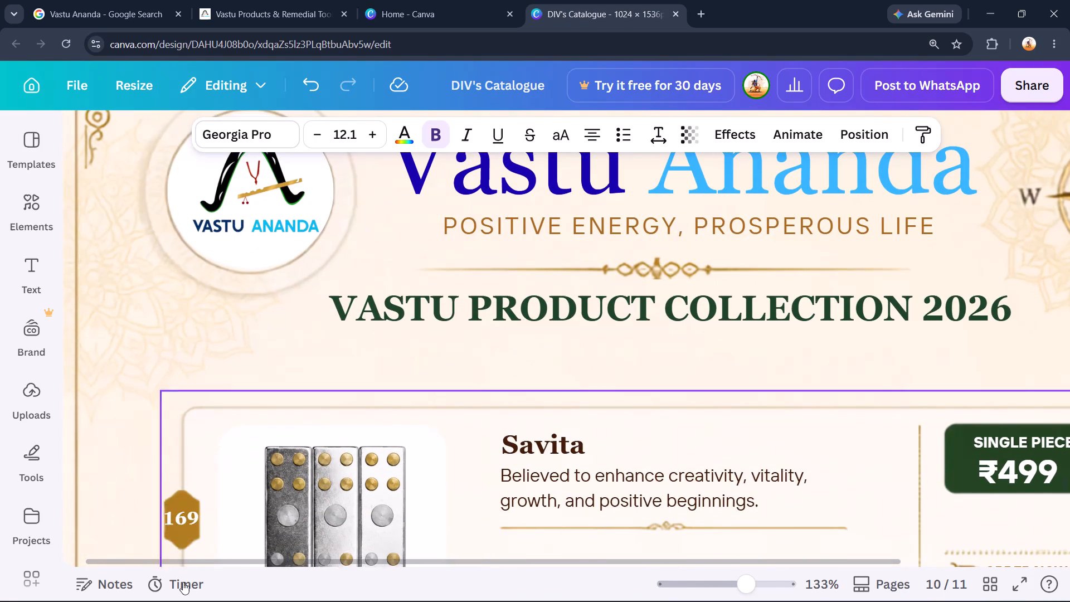
double_click(193, 516)
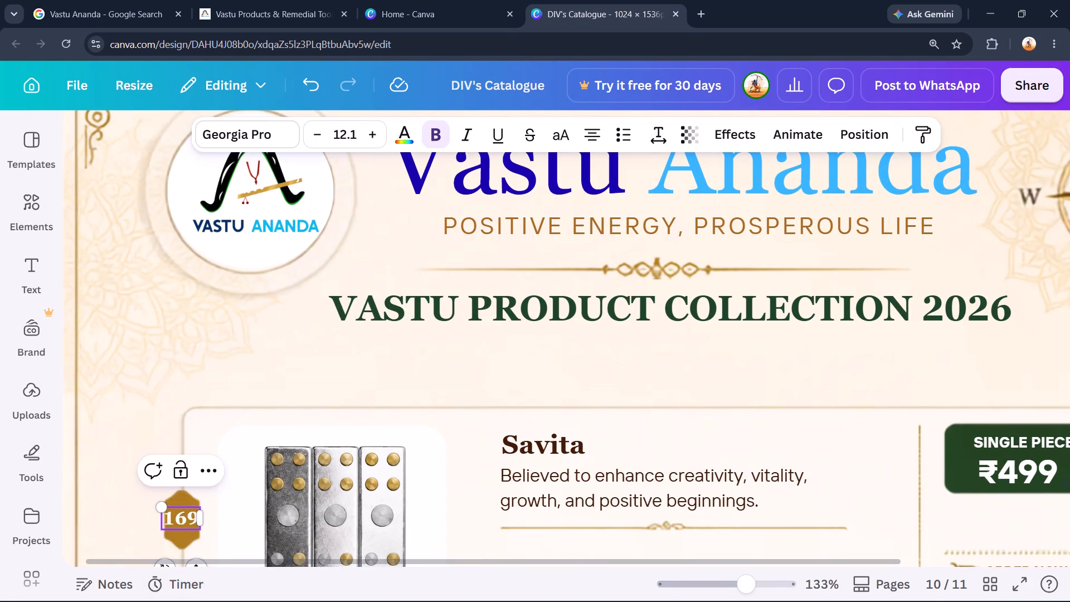
key("Right")
key("BackSpace")
key("BackSpace")
type("73")
Change the Mahendri product's number badge on page 10 to 174.
scroll(193, 516, "up", 6)
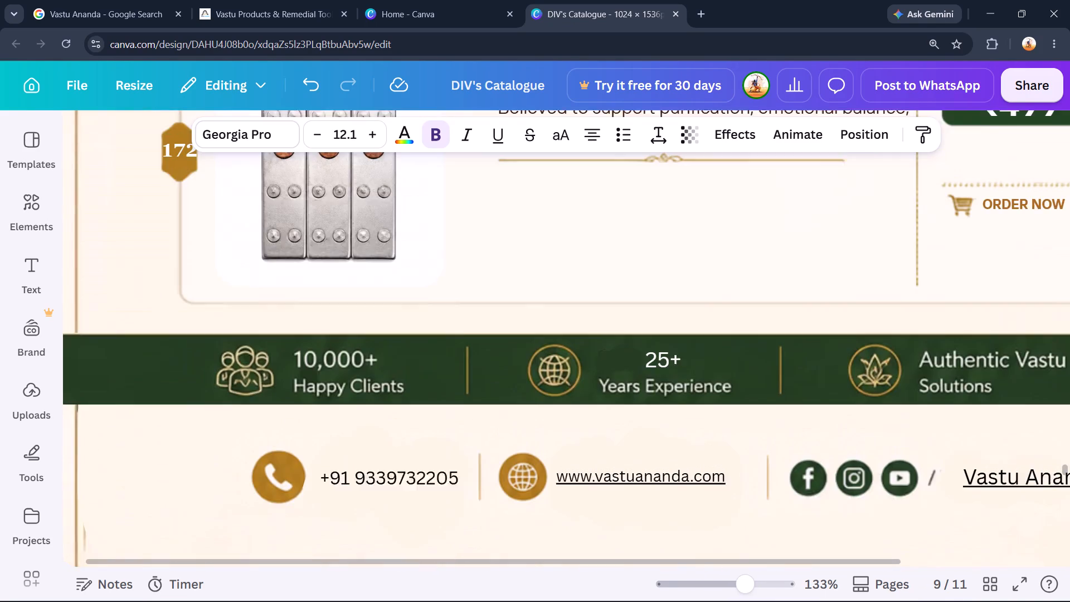
scroll(193, 516, "down", 3)
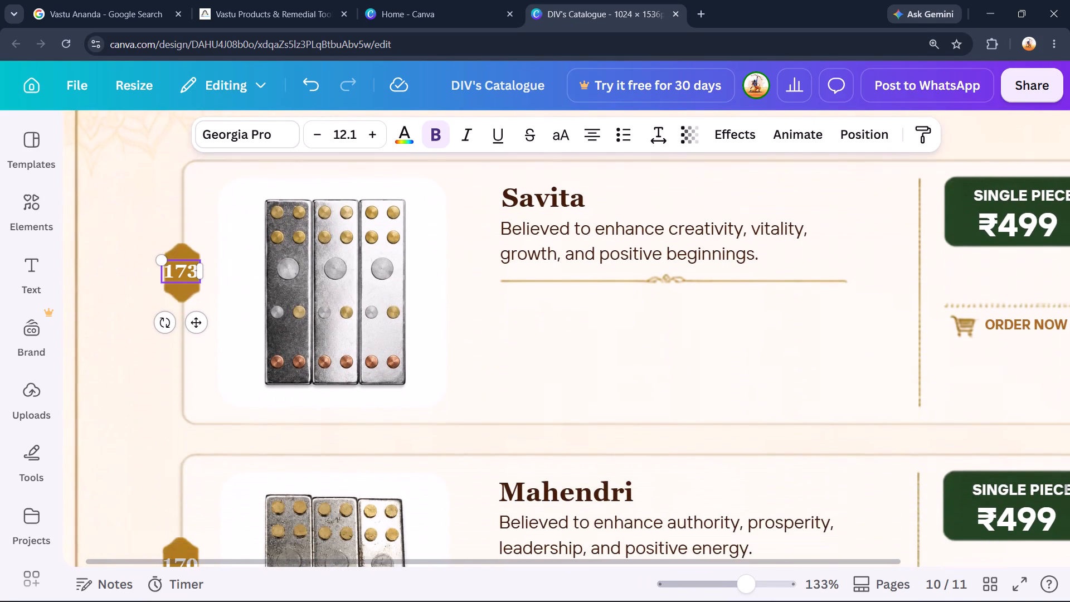
scroll(193, 516, "down", 2)
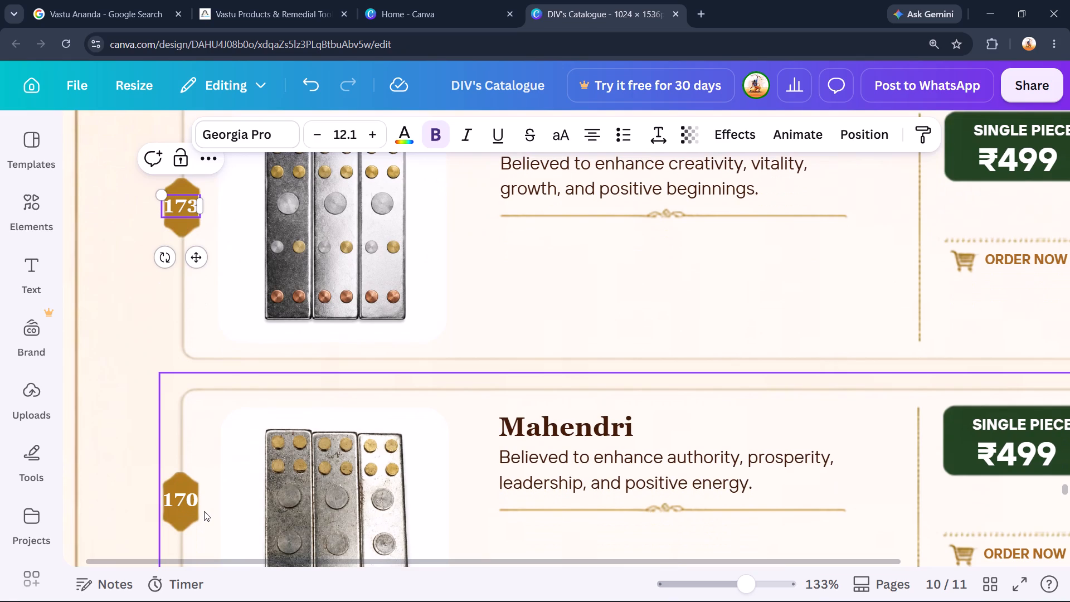
double_click(194, 498)
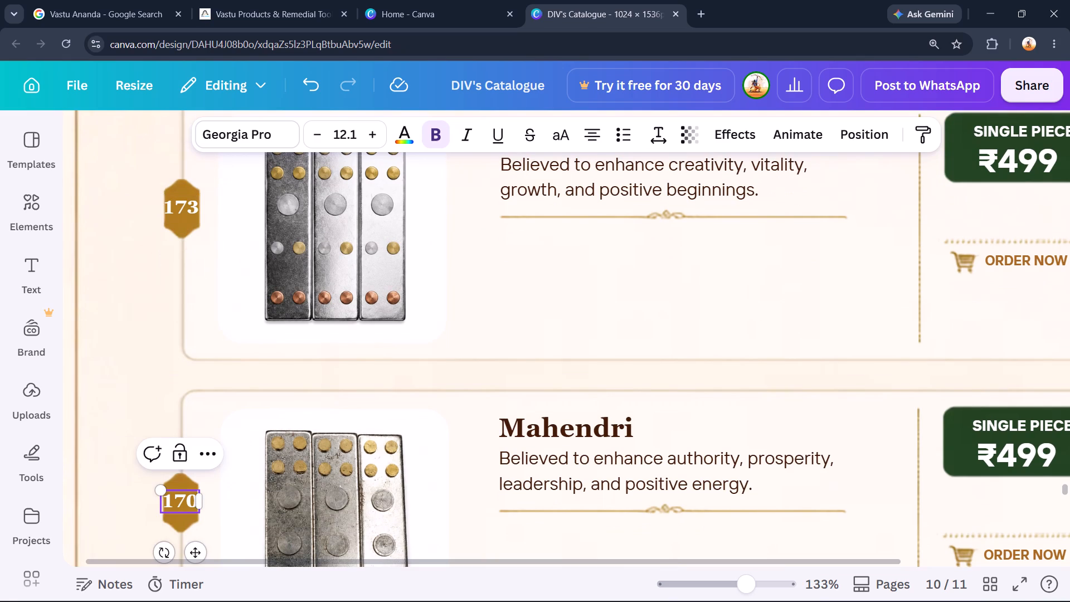
key("BackSpace")
key("4")
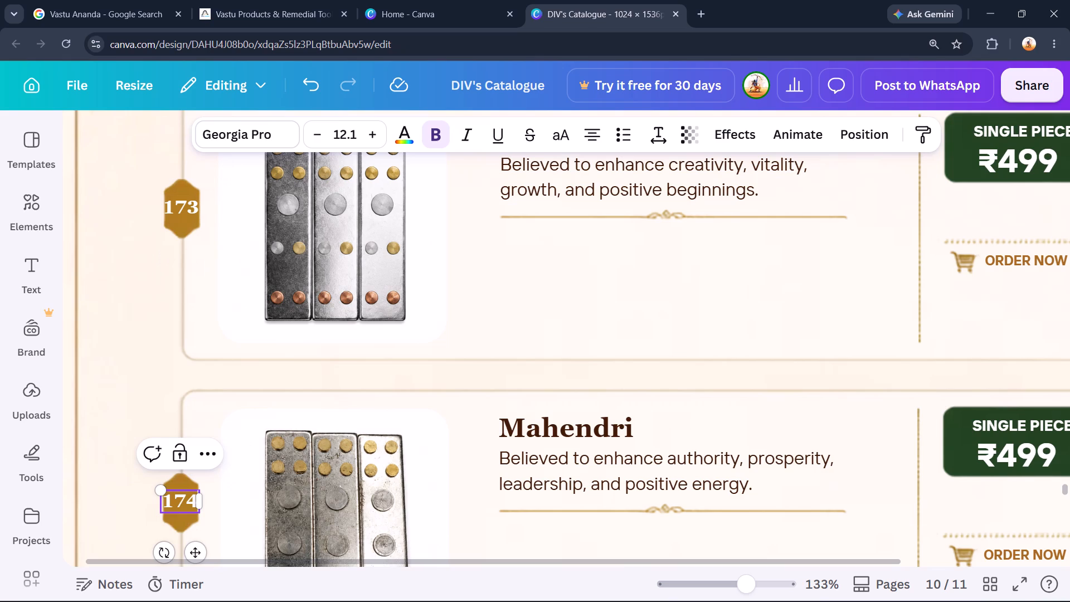
Change the Ahir/Naga product's number badge on page 10 to 175.
scroll(194, 498, "down", 4)
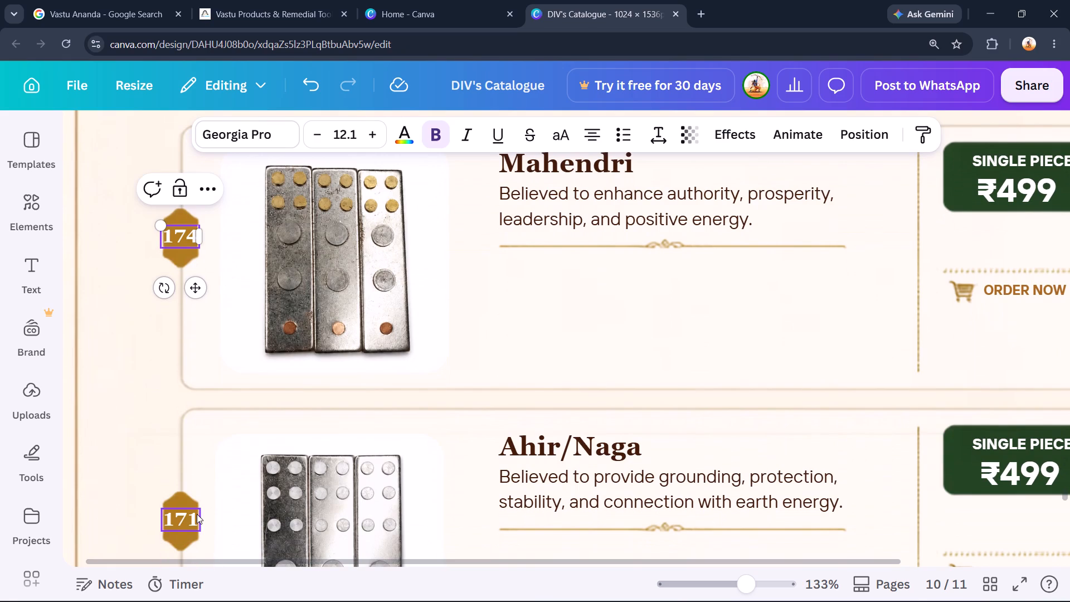
double_click(197, 514)
key("BackSpace")
key("5")
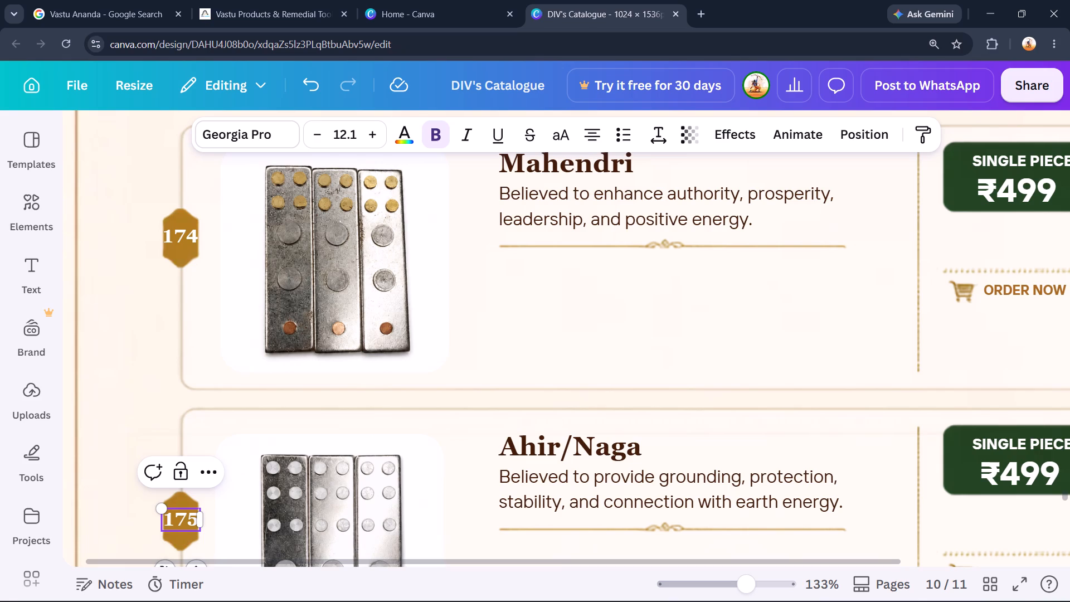
Change the Jayanti product's number badge on page 10 to 176.
scroll(197, 514, "down", 3)
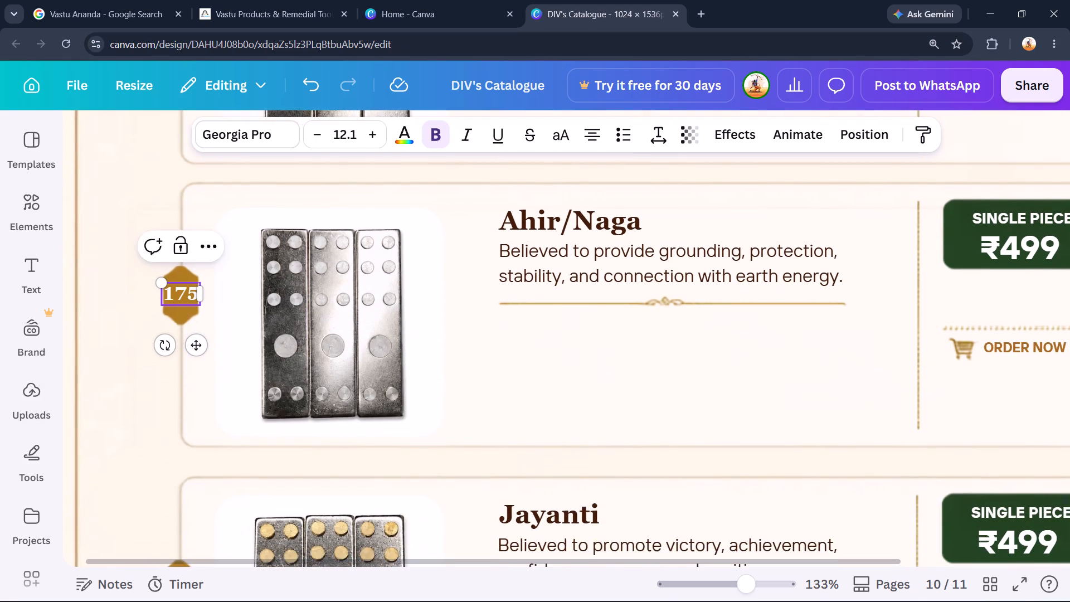
scroll(197, 514, "down", 2)
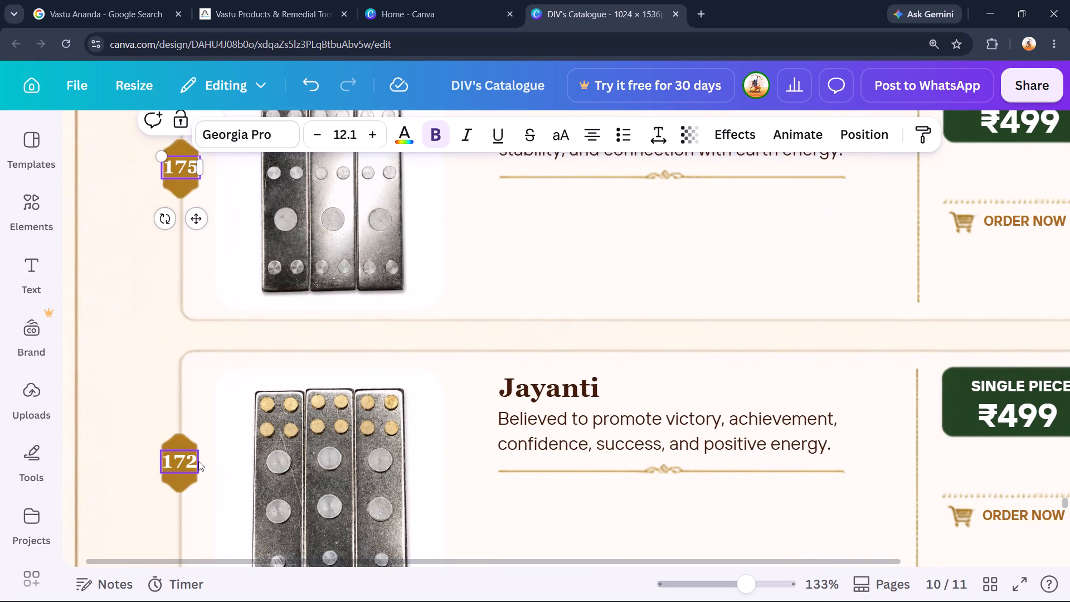
double_click(195, 460)
key("BackSpace")
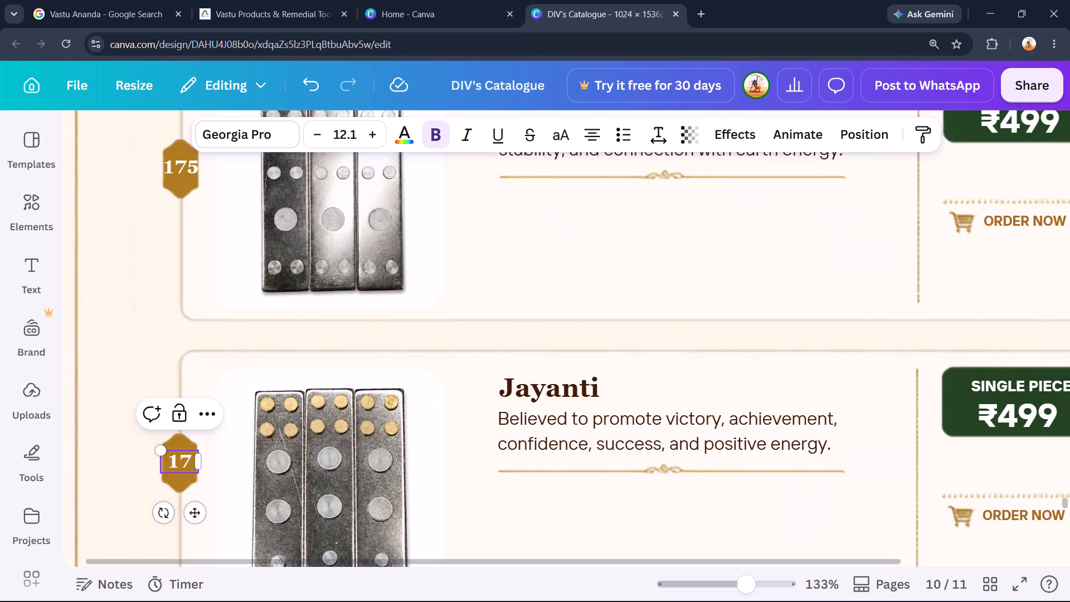
key("6")
Change the Grihaspatya product's number badge on page 11 to 177.
scroll(195, 460, "down", 1)
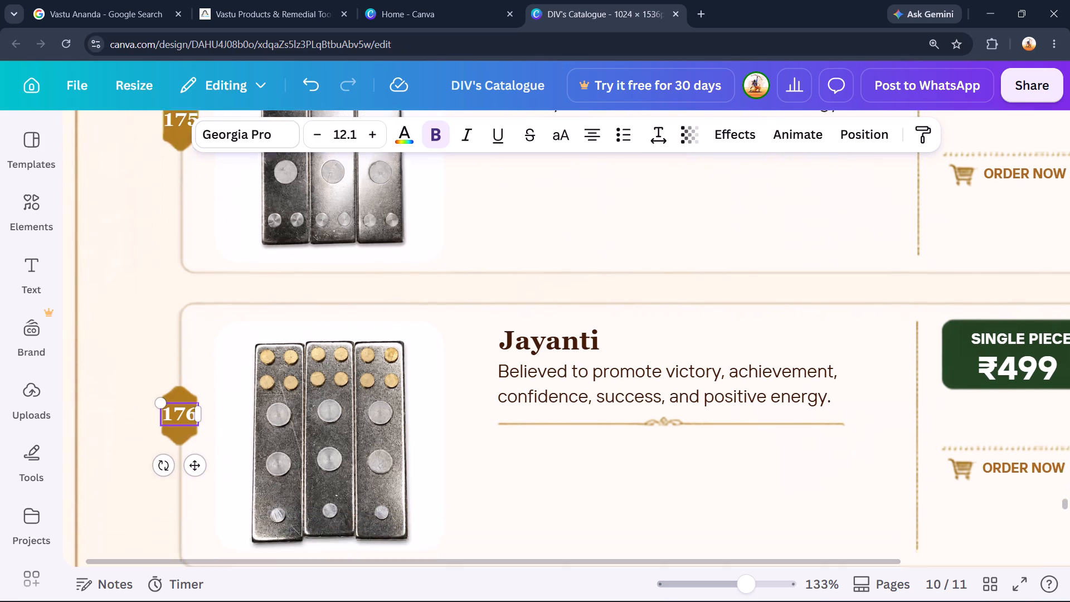
scroll(195, 460, "down", 7)
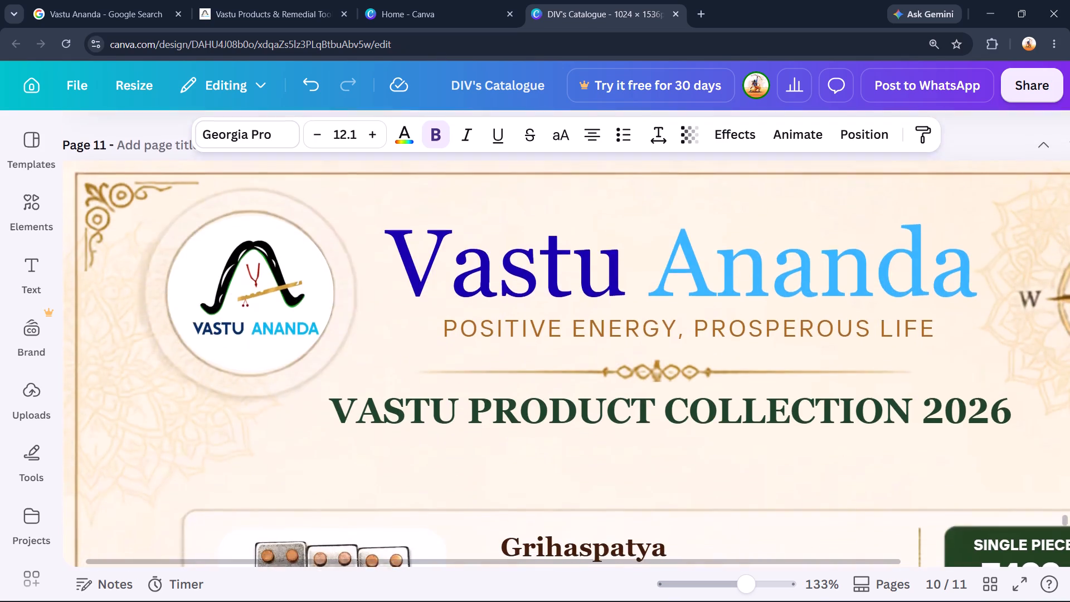
scroll(195, 460, "up", 5)
scroll(195, 460, "down", 1)
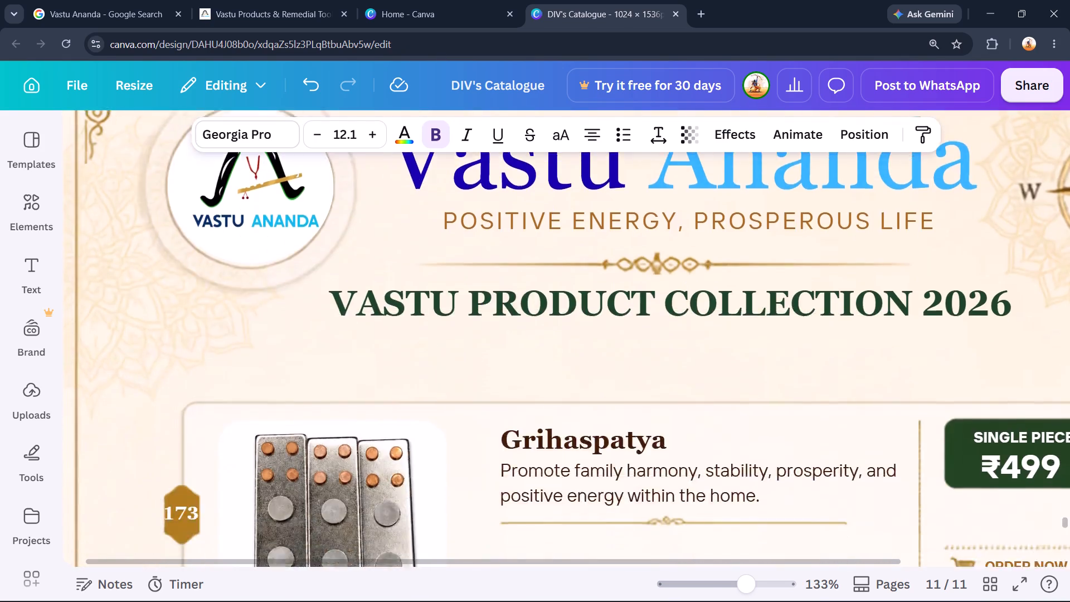
scroll(195, 460, "down", 1)
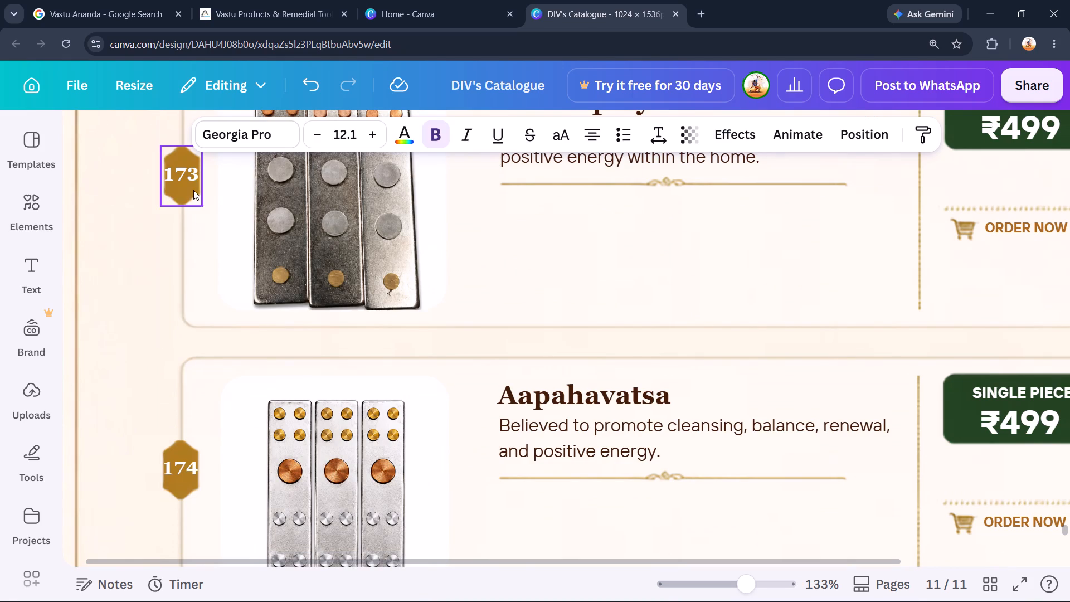
double_click(192, 173)
key("Right")
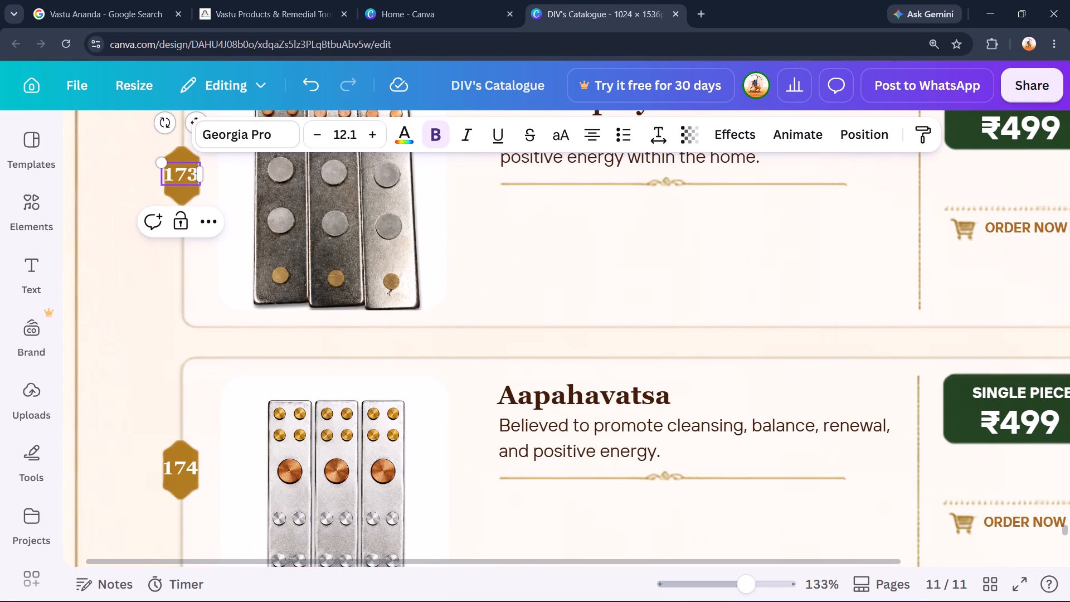
key("BackSpace")
key("7")
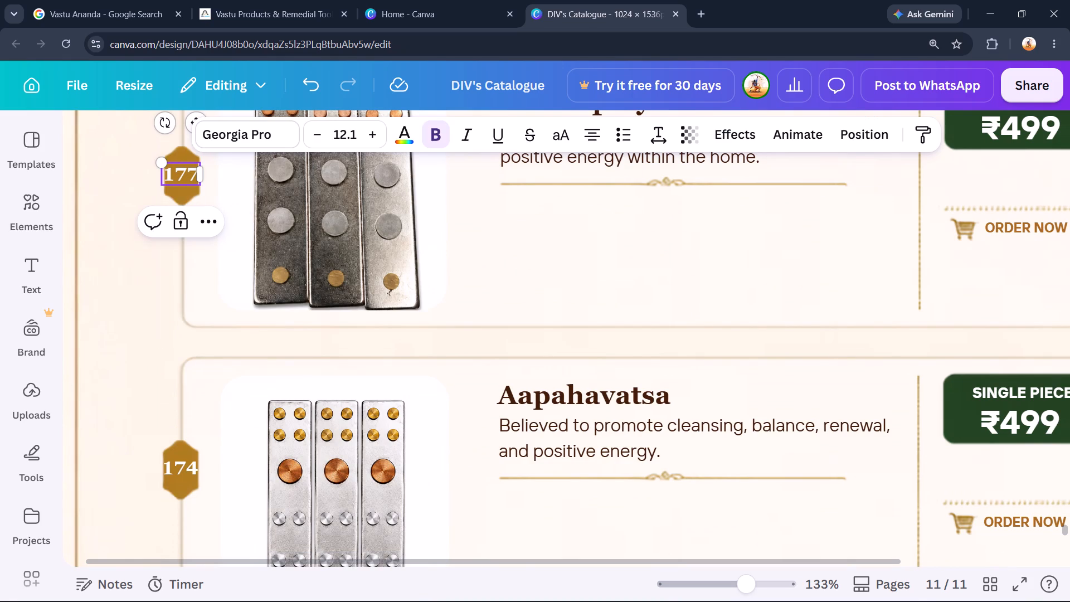
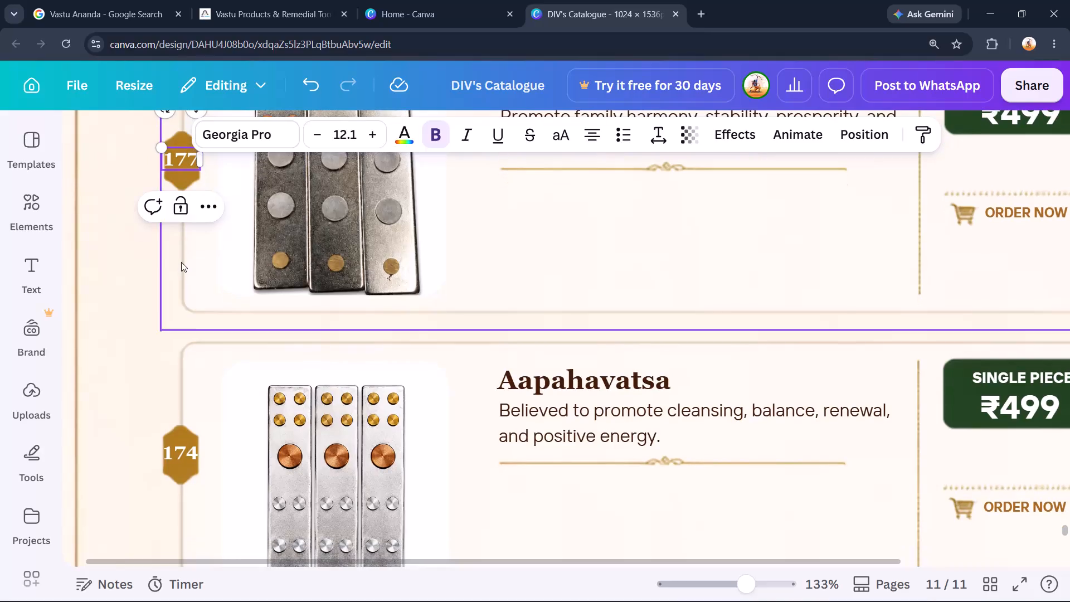
Change the Aapahavatsa product's number badge on page 11 to 178.
double_click(195, 446)
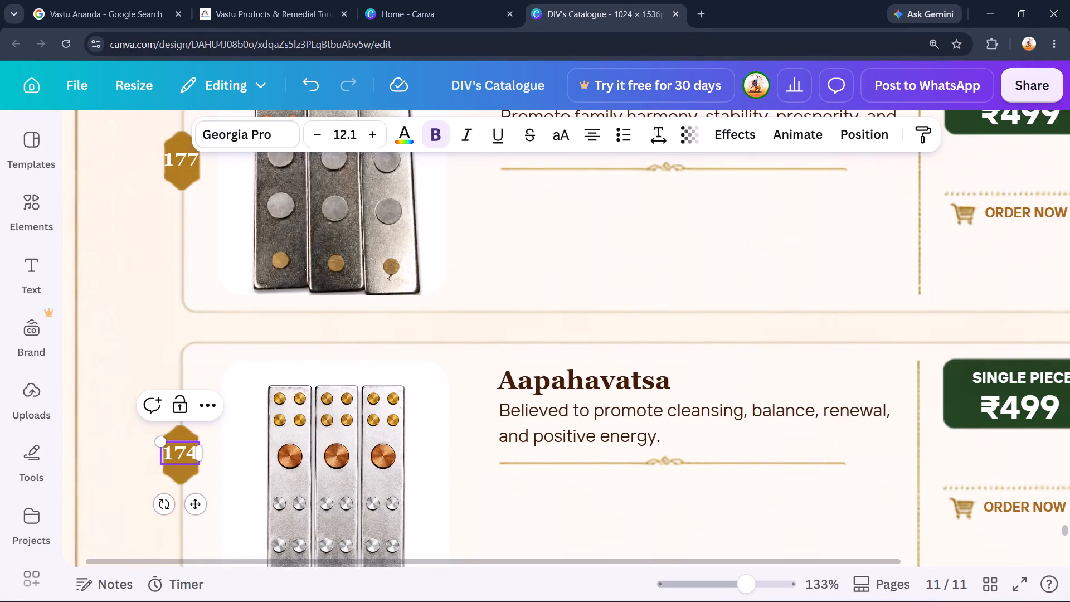
key("BackSpace")
key("8")
Change the Rajyakshma product's number badge on page 11 to 179.
scroll(195, 446, "down", 4)
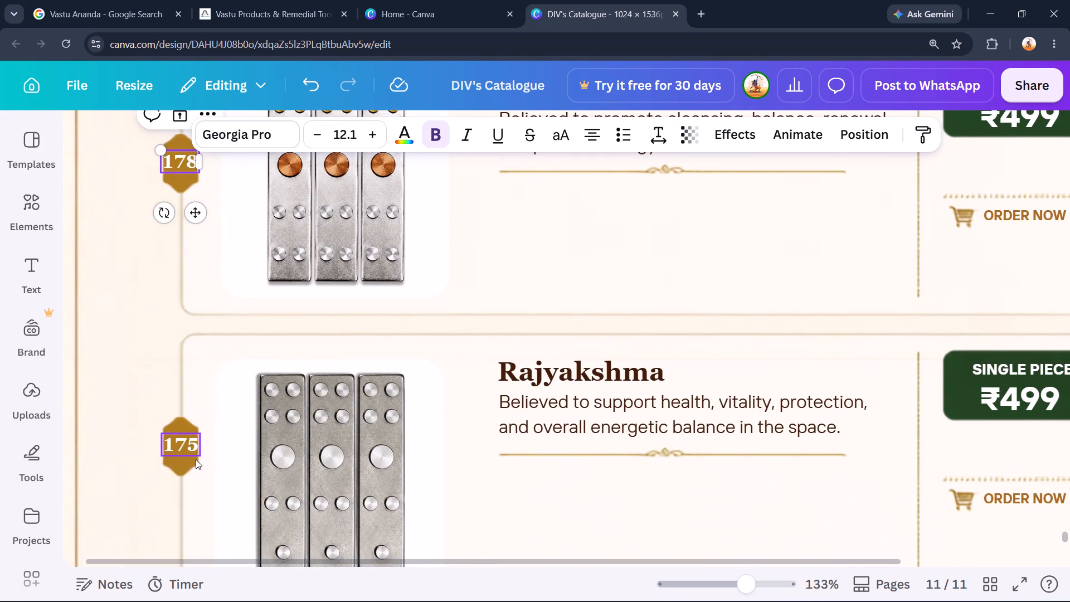
double_click(189, 445)
key("Right")
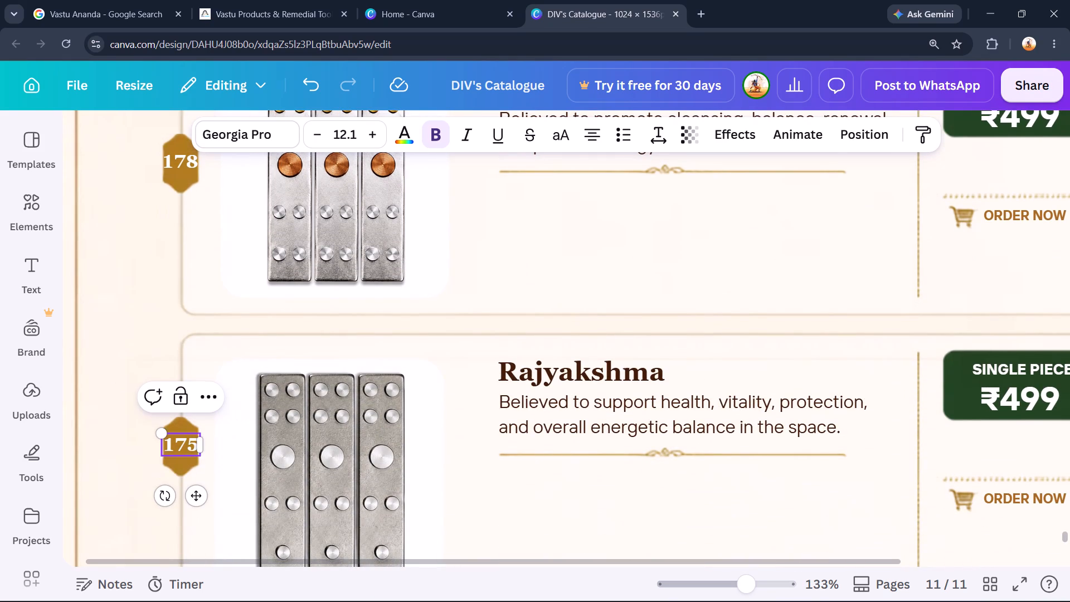
key("BackSpace")
key("9")
Change the Papyakshma product's number badge on page 11 to 180.
scroll(189, 445, "down", 4)
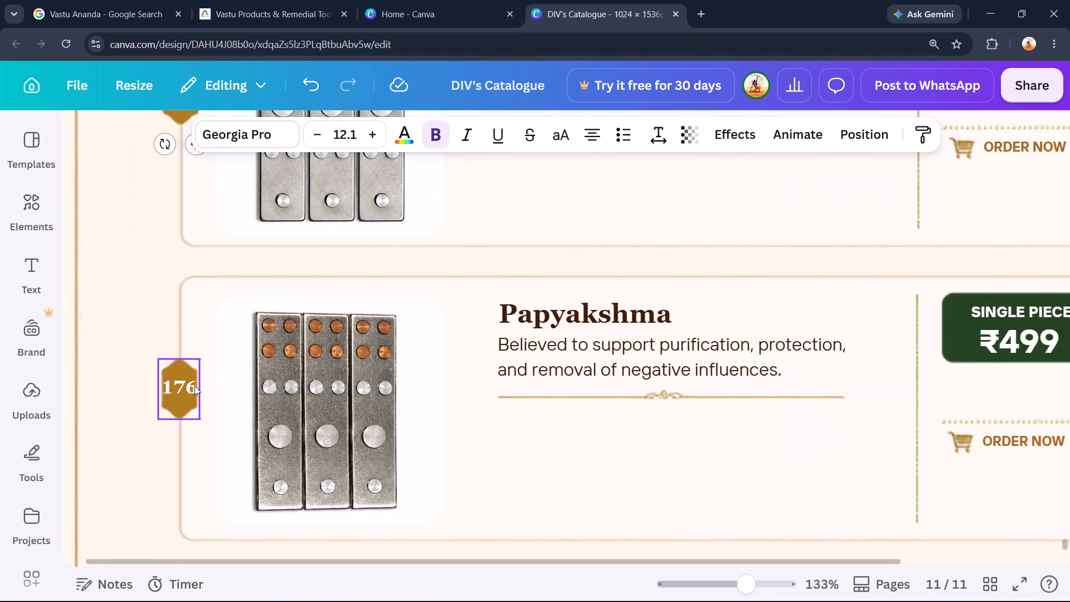
double_click(193, 386)
key("BackSpace")
key("BackSpace")
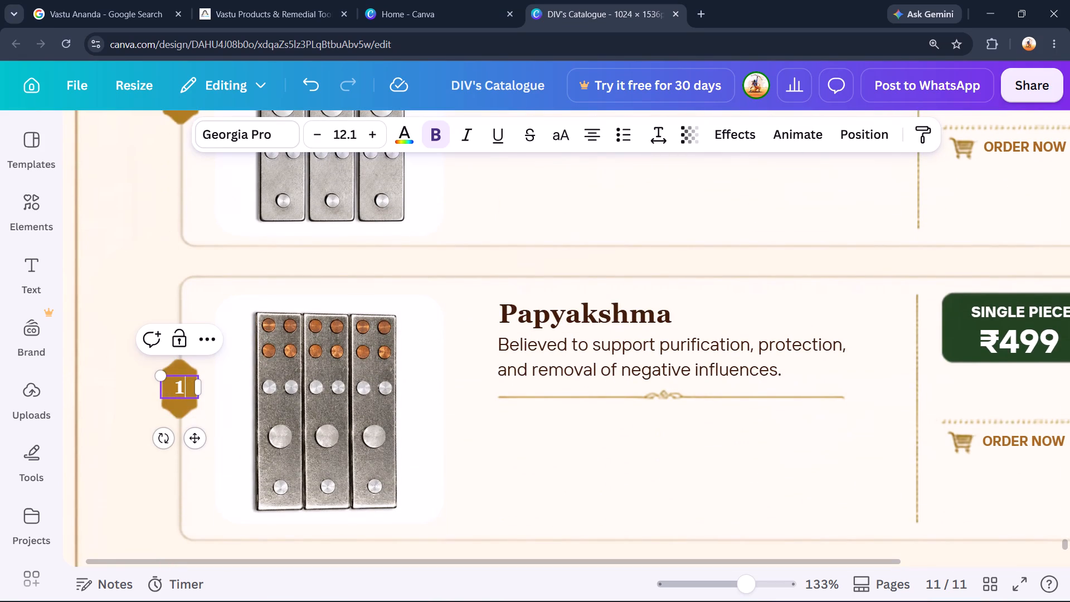
type("80")
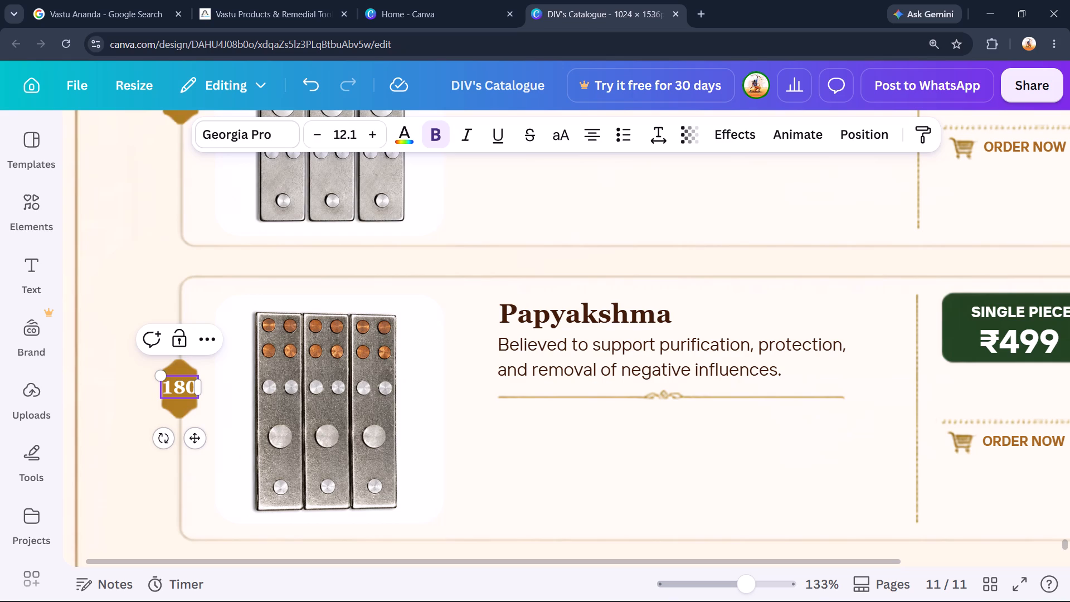
Open the Springs Catalogue design from the recent designs on the Canva home page.
scroll(193, 386, "down", 6)
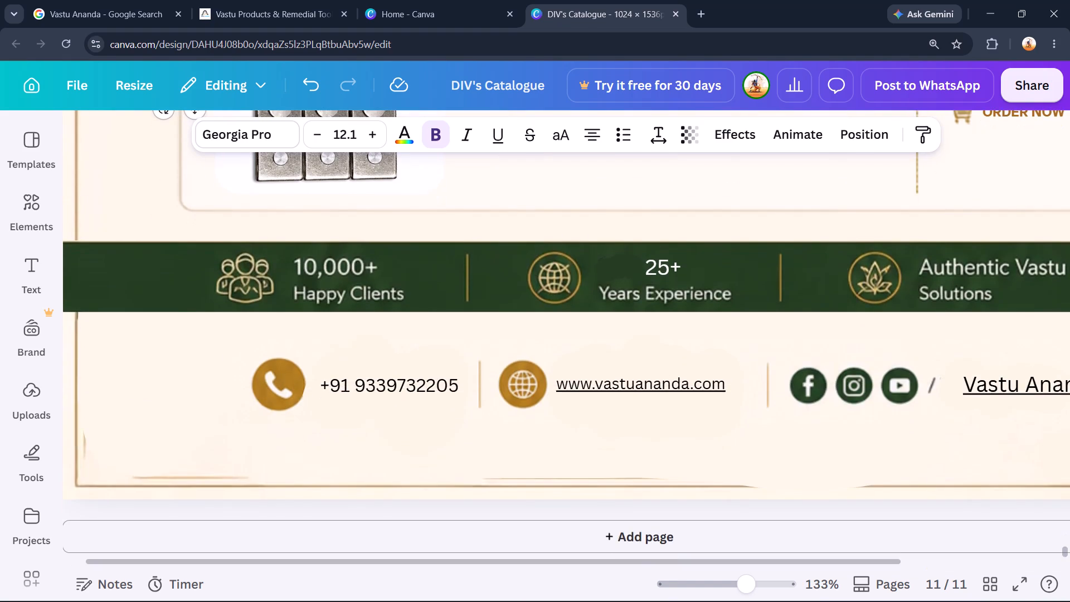
scroll(193, 386, "down", 2)
scroll(193, 386, "up", 1)
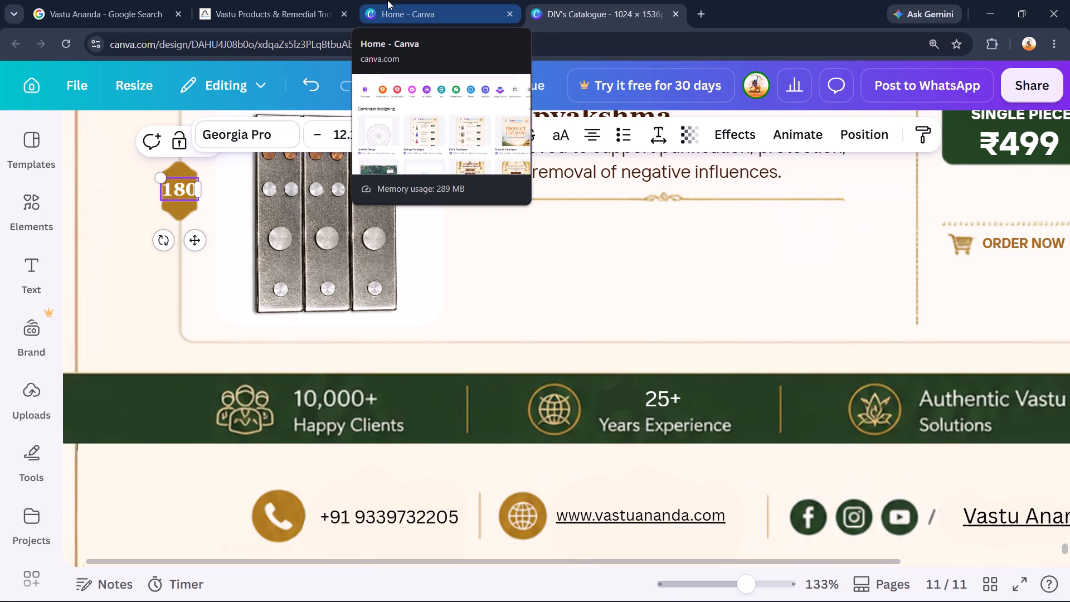
left_click(387, 0)
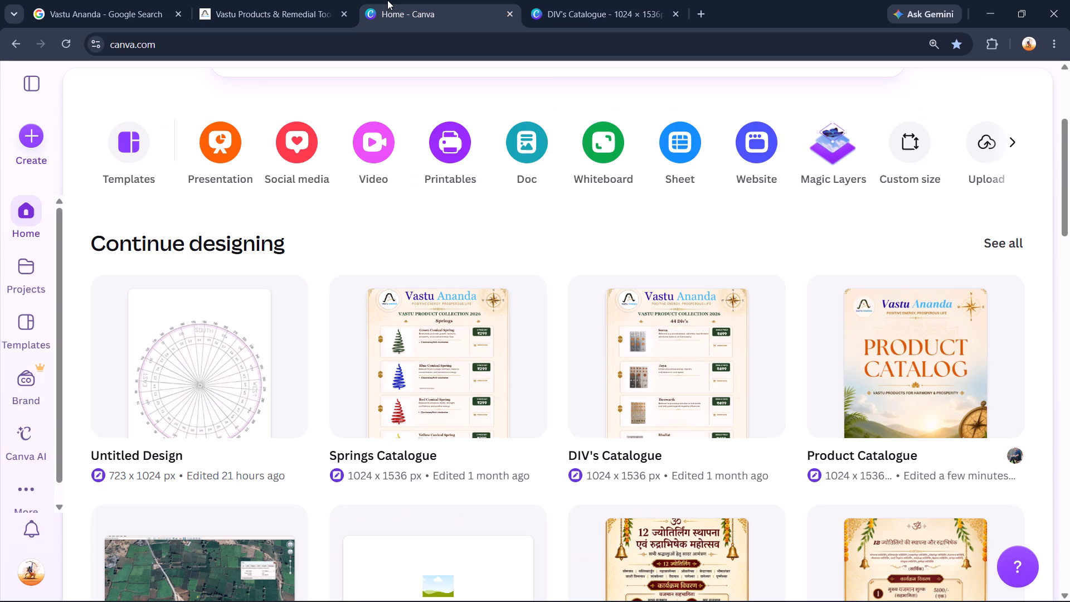
double_click(414, 334)
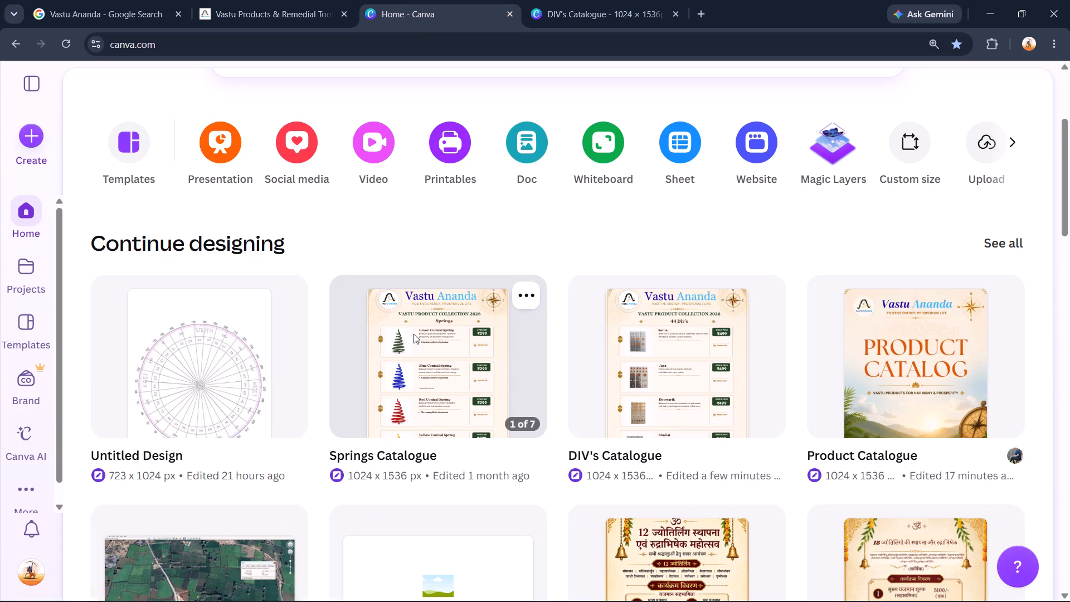
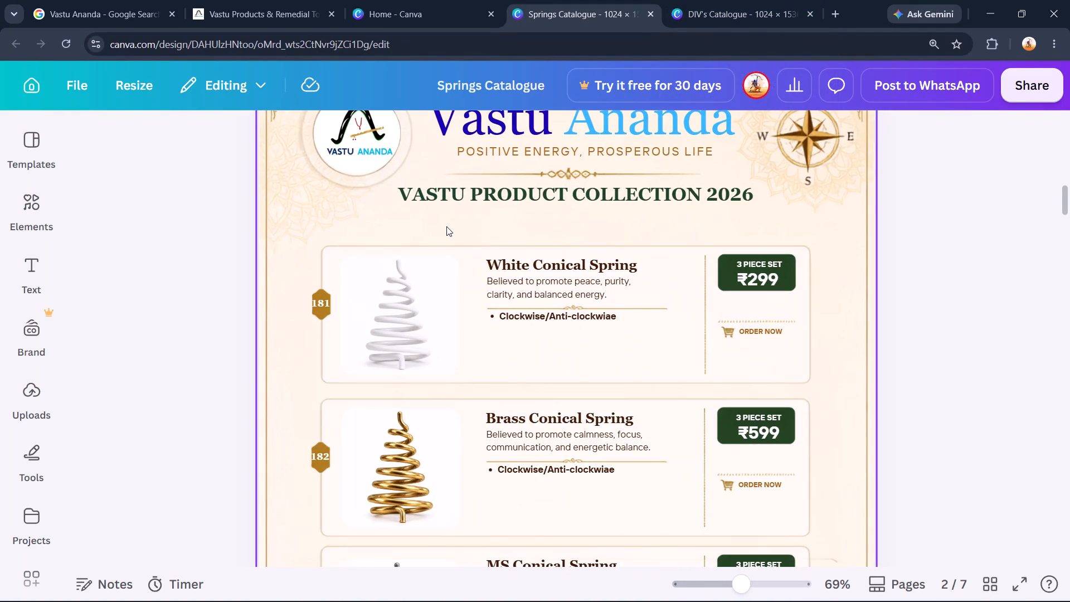
Check the last badge number in the DIV's Catalogue against the badge numbering in the Springs Catalogue.
left_click(689, 0)
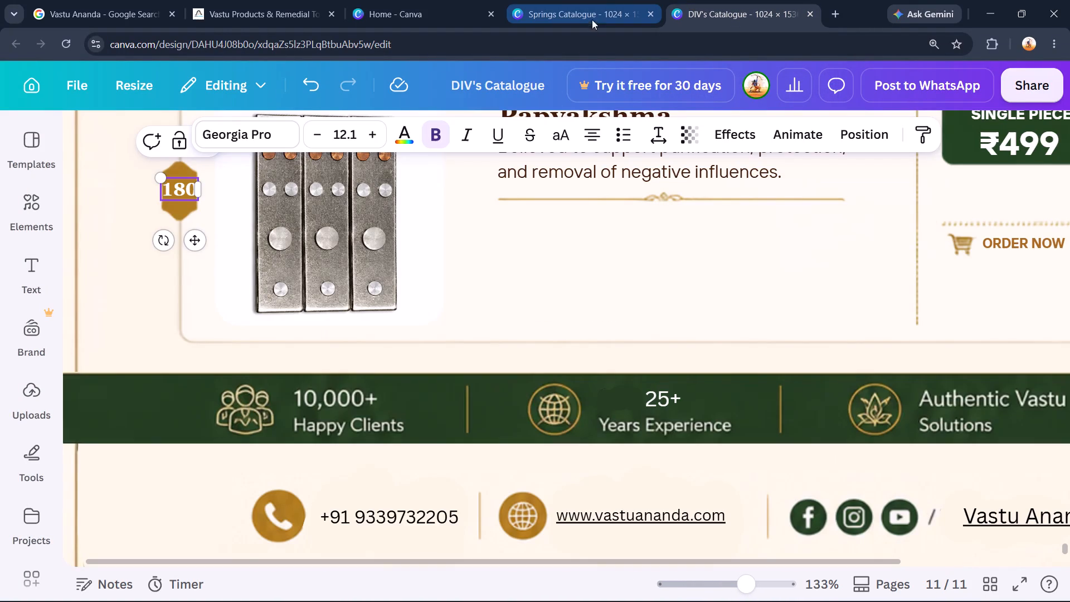
left_click(625, 2)
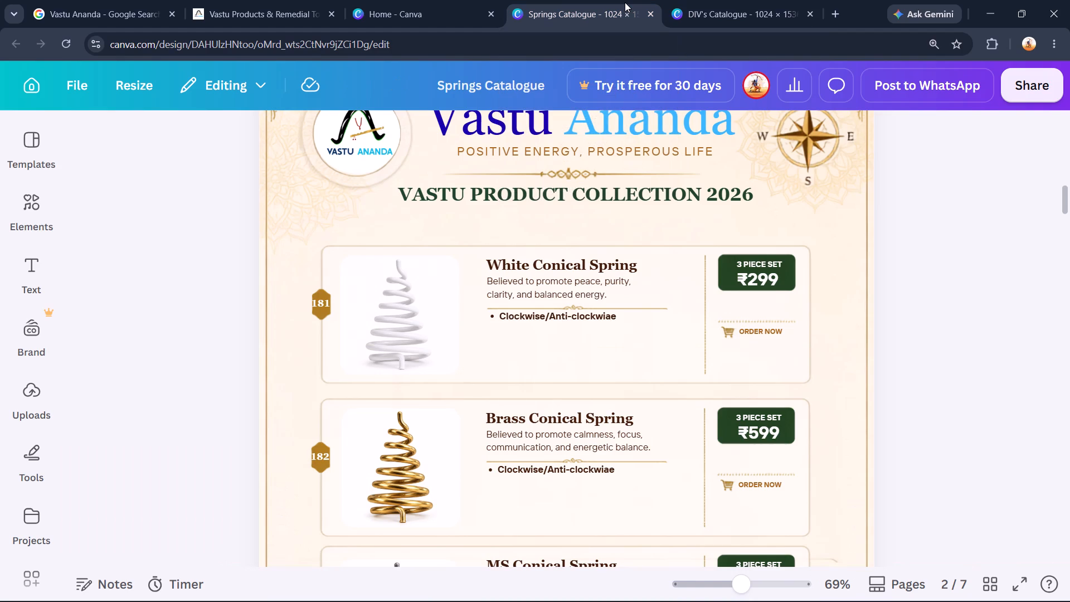
left_click(739, 0)
scroll(527, 176, "down", 4)
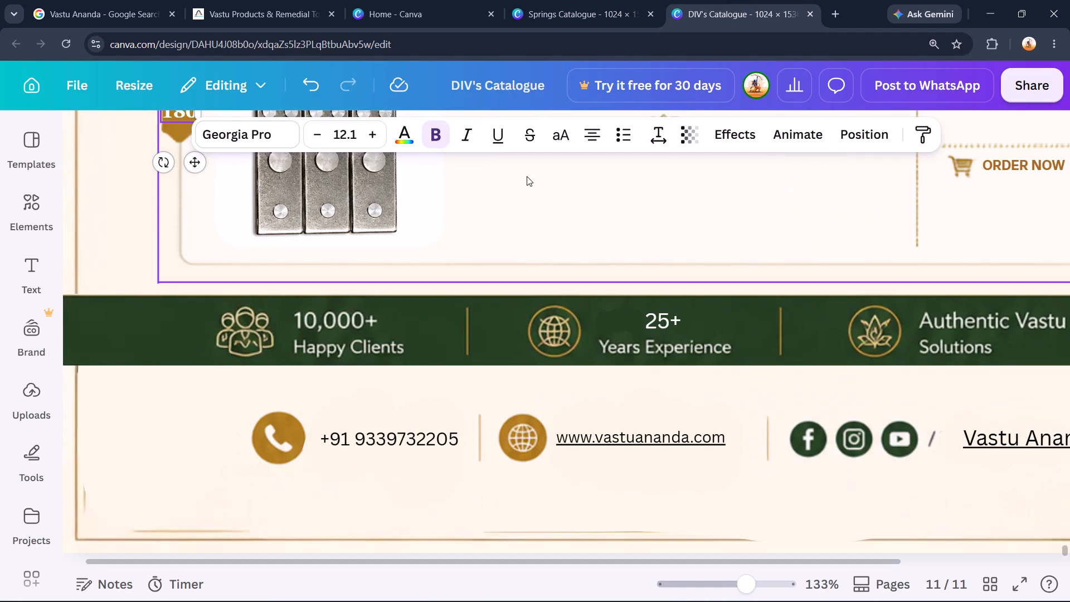
left_click(574, 0)
scroll(459, 275, "down", 3)
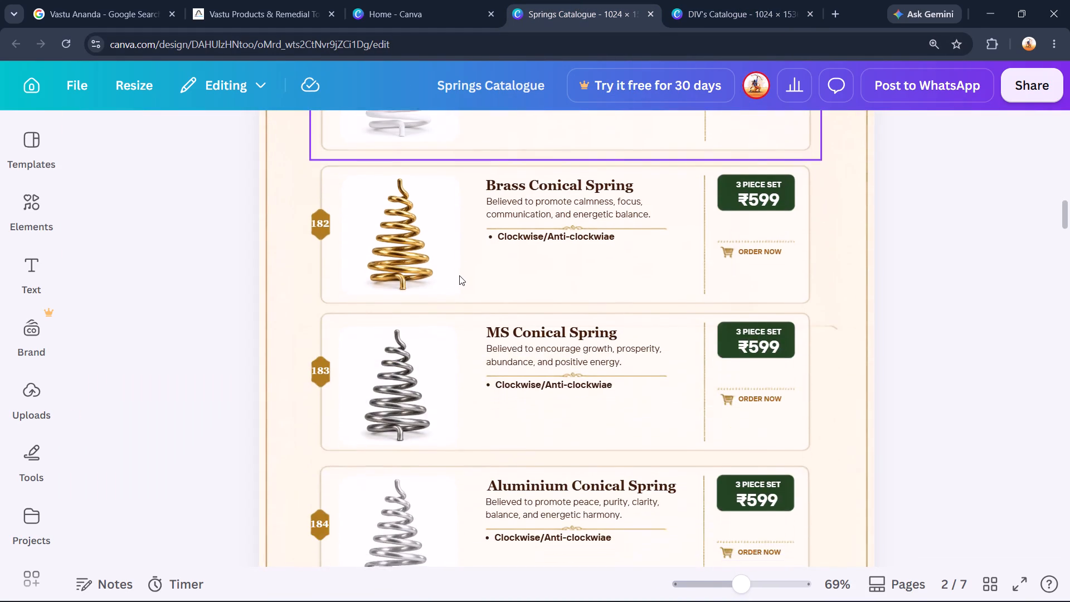
scroll(459, 275, "down", 6)
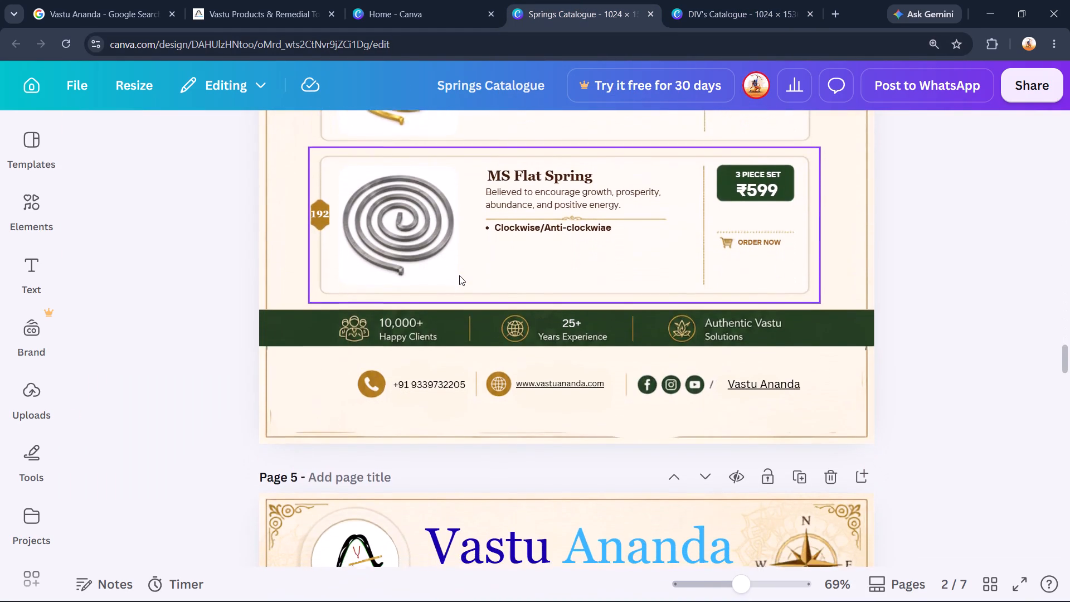
scroll(459, 275, "up", 7)
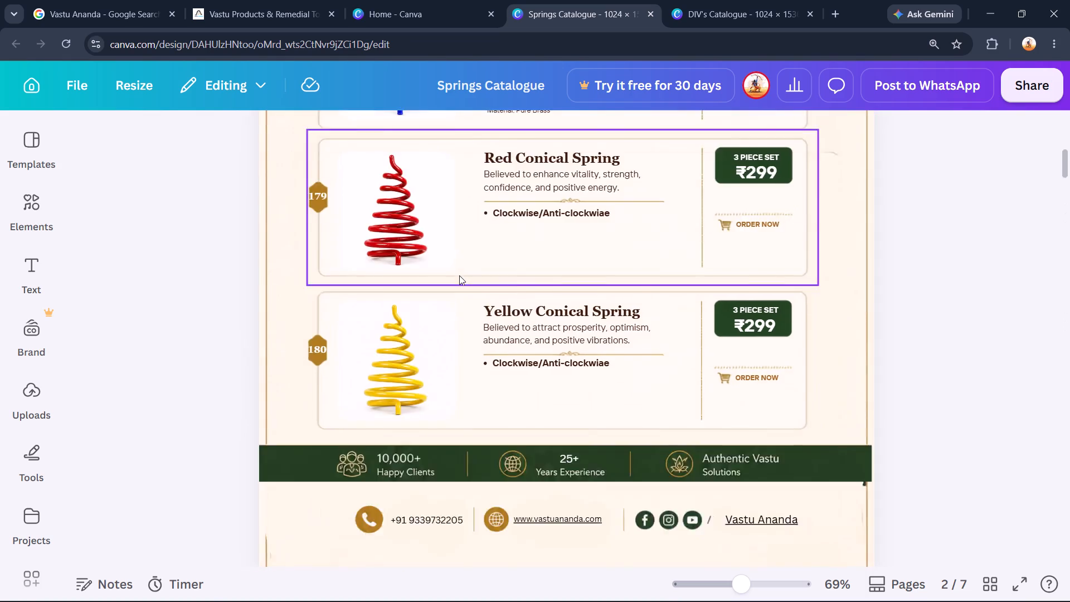
scroll(455, 281, "up", 19)
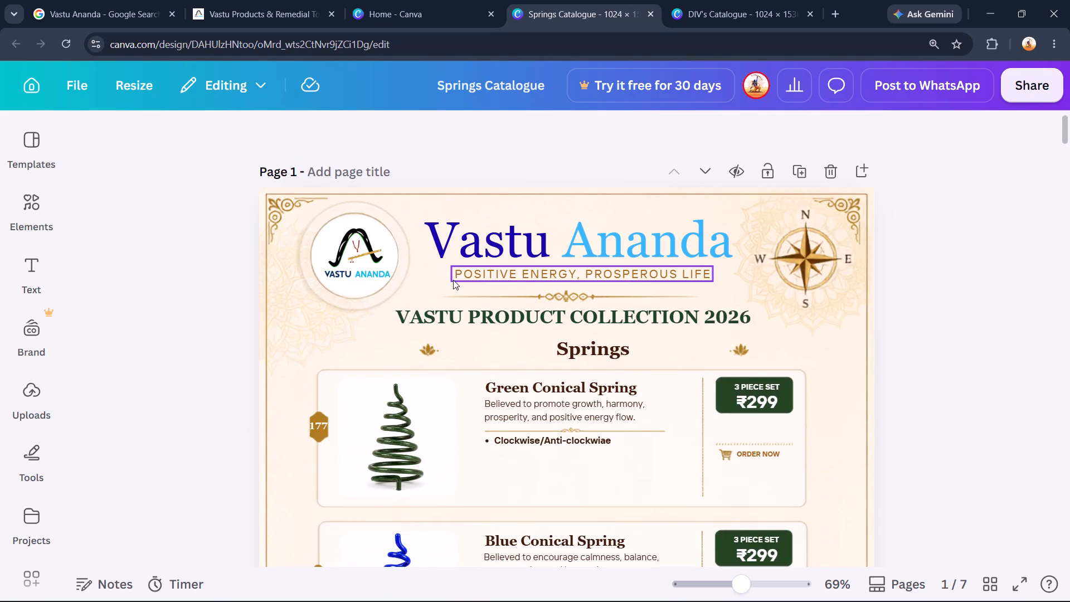
scroll(488, 267, "up", 7)
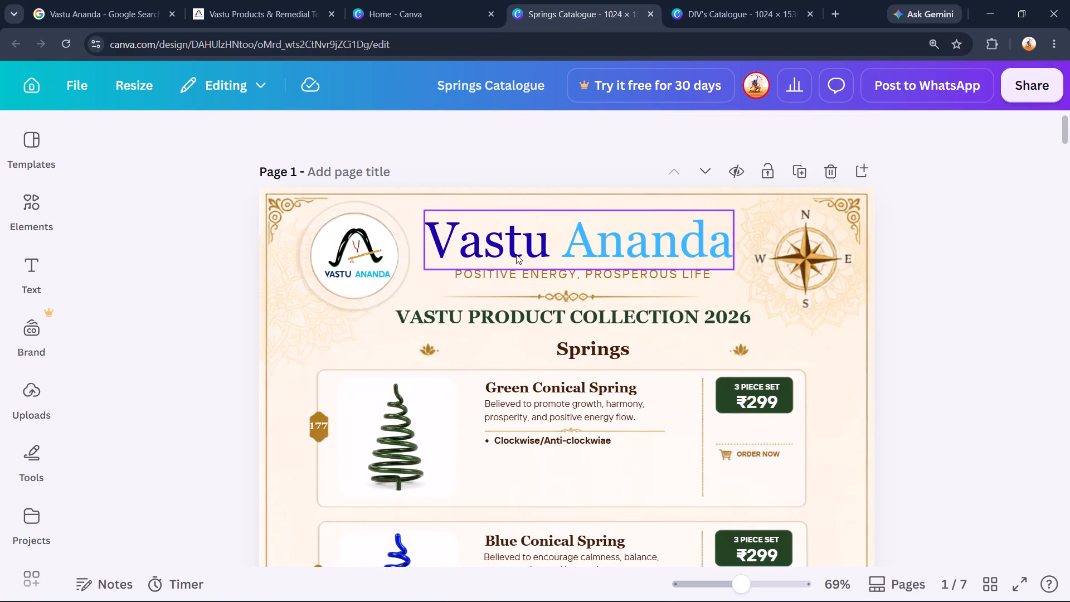
scroll(521, 256, "down", 6)
scroll(521, 256, "up", 17)
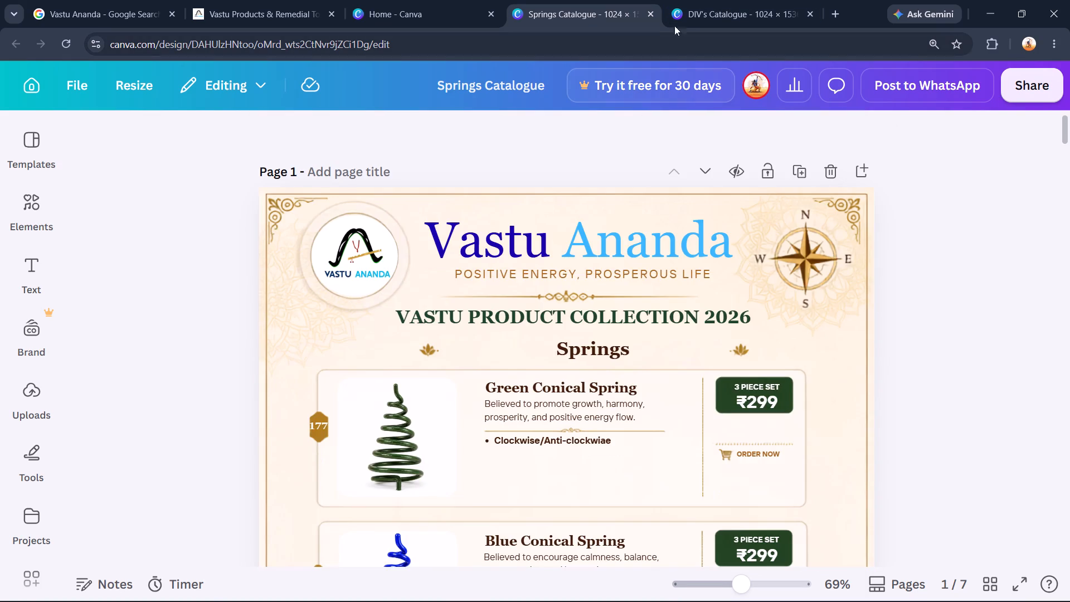
left_click(684, 8)
scroll(588, 206, "up", 2)
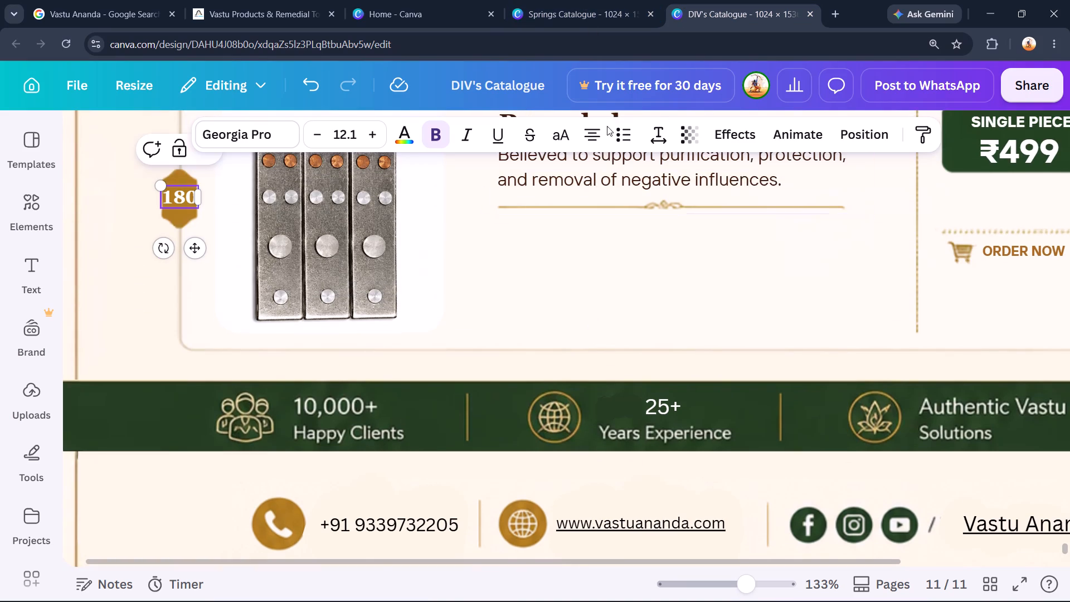
left_click(617, 0)
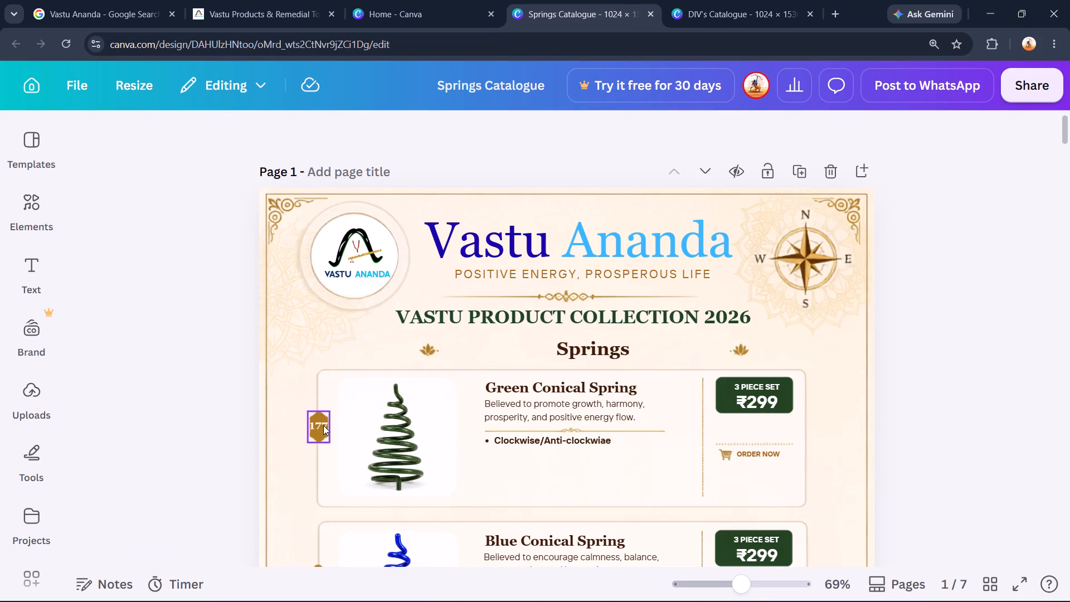
Change the Green Conical Spring's number badge on page 1 of the Springs Catalogue to 181.
double_click(322, 425)
key("Right")
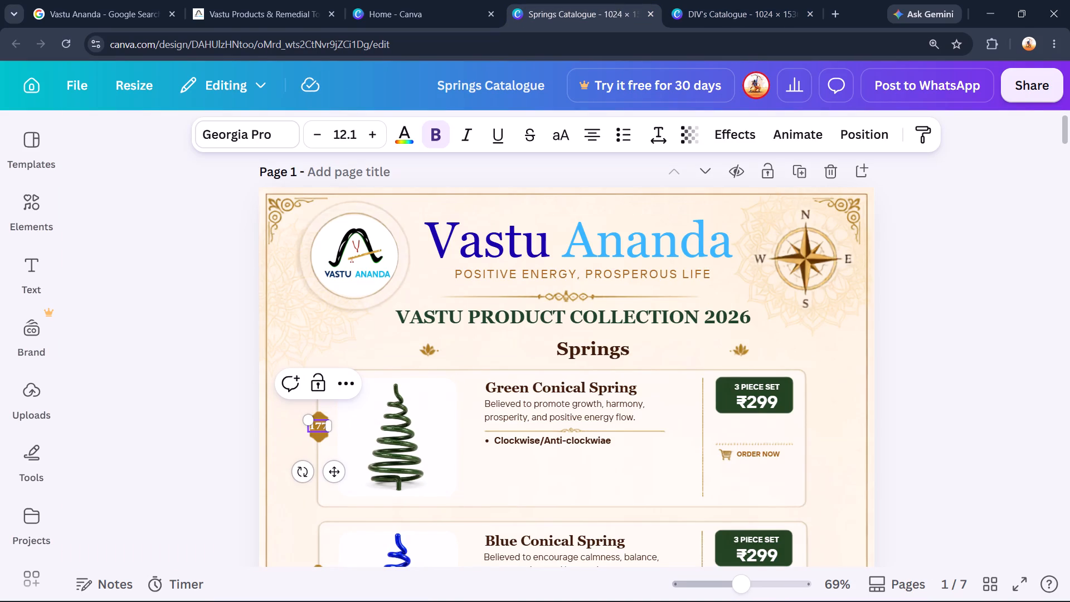
key("BackSpace")
type("81")
scroll(322, 425, "down", 1)
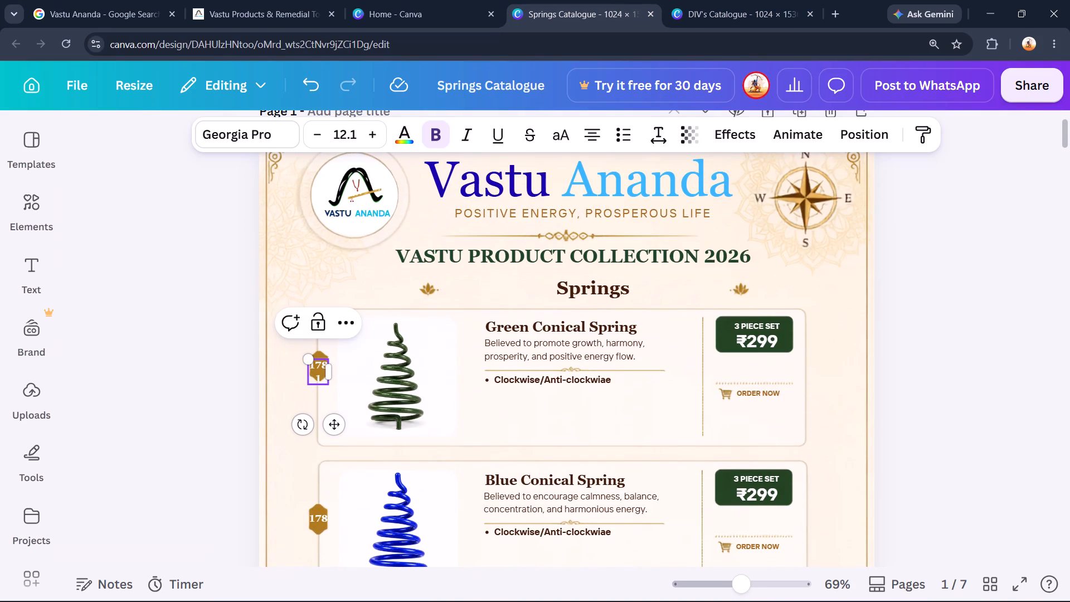
key("BackSpace")
key("BackSpace")
key("BackSpace")
type("81")
Change the Blue Conical Spring's number badge on page 1 to 182.
scroll(322, 425, "down", 2)
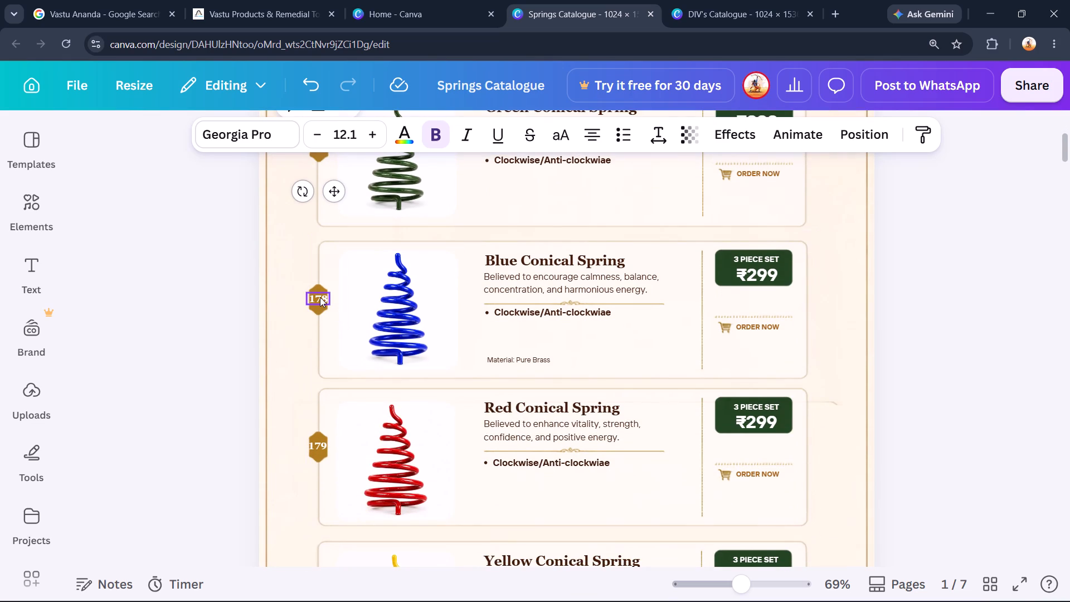
double_click(320, 297)
key("Right")
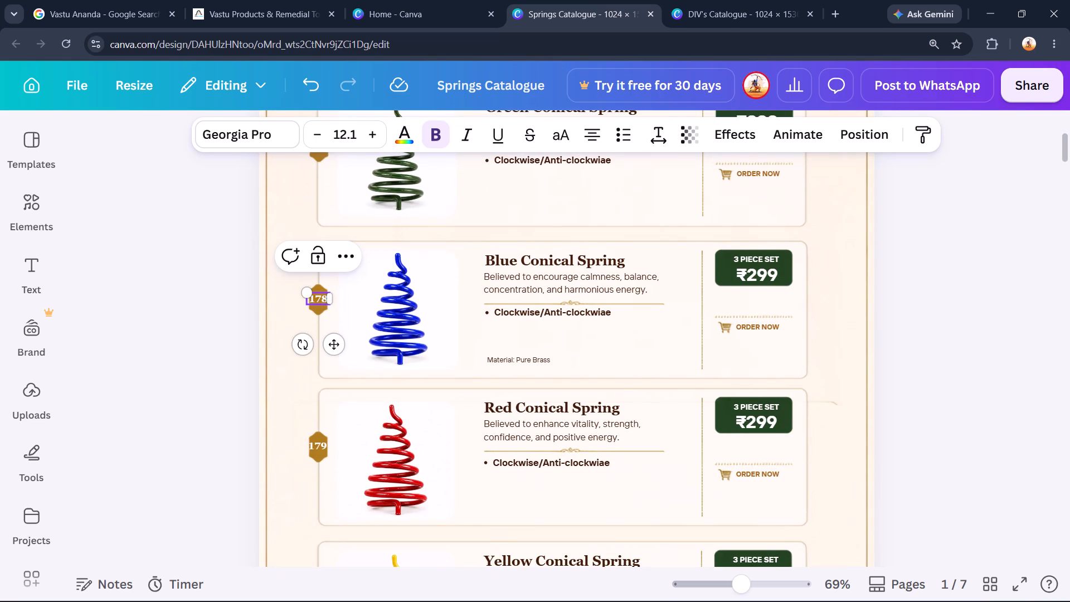
key("BackSpace")
key("BackSpace")
type("82")
Change the Red Conical Spring's number badge on page 1 to 183.
scroll(320, 297, "down", 2)
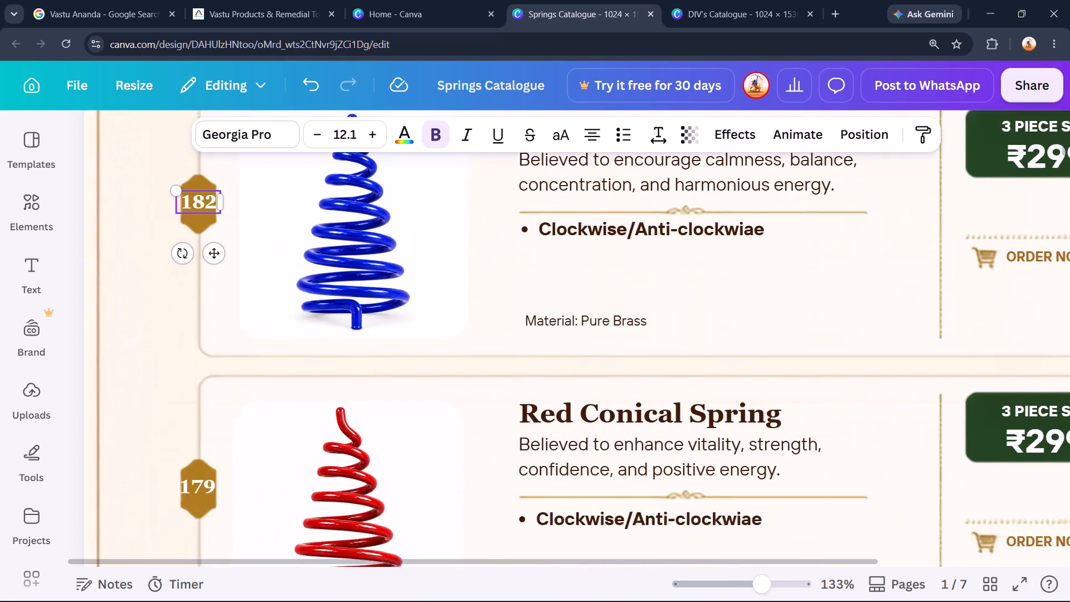
double_click(208, 402)
key("Right")
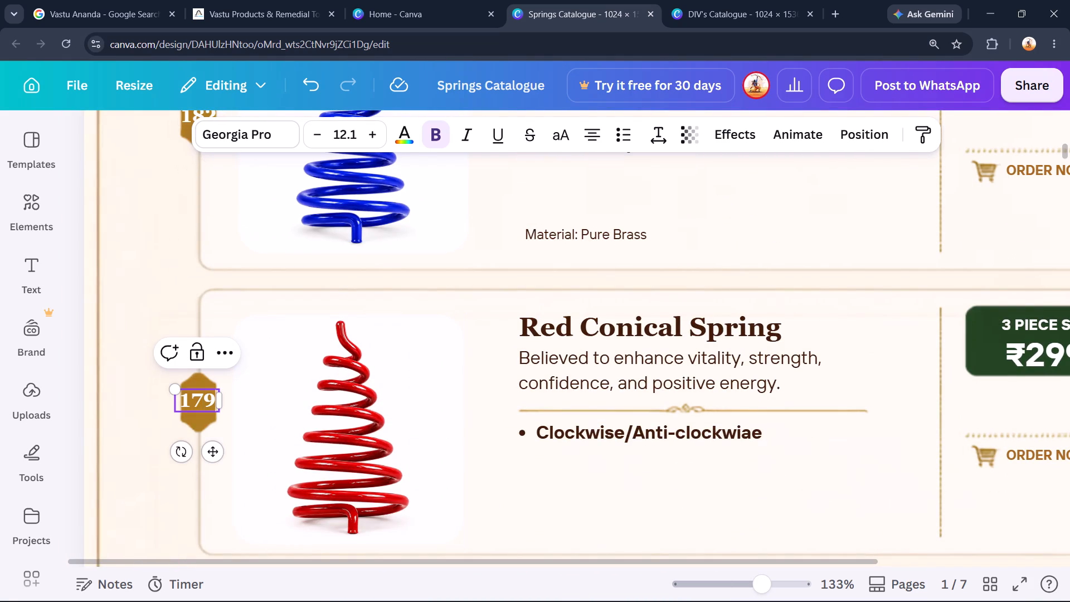
key("BackSpace")
key("BackSpace")
key("9")
key("BackSpace")
type("83")
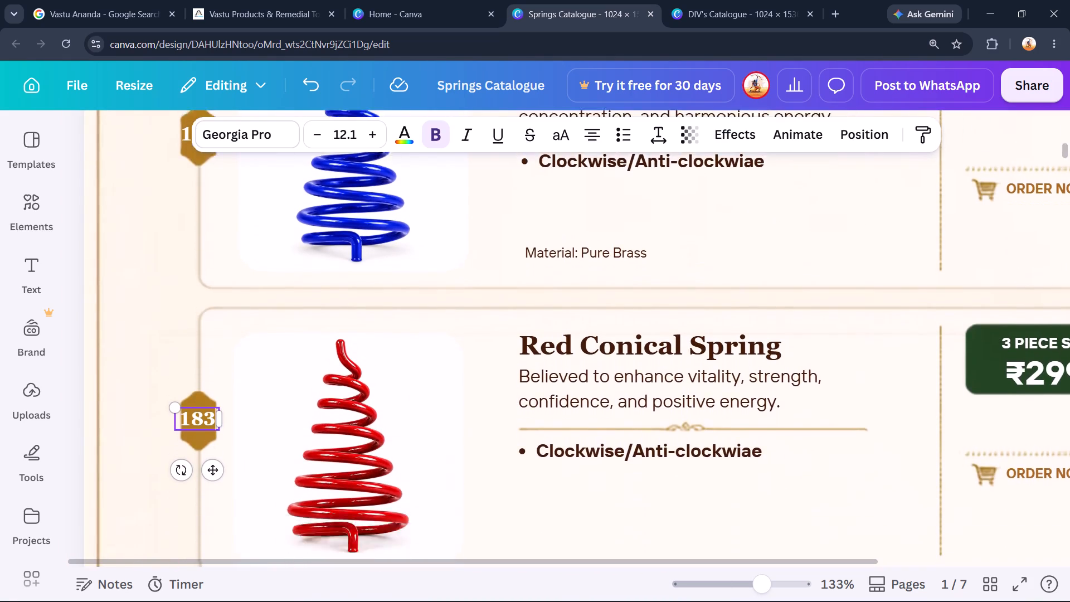
Change the Yellow Conical Spring's number badge on page 1 to 184.
scroll(208, 402, "down", 3)
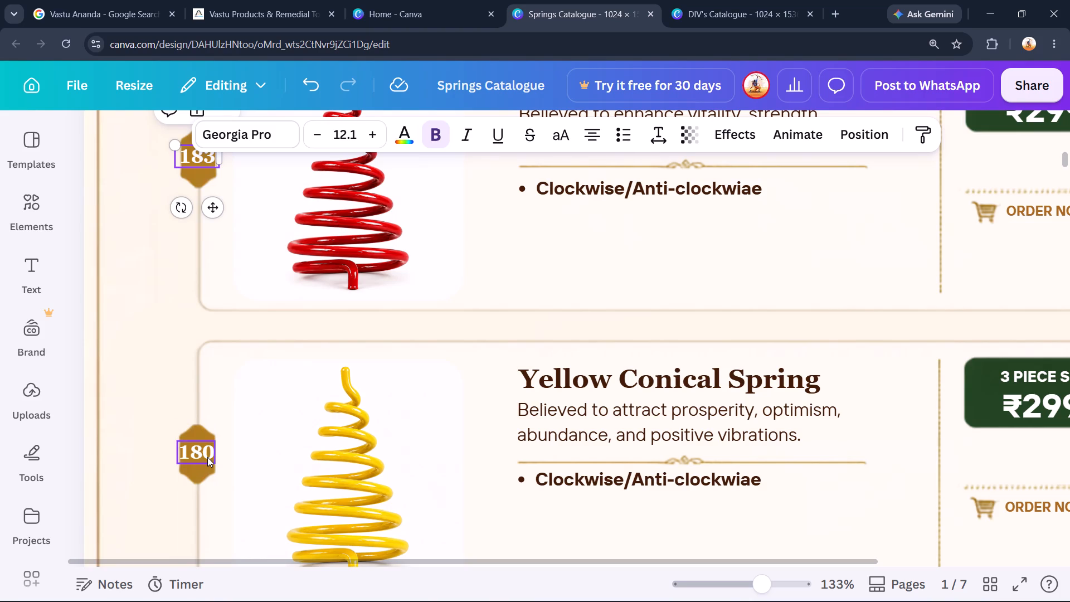
double_click(207, 457)
key("Right")
key("BackSpace")
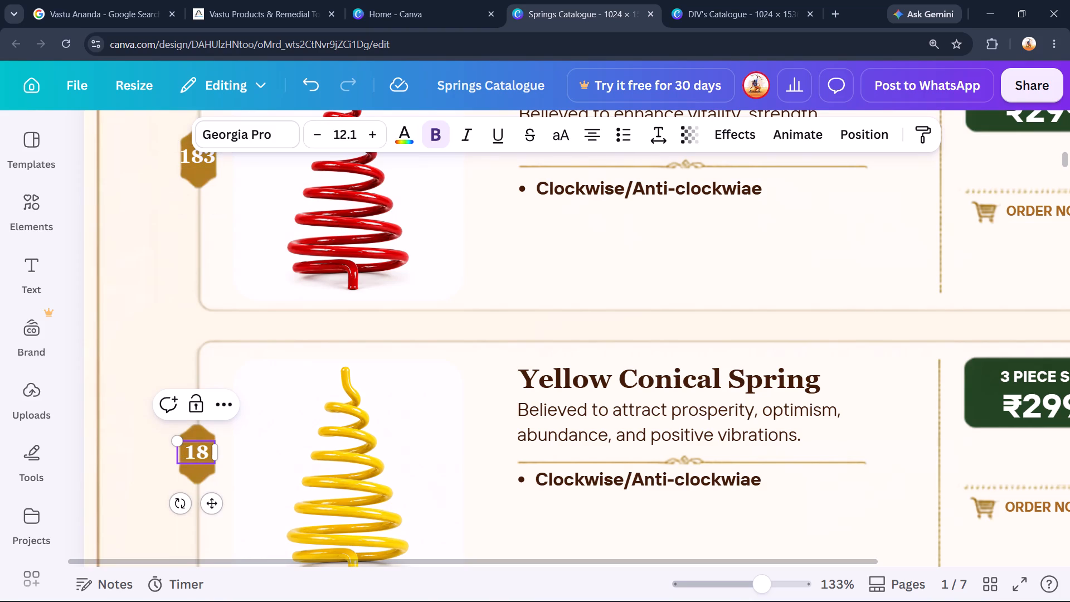
key("4")
Change the White Conical Spring's number badge on page 2 to 185.
scroll(207, 457, "down", 2)
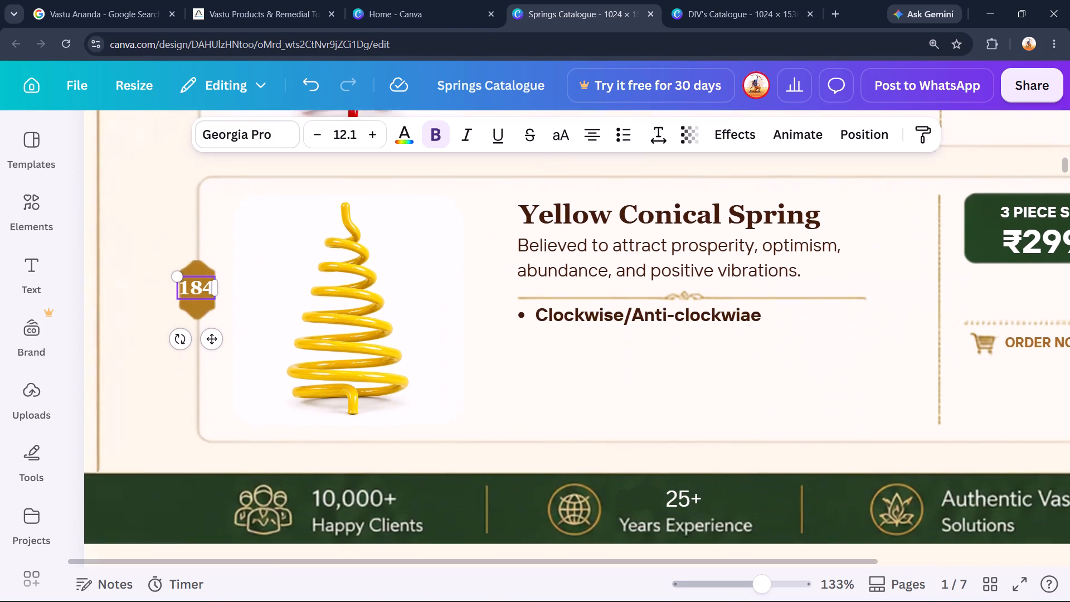
scroll(207, 457, "down", 6)
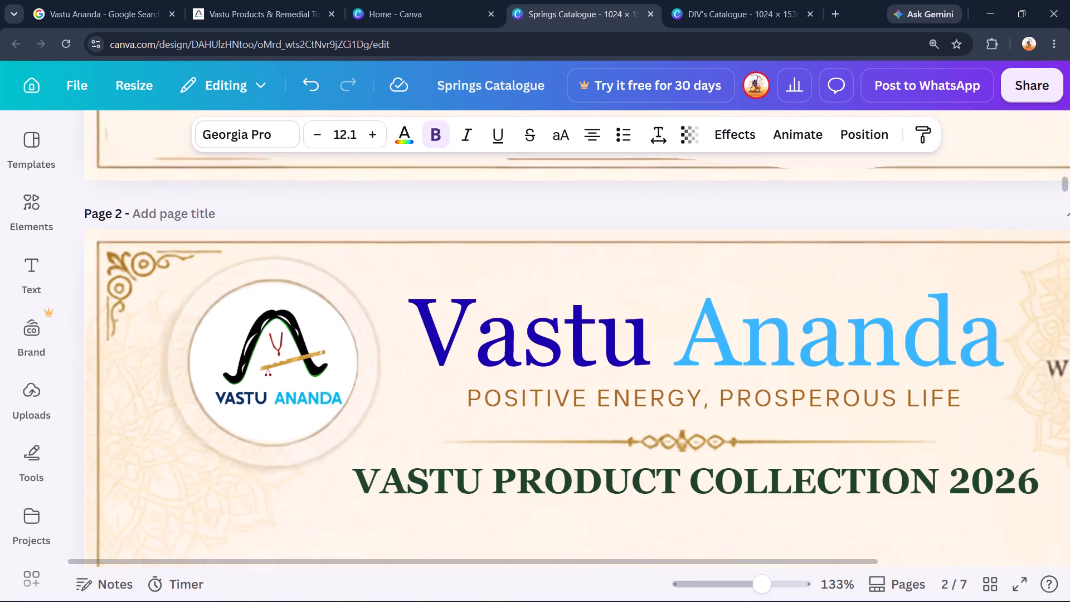
scroll(207, 457, "down", 3)
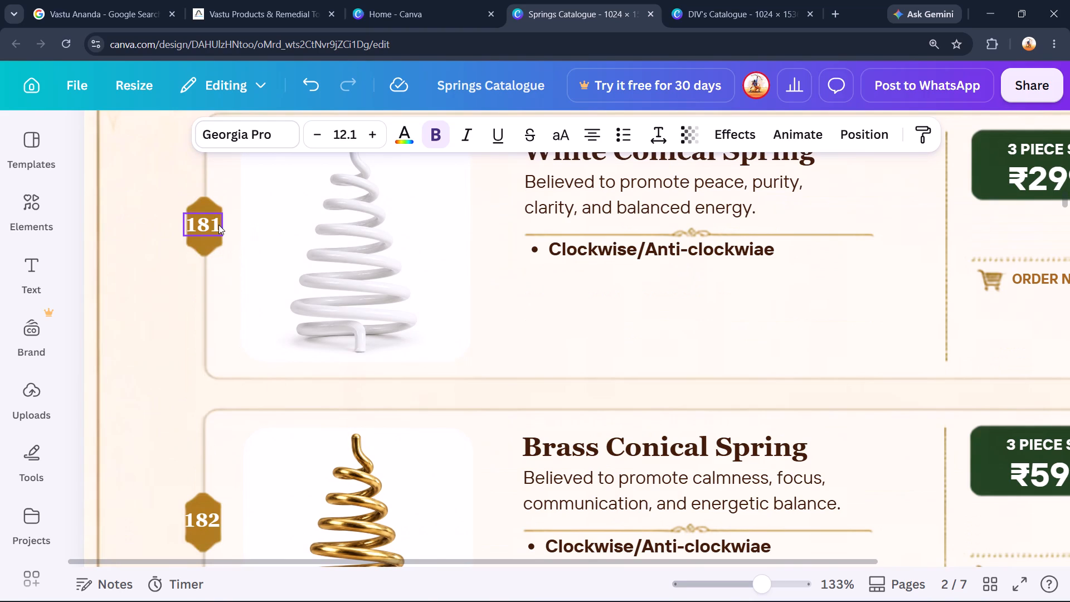
double_click(218, 225)
key("BackSpace")
key("5")
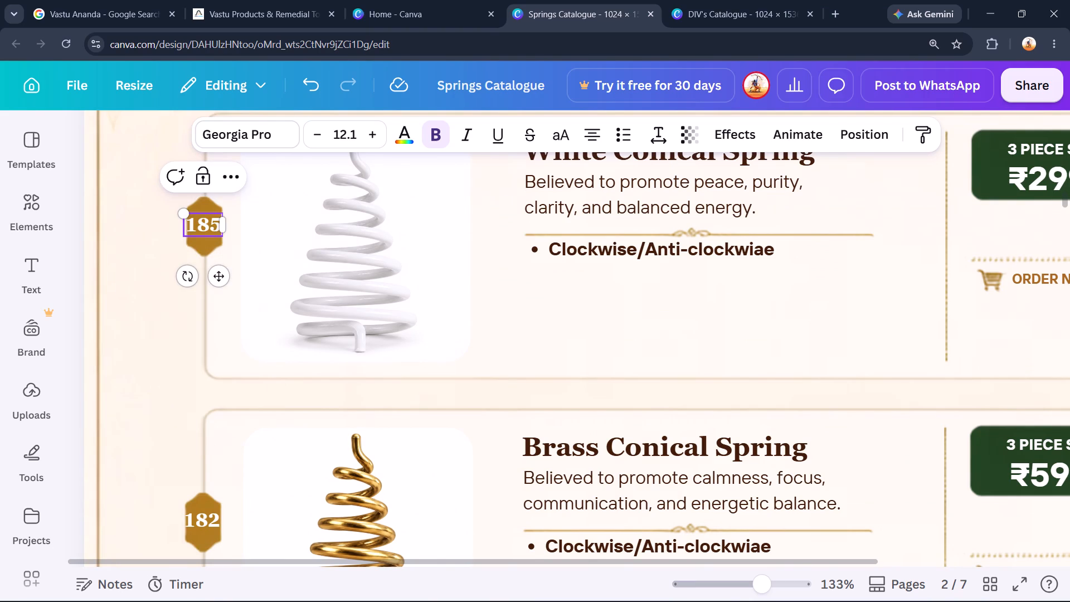
Change the Brass Conical Spring's number badge on page 2 to 186.
scroll(218, 225, "down", 2)
double_click(212, 332)
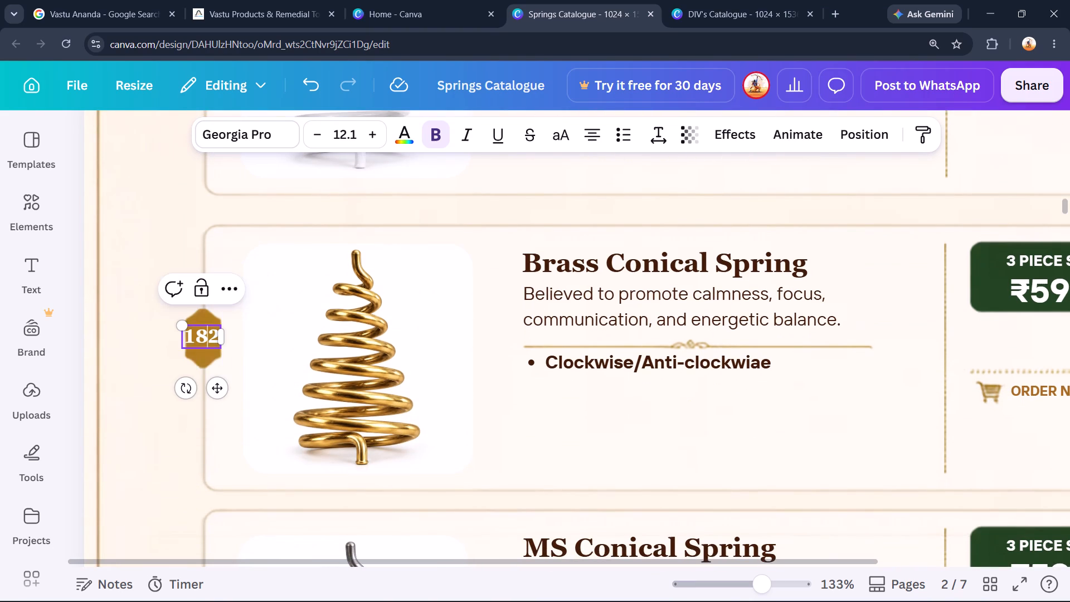
key("Right")
key("BackSpace")
key("6")
Change the MS Conical Spring's number badge on page 2 to 187.
scroll(212, 332, "down", 3)
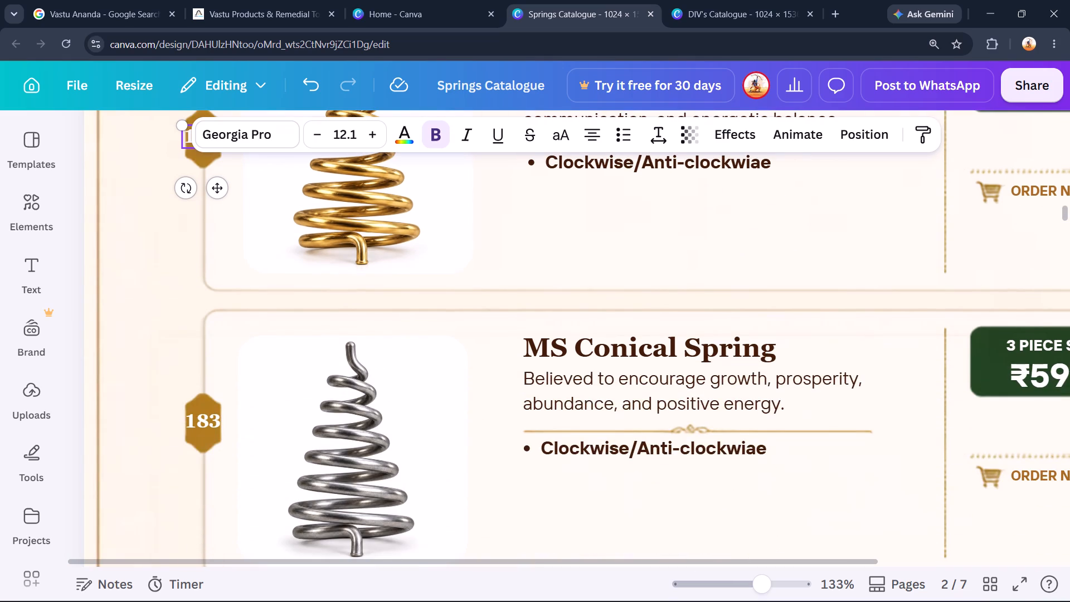
double_click(214, 423)
key("Right")
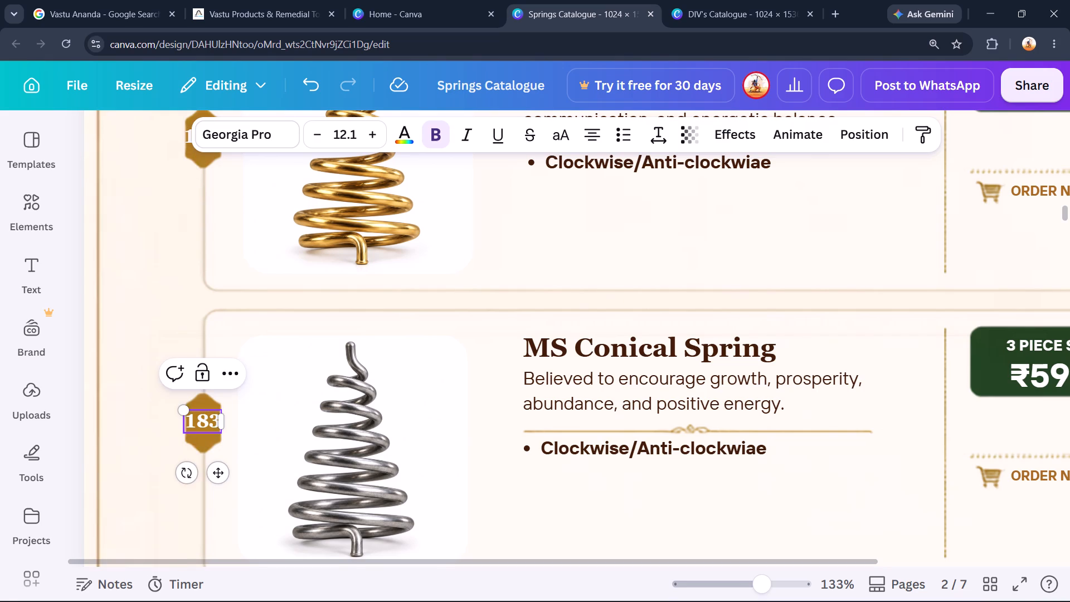
key("BackSpace")
key("7")
Change the Aluminium Conical Spring's number badge on page 2 to 188.
scroll(214, 423, "down", 4)
left_click(220, 452)
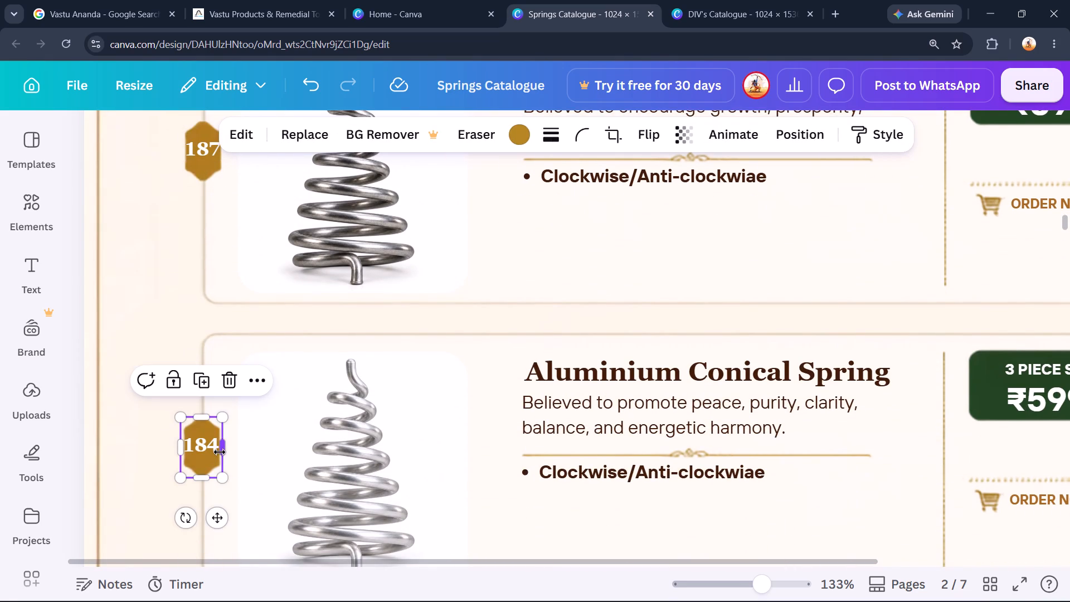
double_click(215, 446)
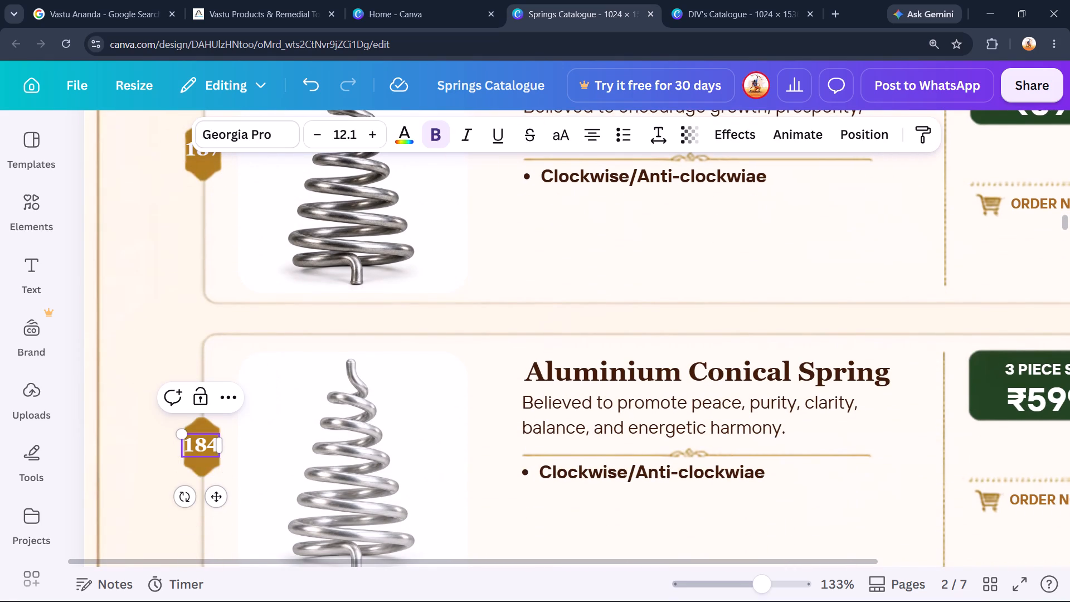
key("BackSpace")
key("8")
Change the Copper Conical Spring's number badge on page 3 to 189.
scroll(215, 446, "down", 3)
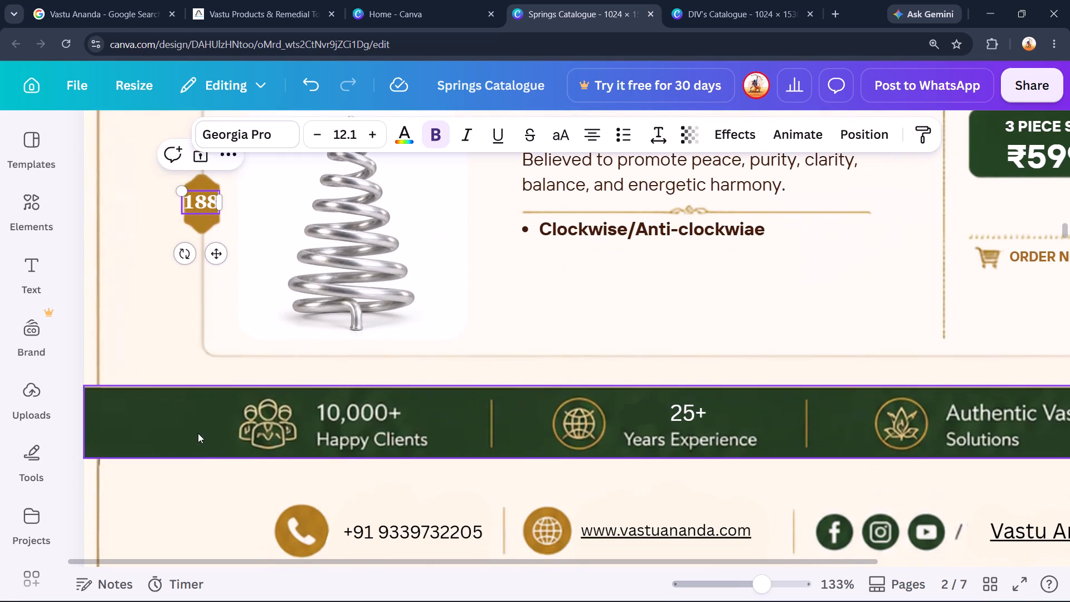
scroll(198, 433, "down", 4)
scroll(225, 477, "down", 2)
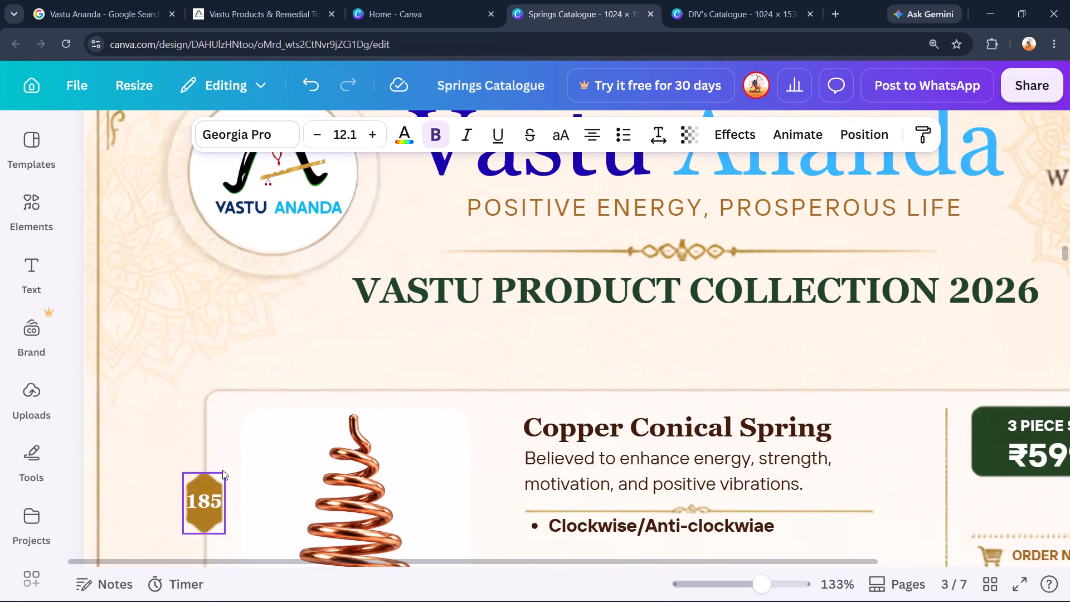
double_click(216, 494)
key("Right")
key("BackSpace")
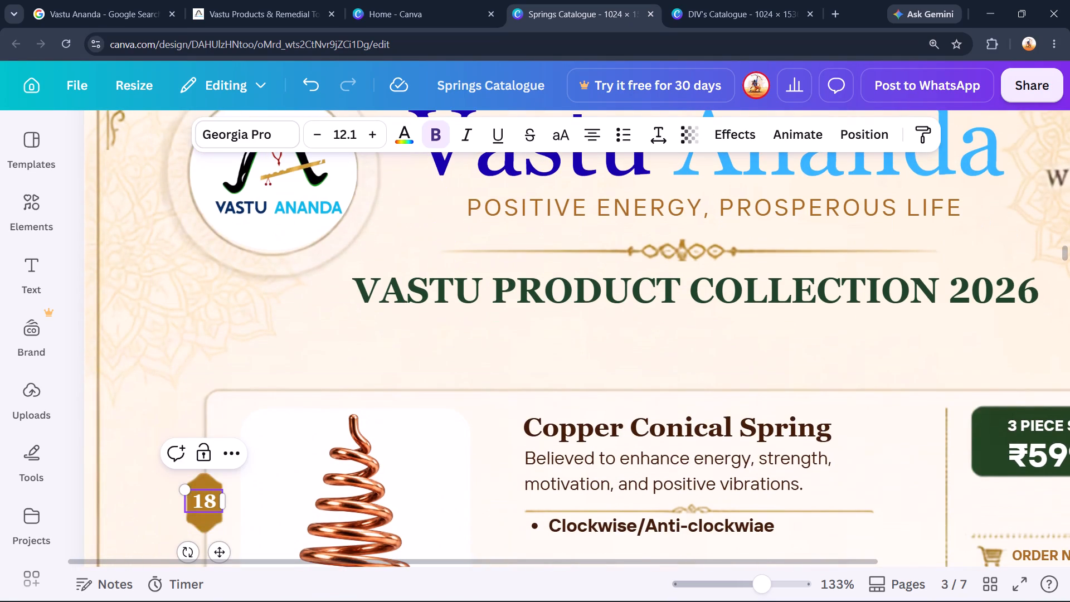
key("9")
Change the Red Flat Spring's number badge on page 3 to 190.
scroll(216, 494, "down", 4)
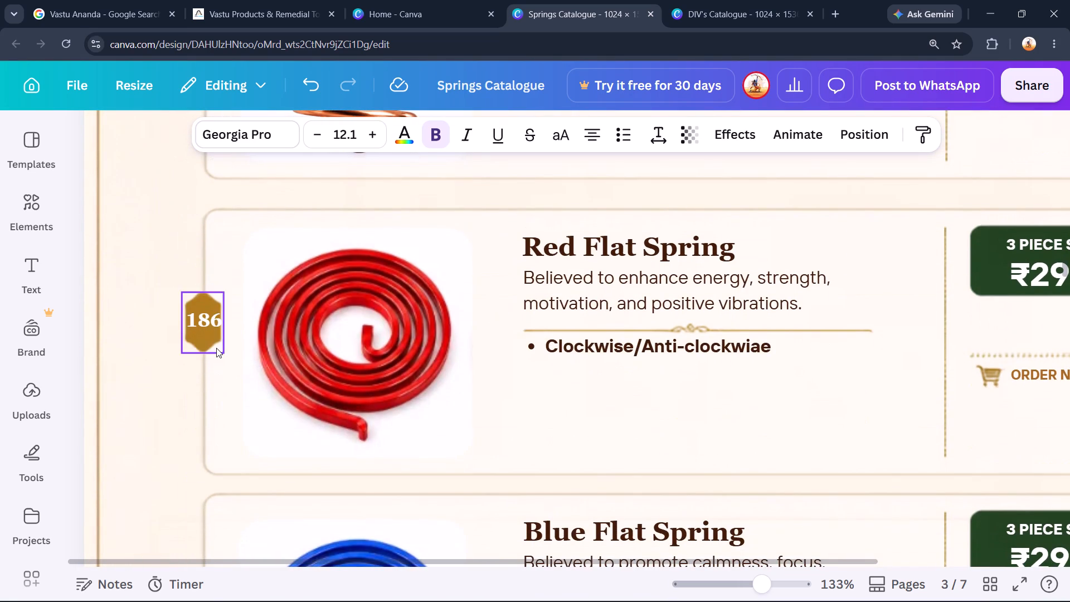
double_click(217, 322)
key("BackSpace")
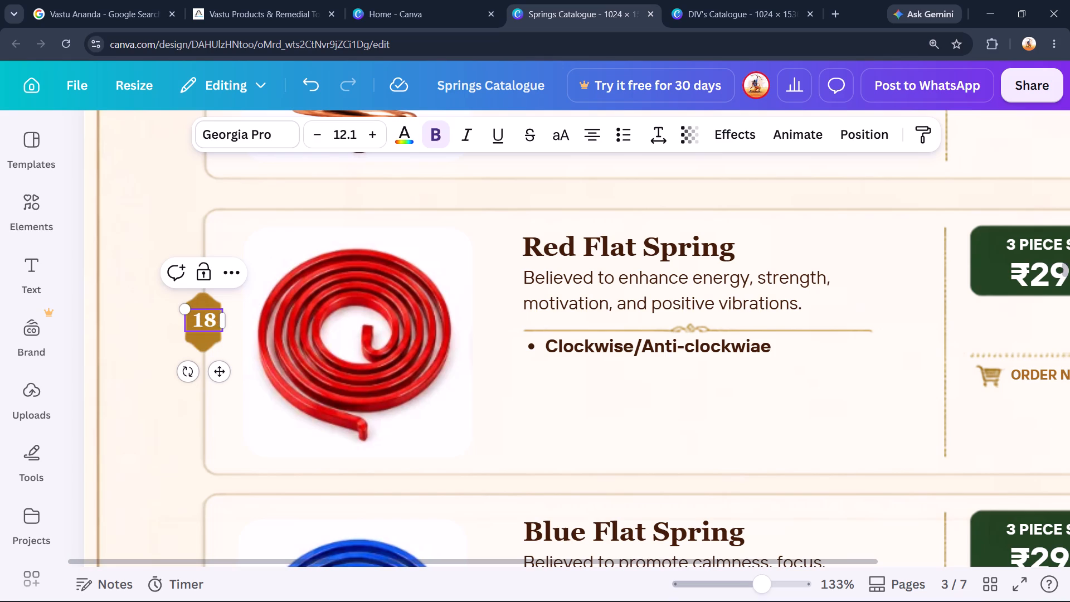
type("90")
key("BackSpace")
key("BackSpace")
key("BackSpace")
type("90")
Change the Blue Flat Spring's number badge on page 3 to 191.
scroll(217, 322, "down", 3)
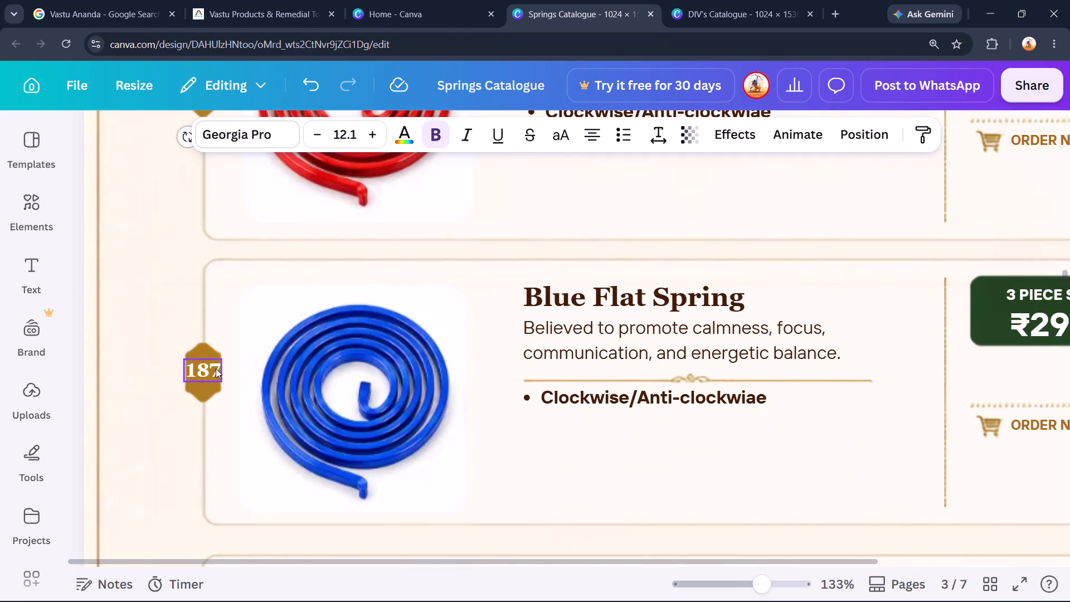
double_click(216, 368)
key("Right")
key("BackSpace")
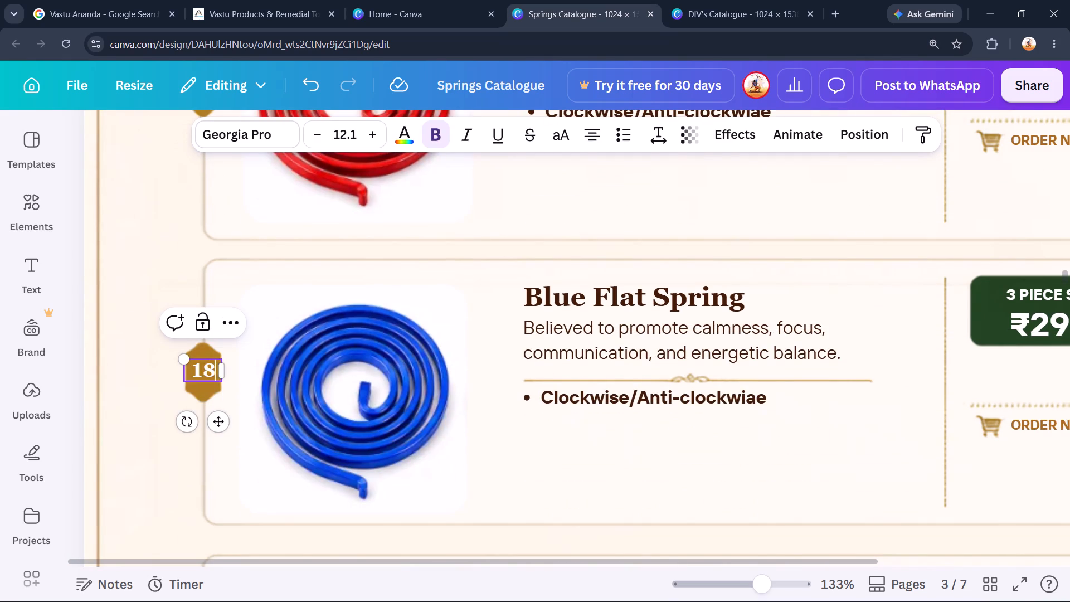
key("BackSpace")
type("91")
Change the Green Flat Spring's number badge on page 3 to 192.
scroll(216, 368, "down", 4)
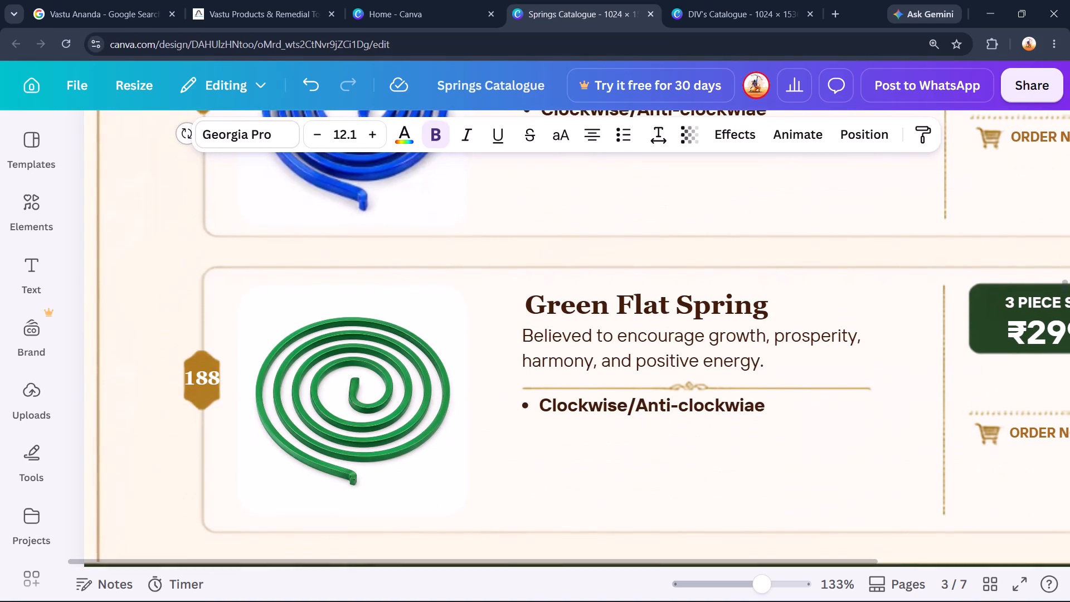
double_click(217, 377)
key("BackSpace")
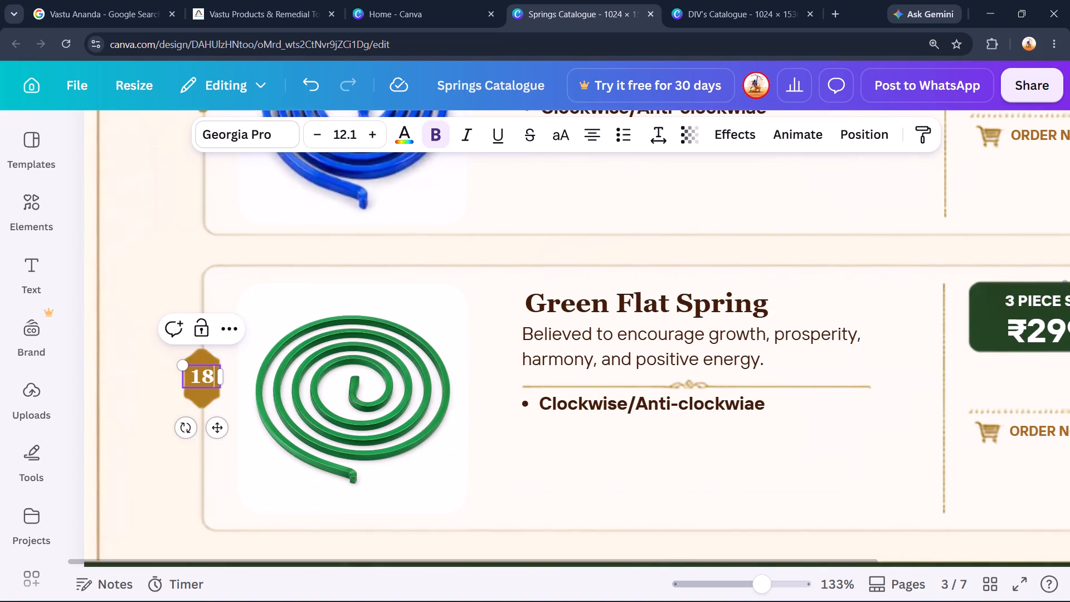
key("BackSpace")
type("92")
Change the Yellow Conical Spring's number badge on page 4 to 192.
scroll(217, 377, "down", 6)
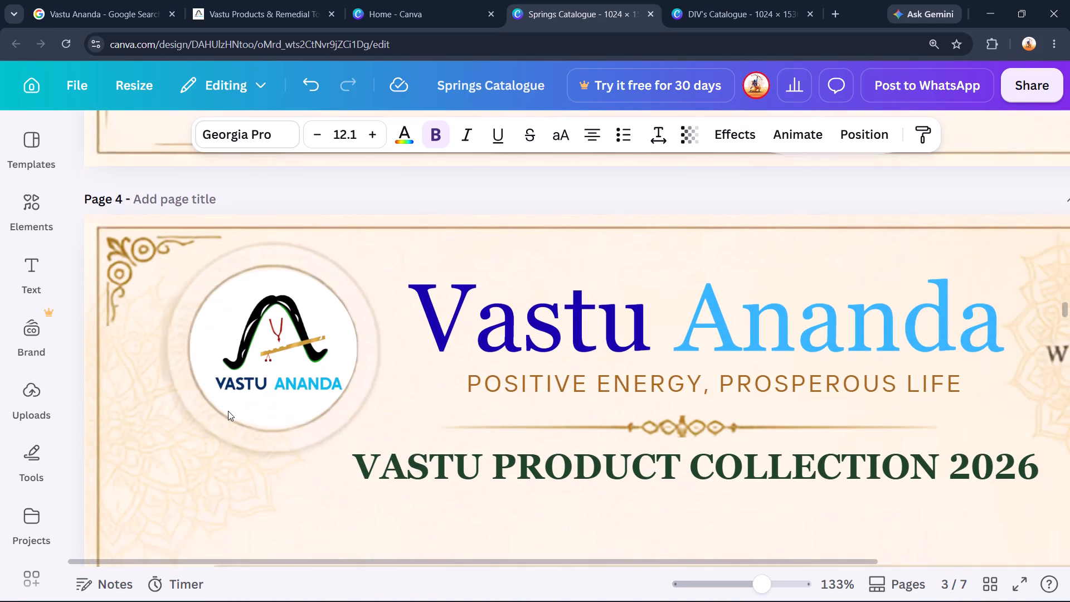
scroll(230, 440, "down", 3)
double_click(214, 504)
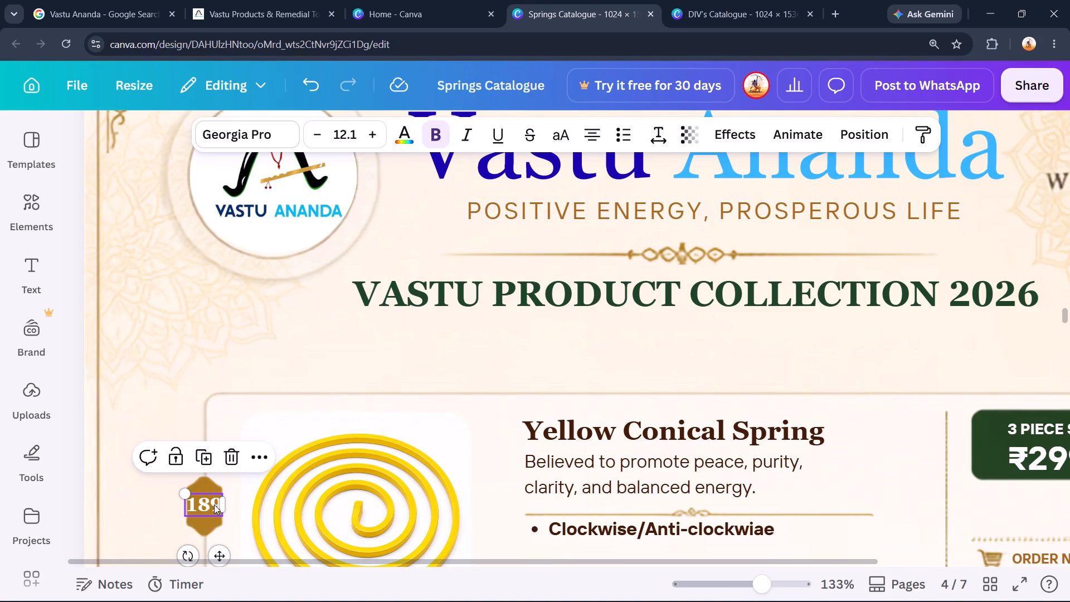
key("Right")
key("BackSpace")
key("BackSpace")
type("92")
Change the White Flat Spring's number badge on page 4 to 193.
scroll(214, 504, "down", 5)
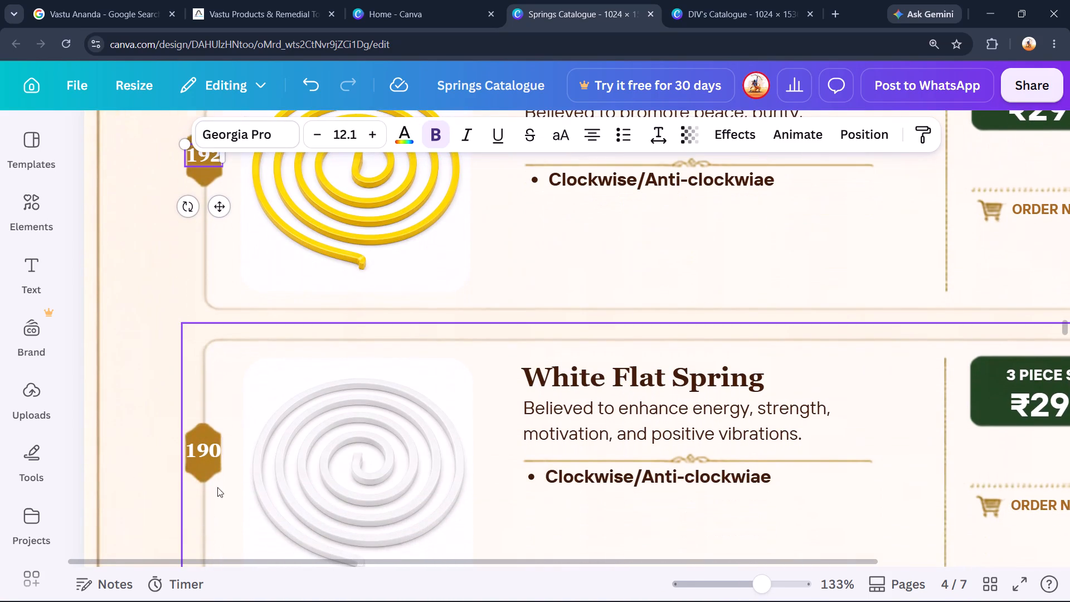
double_click(213, 450)
key("Right")
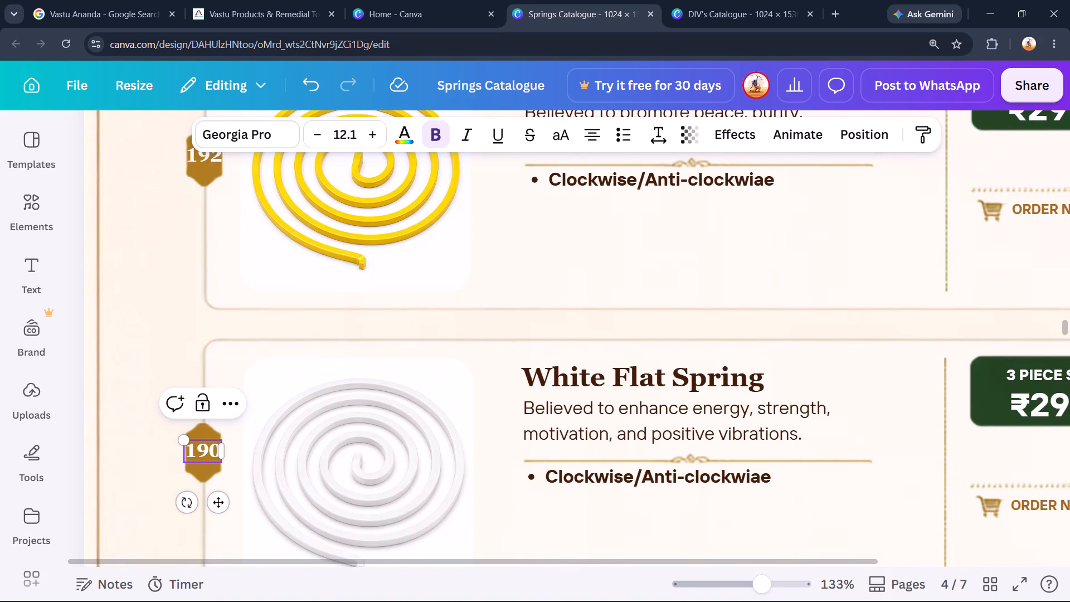
key("BackSpace")
key("BackSpace")
key("9")
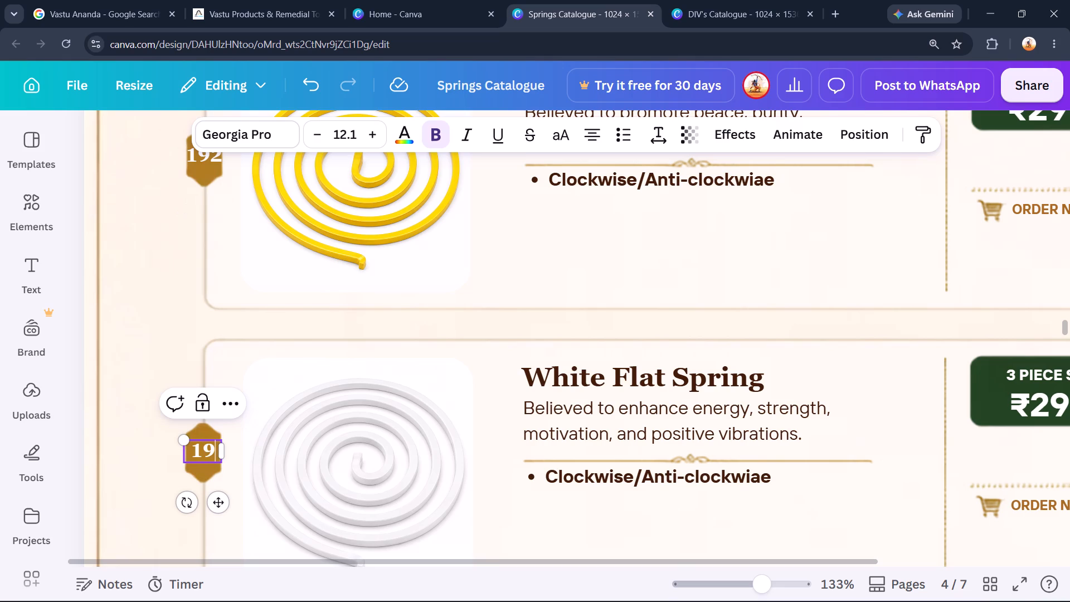
key("2")
key("BackSpace")
key("3")
Change the Brass Flat Spring's number badge on page 4 to 194.
scroll(213, 450, "down", 4)
double_click(220, 431)
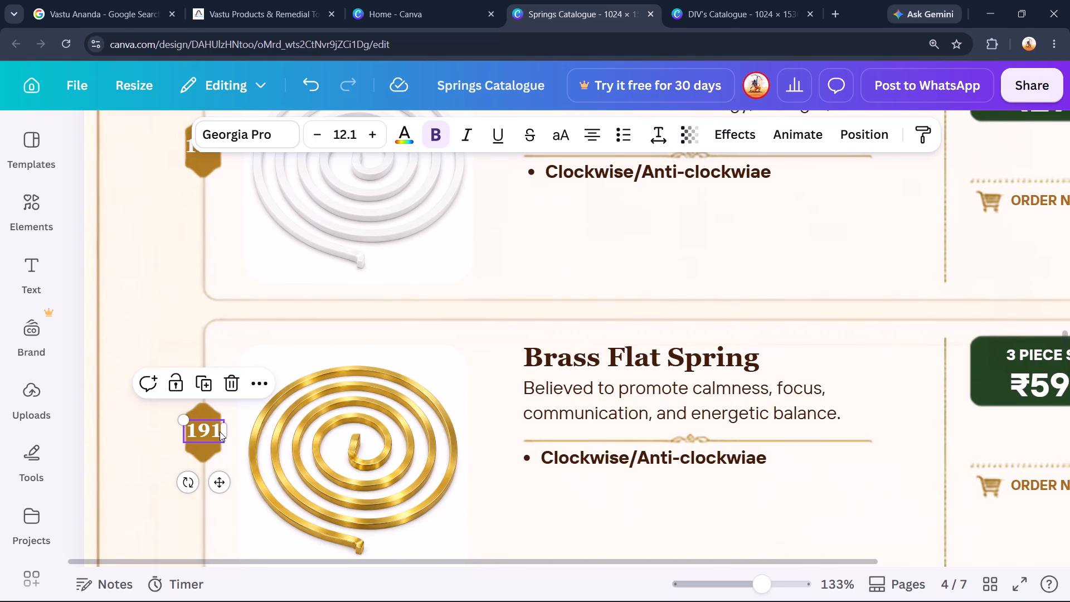
key("BackSpace")
key("4")
Change the MS Flat Spring's number badge on page 4 to 195.
scroll(220, 431, "down", 3)
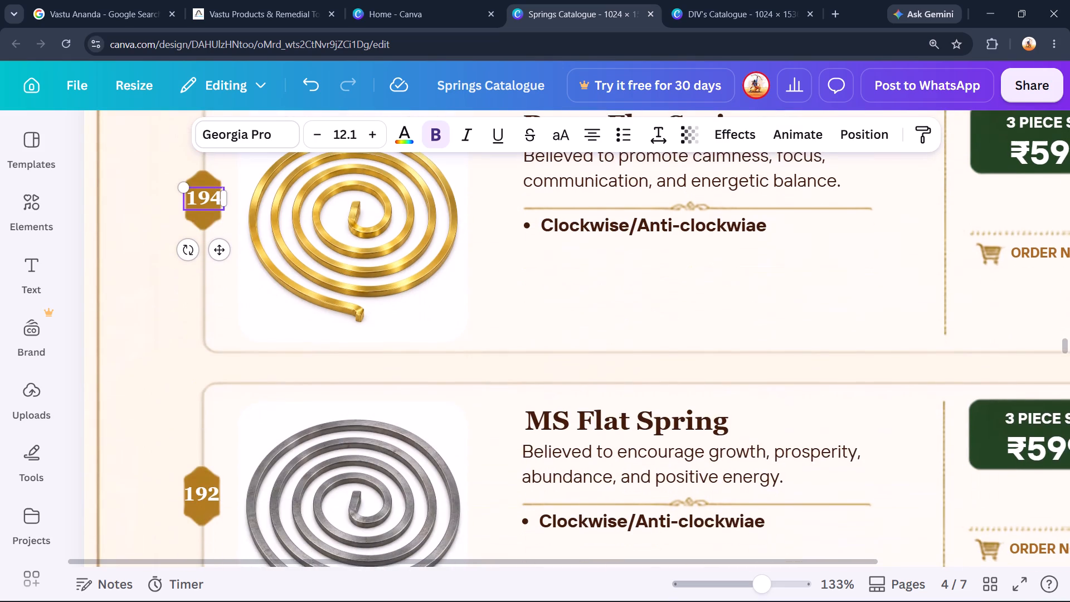
double_click(220, 492)
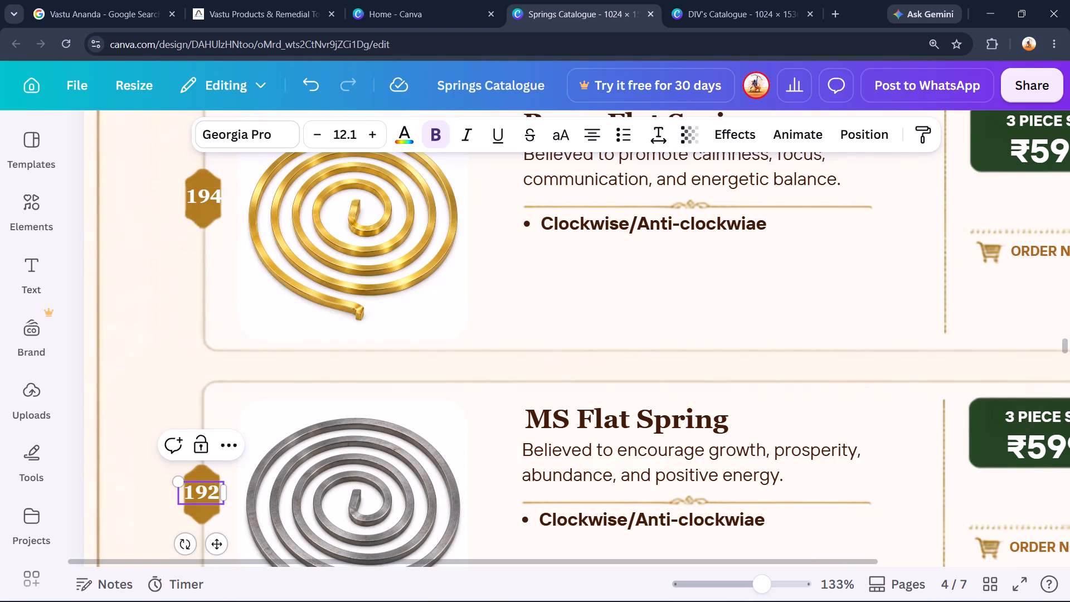
key("BackSpace")
key("6")
key("BackSpace")
key("5")
Change the Aluminium Flat Spring's number badge on page 5 to 196.
scroll(220, 492, "down", 5)
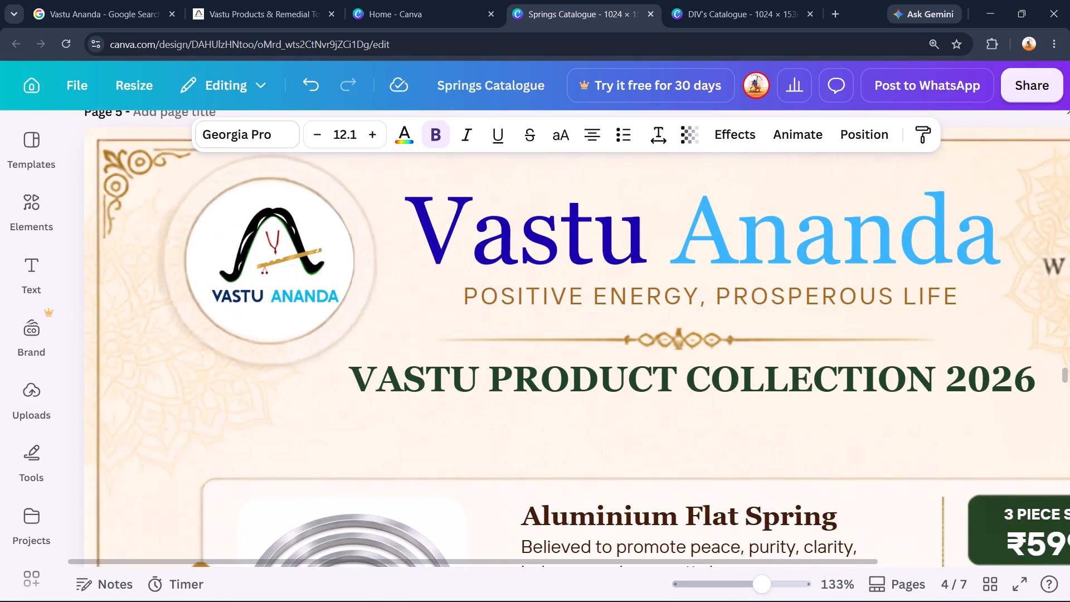
left_click(220, 492)
scroll(220, 492, "down", 2)
double_click(212, 440)
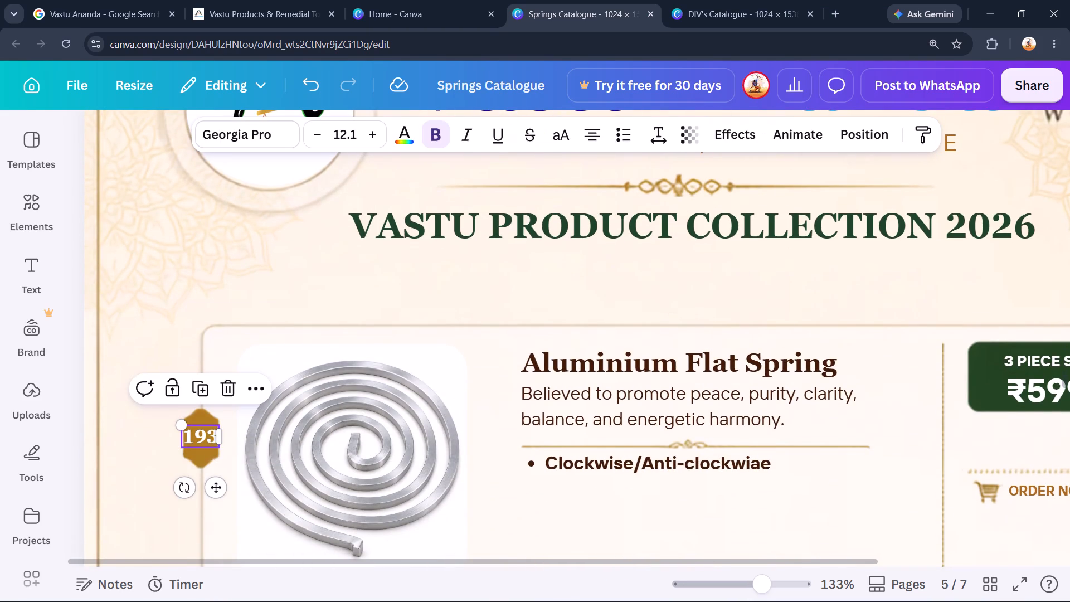
key("Right")
key("BackSpace")
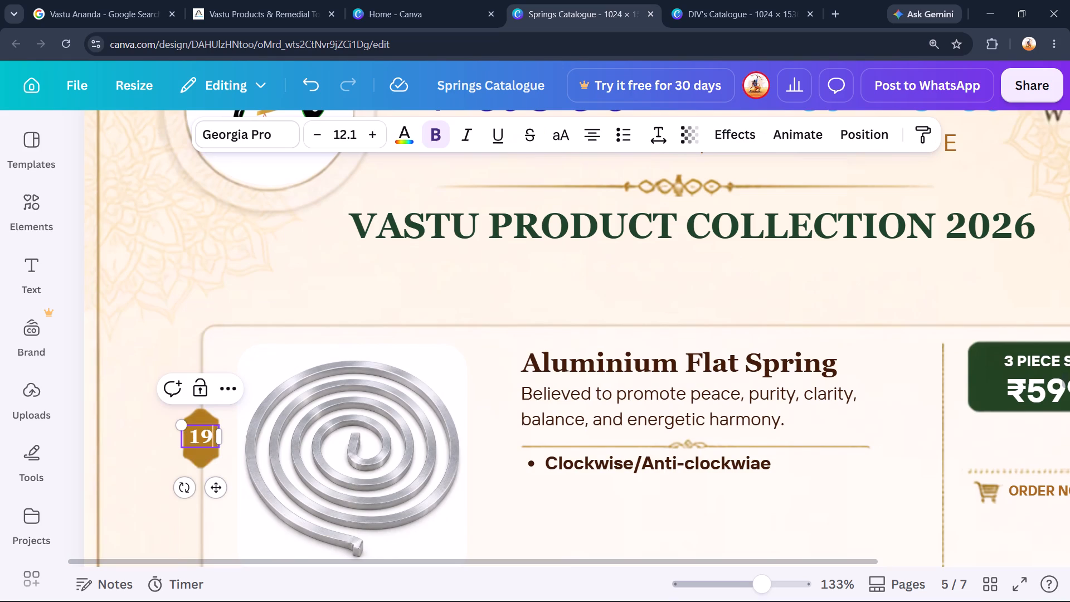
key("6")
Change the SS Flat Spring's number badge on page 5 to 197.
scroll(212, 440, "up", 3)
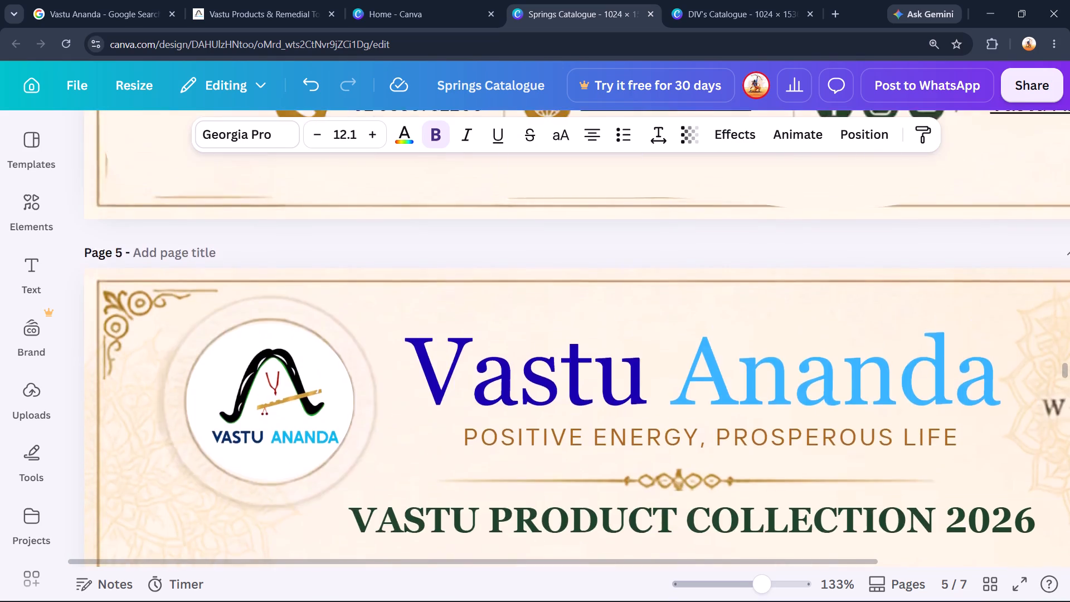
scroll(212, 440, "up", 5)
scroll(212, 440, "down", 3)
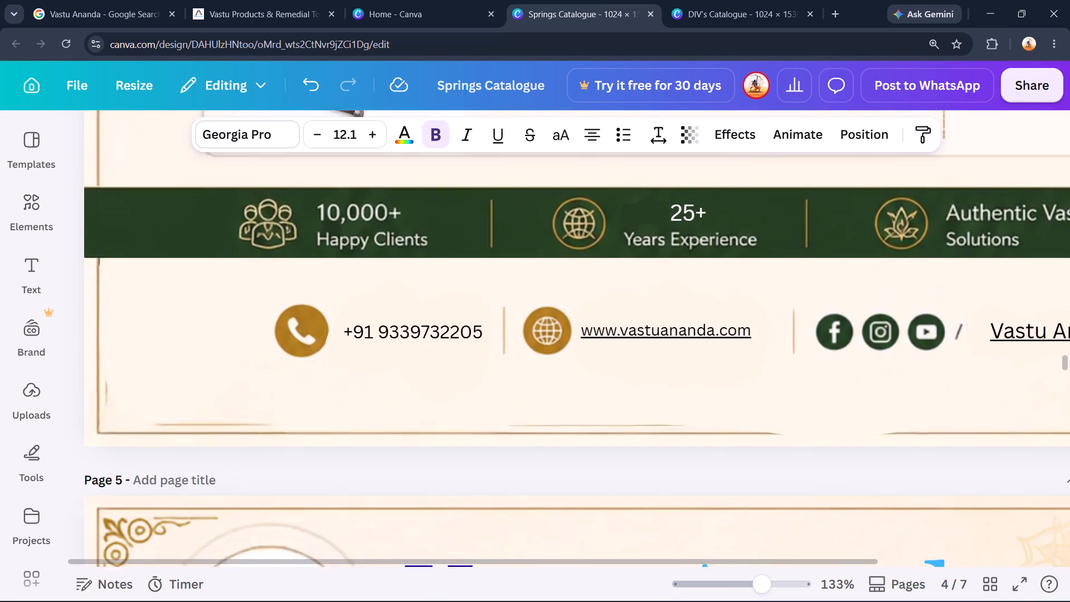
scroll(212, 440, "down", 3)
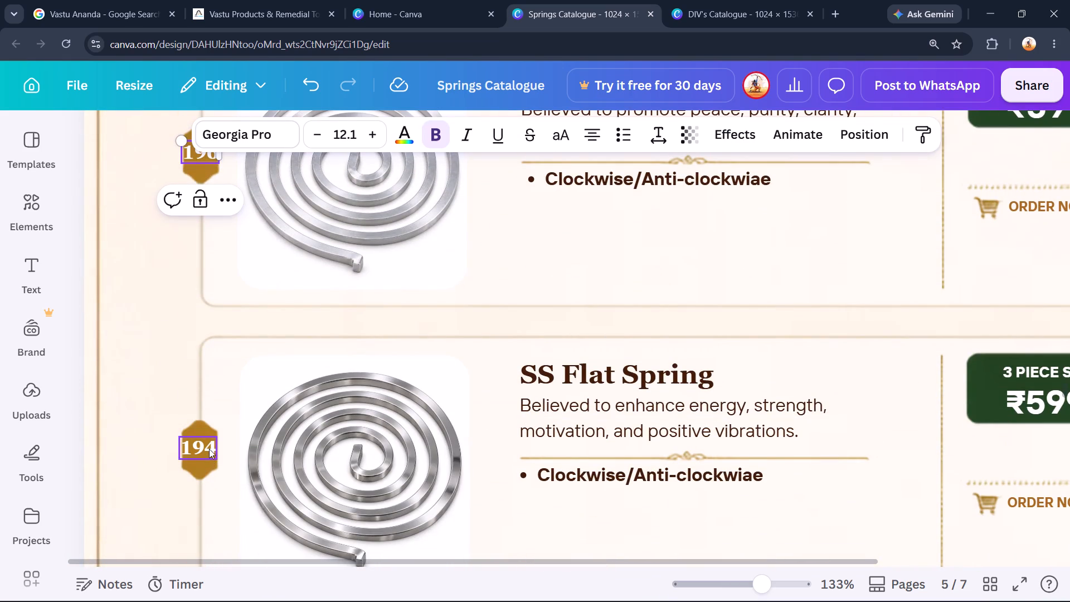
double_click(210, 449)
key("Right")
key("BackSpace")
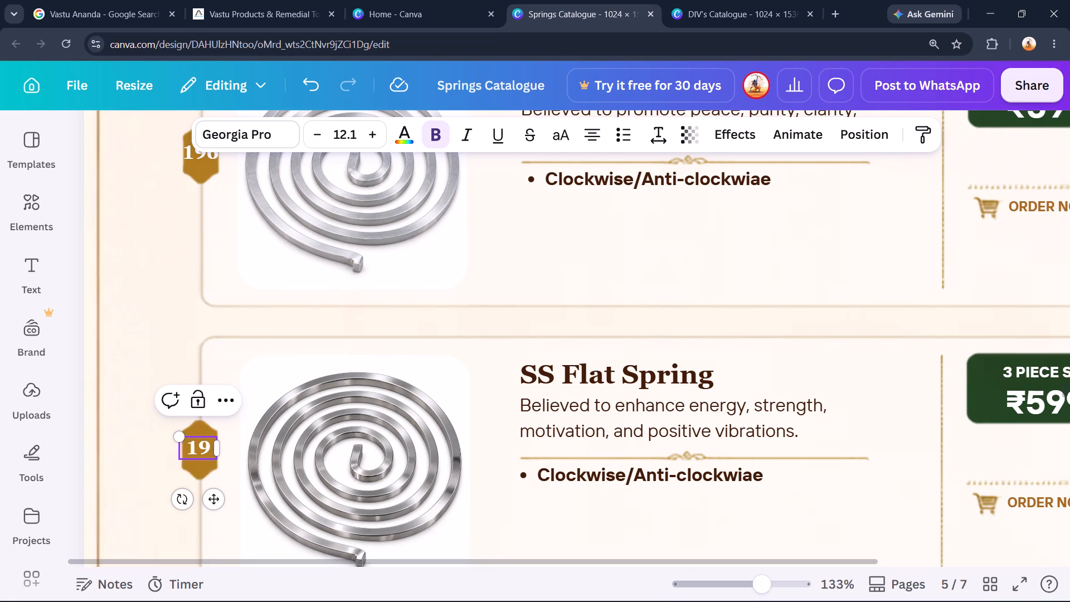
key("7")
Change the Copper Flat Spring's number badge on page 5 to 198.
scroll(210, 449, "down", 3)
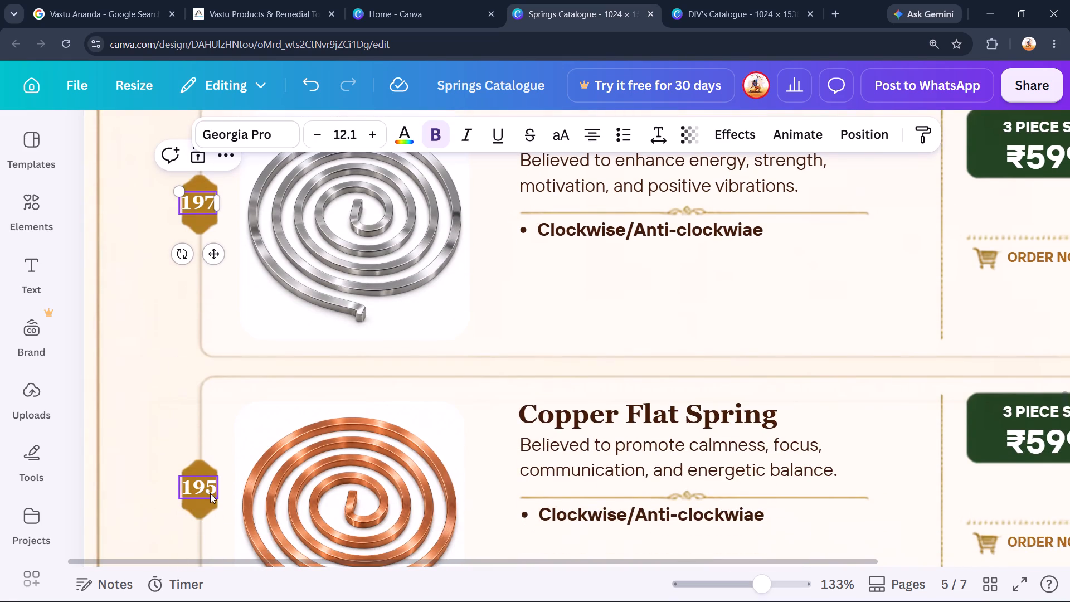
double_click(214, 484)
key("BackSpace")
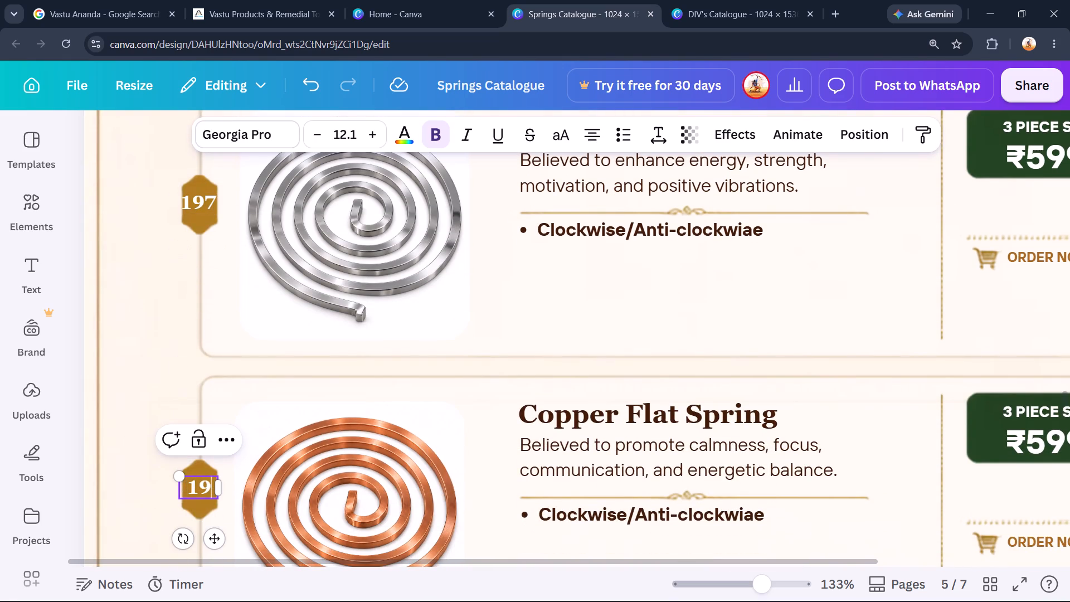
key("6")
key("BackSpace")
key("8")
Change the Vastu White Square Spring's number badge on page 5 to 199.
scroll(214, 484, "down", 4)
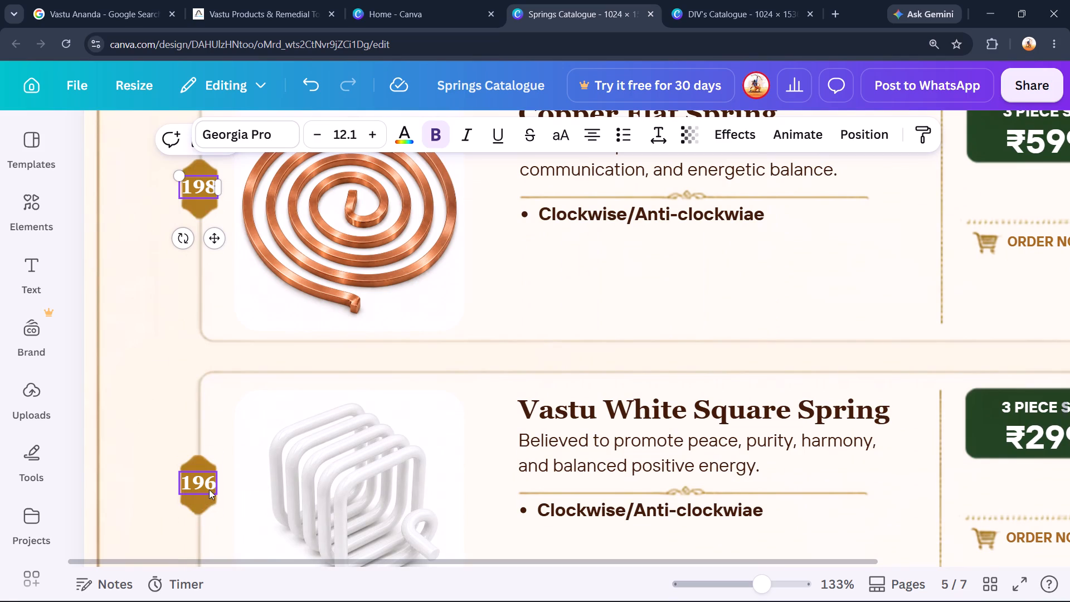
double_click(210, 486)
key("Right")
key("BackSpace")
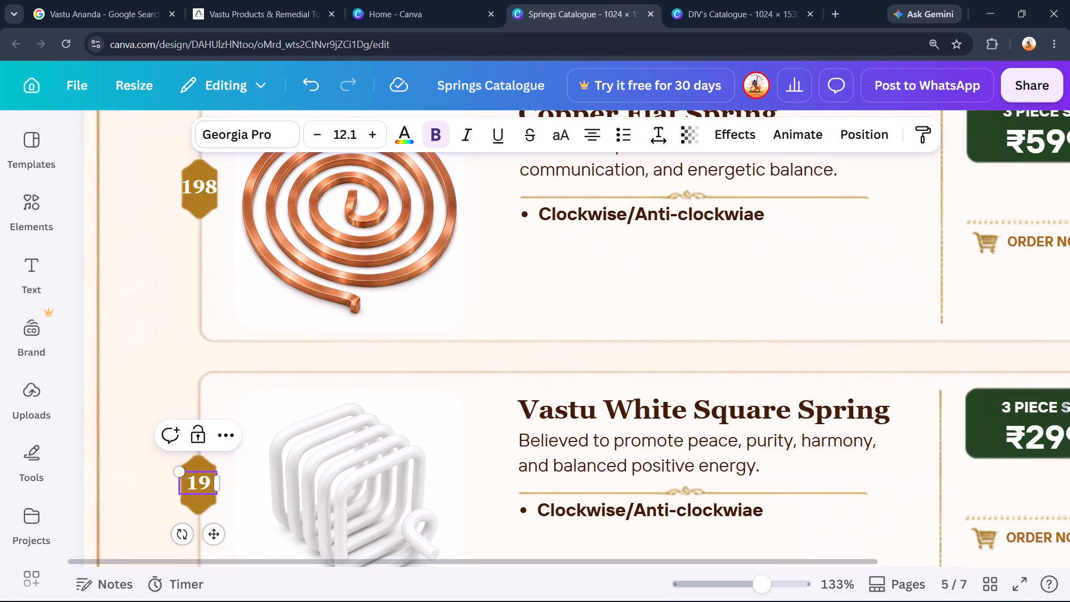
key("9")
Change the Vastu Yellow Square Spring's number badge on page 6 to 200.
scroll(210, 486, "down", 7)
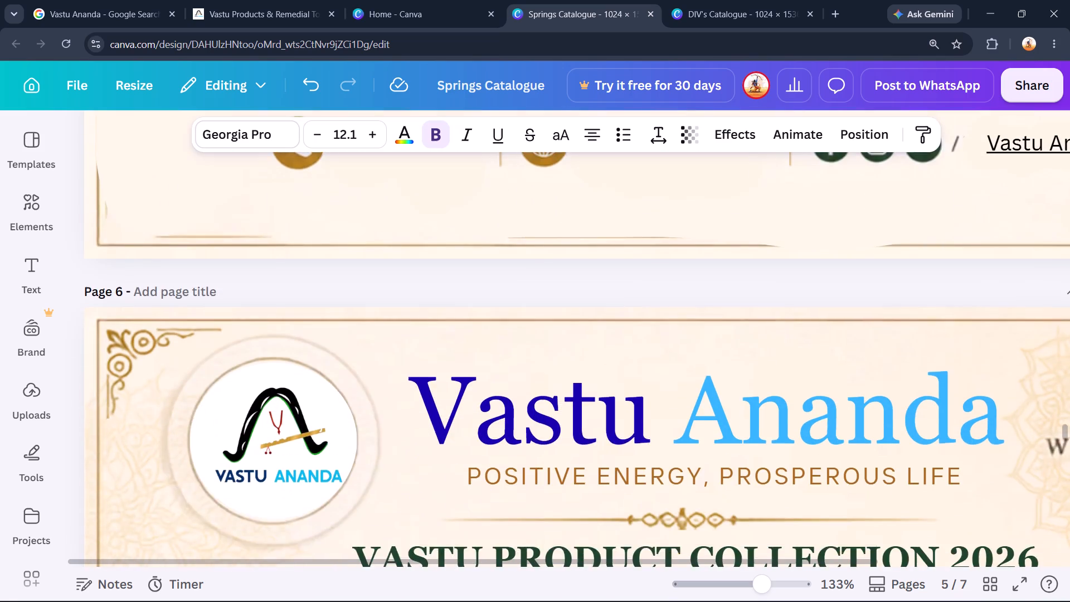
scroll(210, 486, "down", 5)
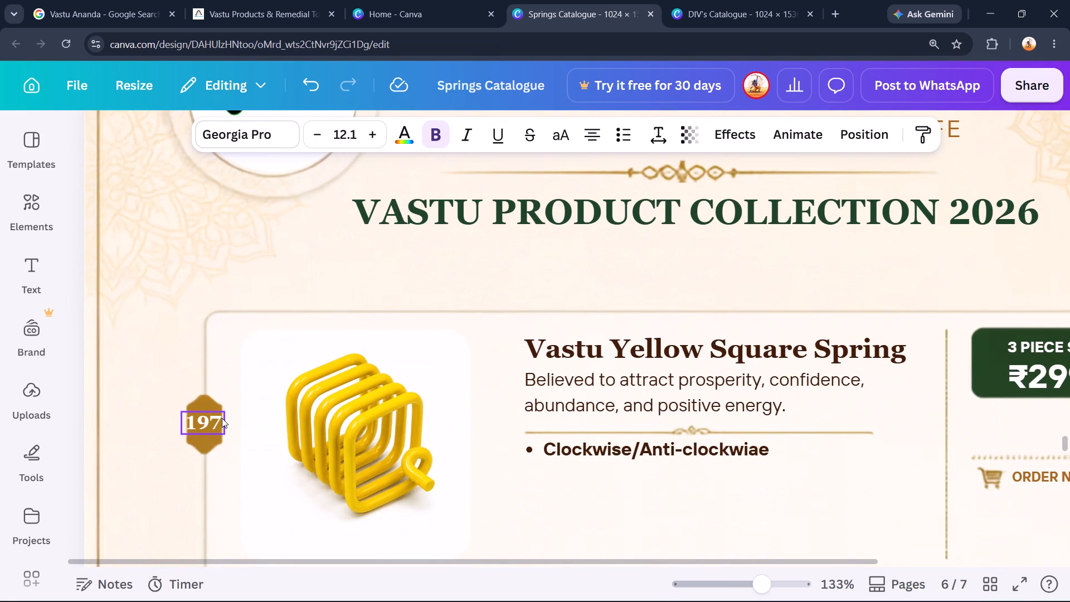
double_click(222, 418)
triple_click(218, 418)
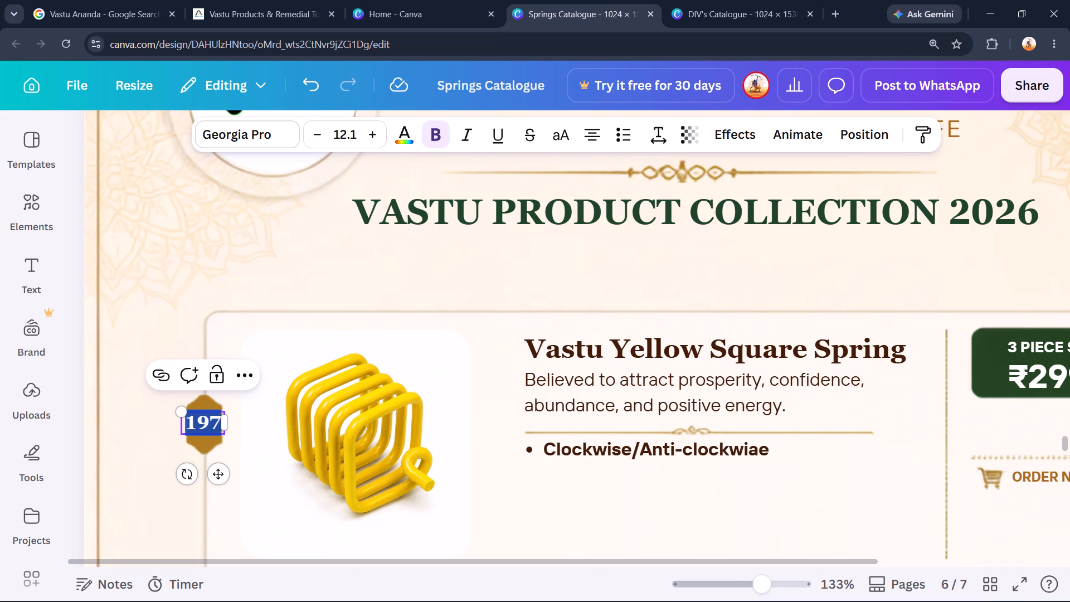
type("200")
Change the Vastu Red Square Spring's number badge on page 6 to 201.
scroll(218, 418, "down", 4)
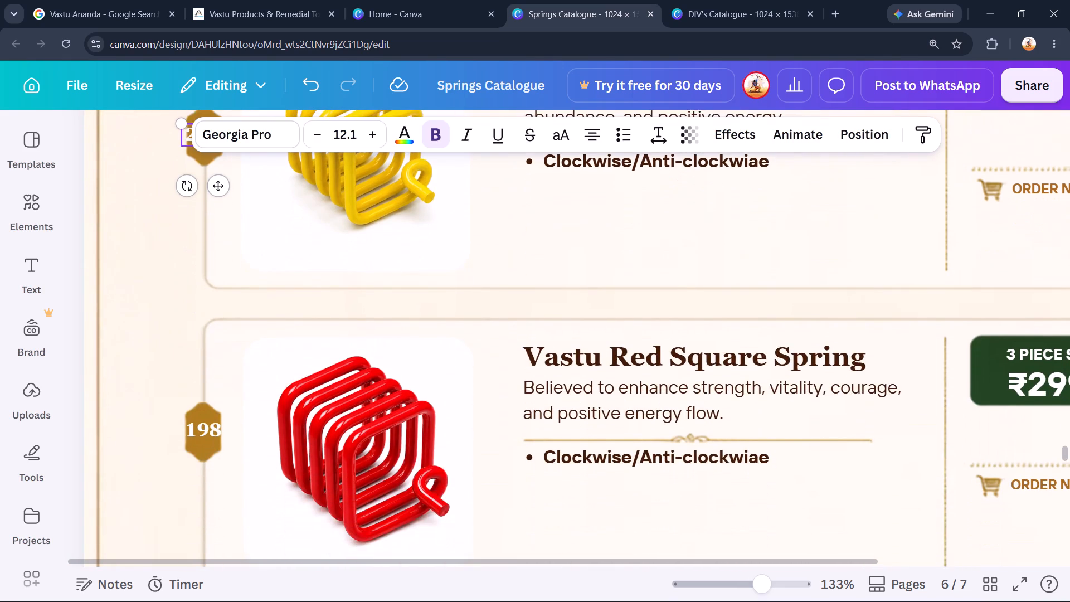
triple_click(211, 429)
key("2")
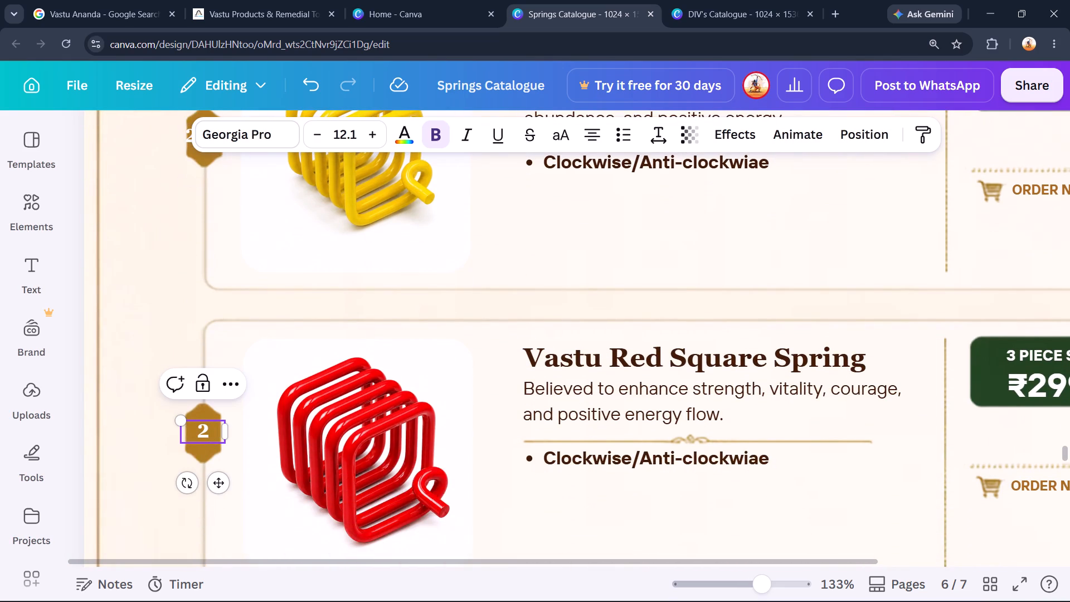
type("01")
Change the Vastu Green Square Spring's number badge on page 6 to 202.
scroll(211, 429, "down", 4)
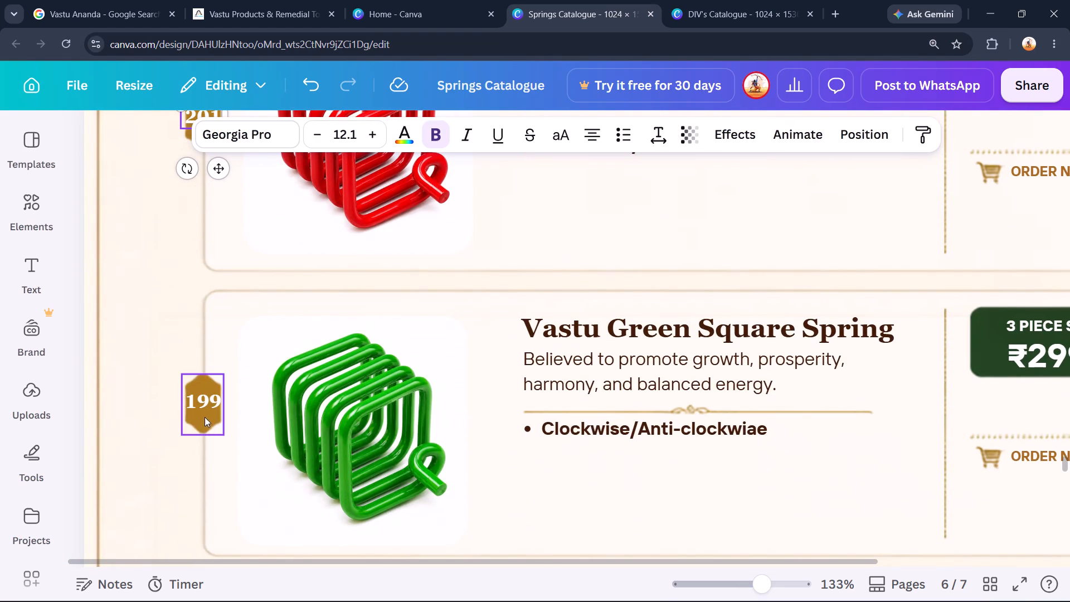
double_click(206, 403)
triple_click(206, 403)
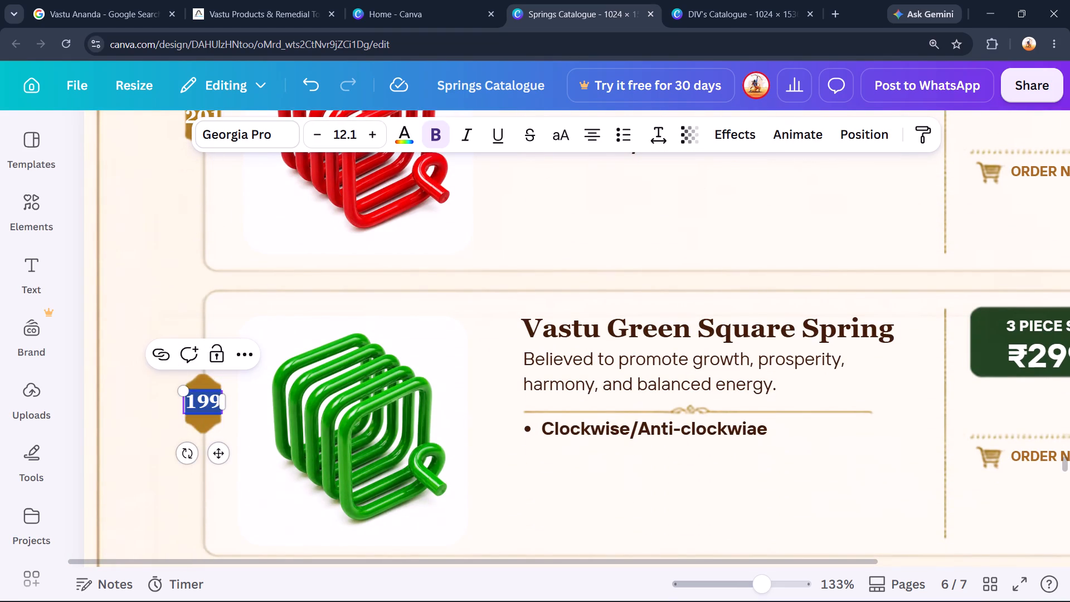
key("2")
type("02")
Change the Vastu Brass Square Spring's number badge on page 6 to 203.
scroll(206, 403, "down", 3)
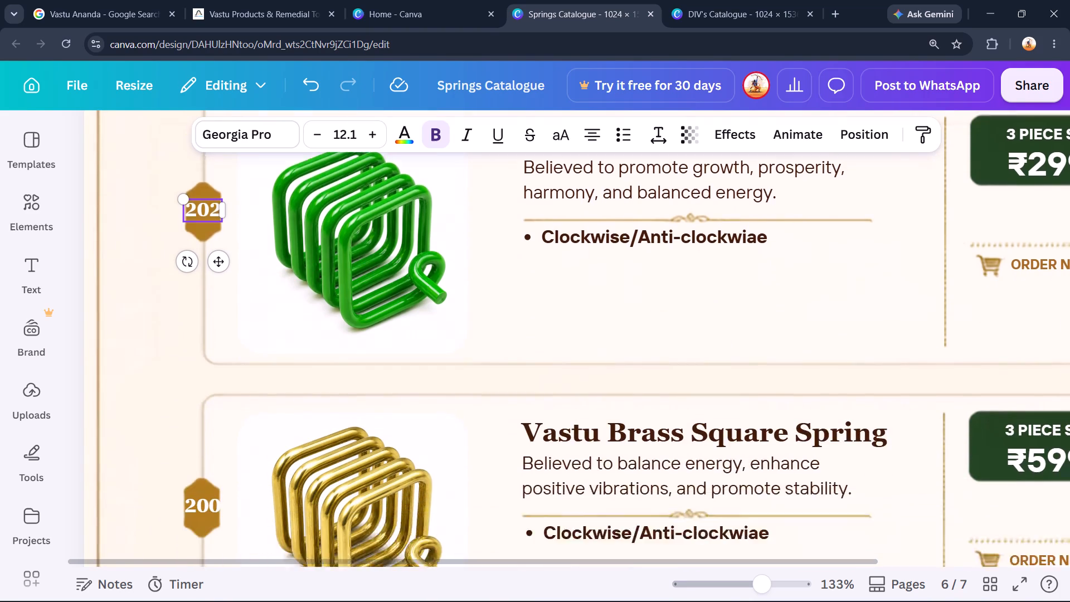
scroll(206, 403, "down", 2)
double_click(216, 414)
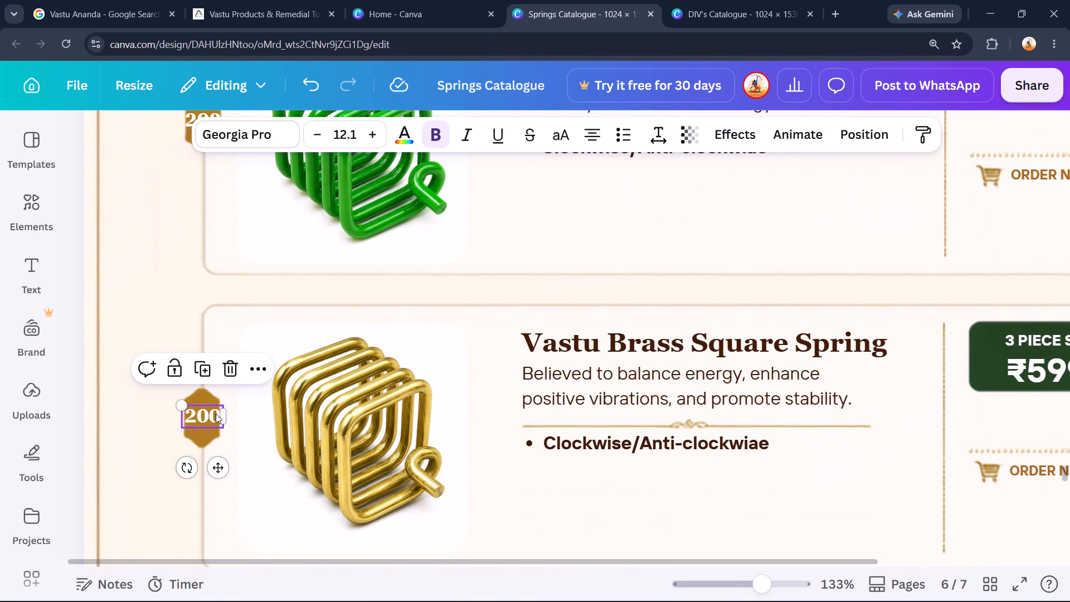
key("BackSpace")
key("3")
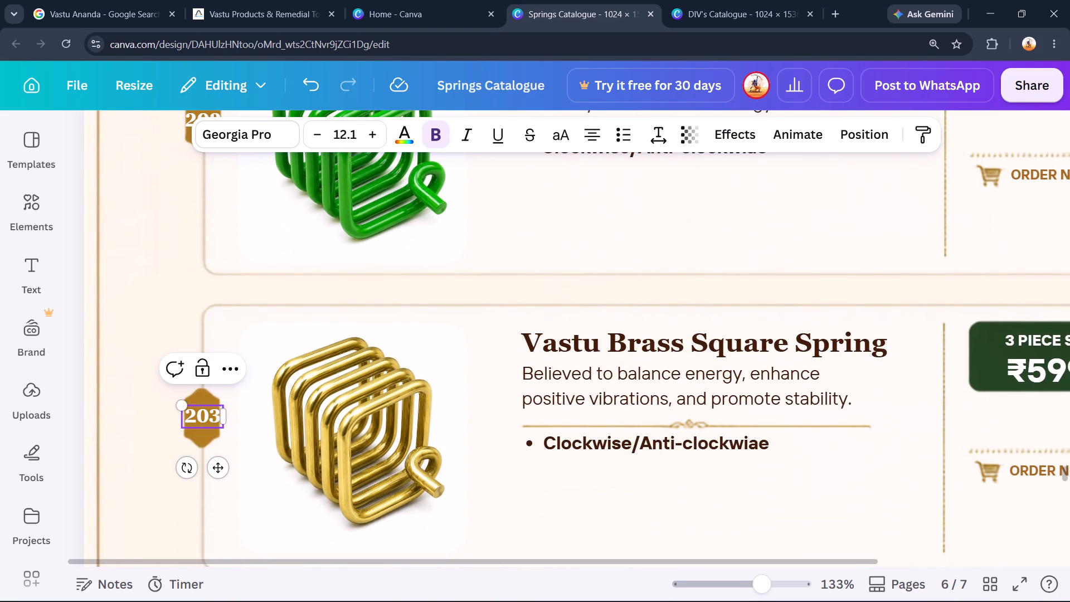
Change the Vastu Aluminium Square Spring's number badge on page 7 to 204.
scroll(216, 414, "down", 5)
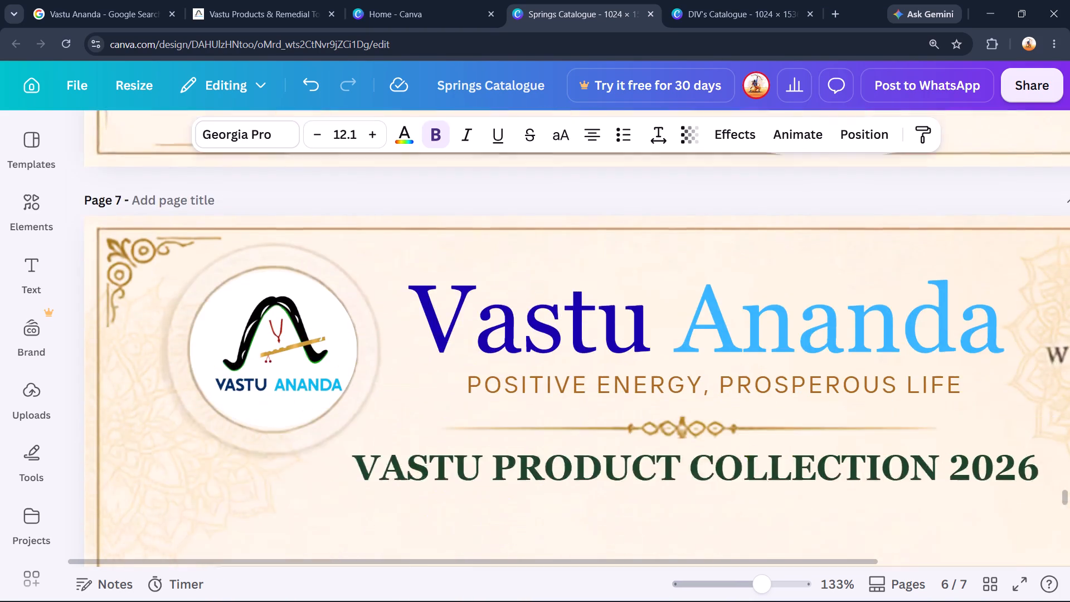
scroll(216, 414, "down", 1)
double_click(219, 449)
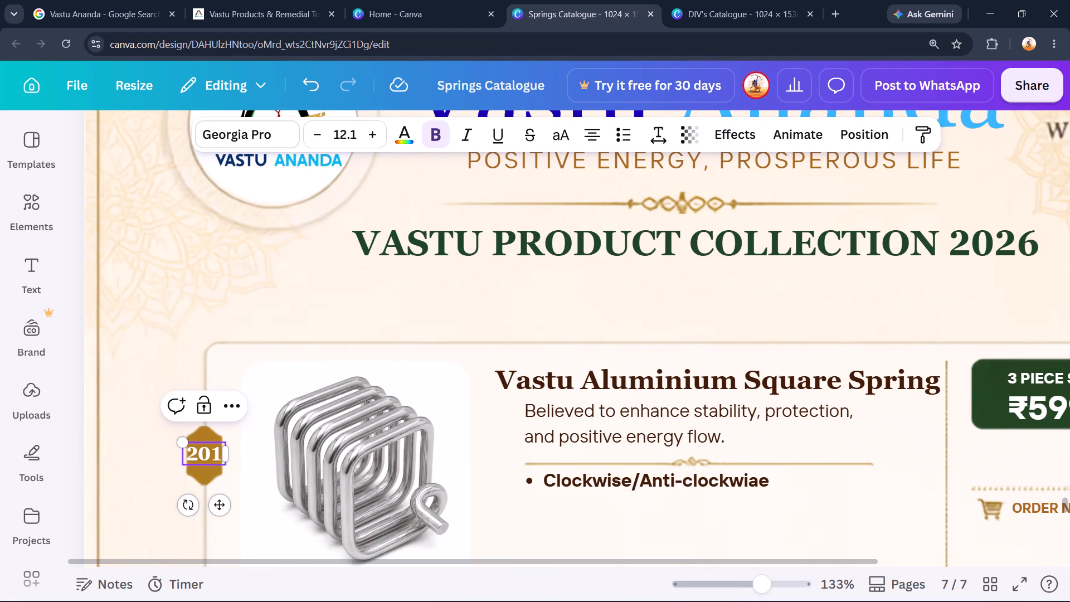
key("BackSpace")
key("4")
Change the Vastu Copper Square Spring's number badge on page 7 to 205.
scroll(219, 449, "down", 4)
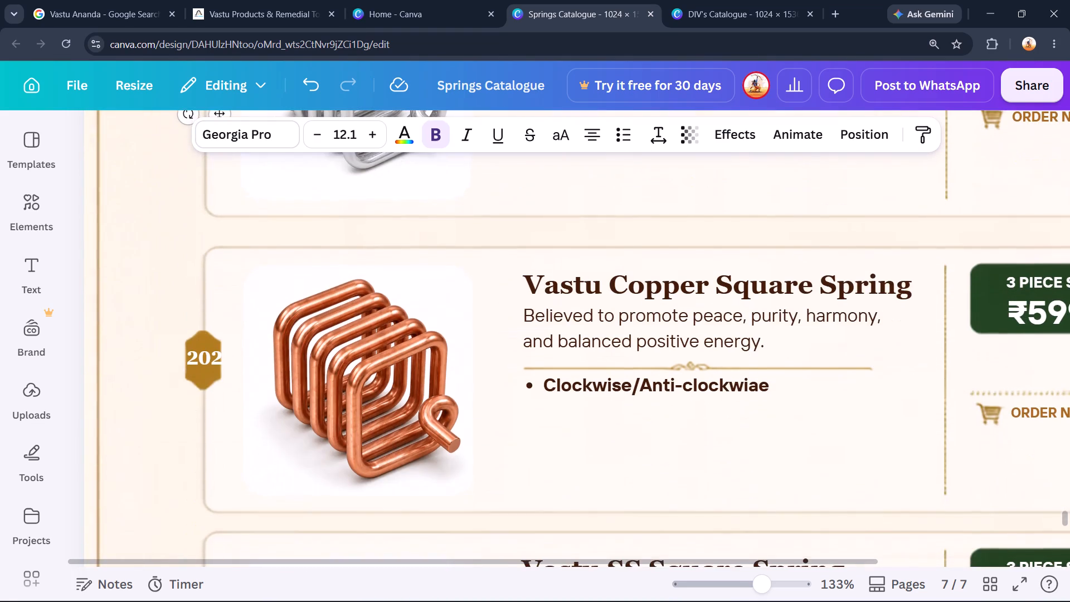
double_click(221, 363)
key("BackSpace")
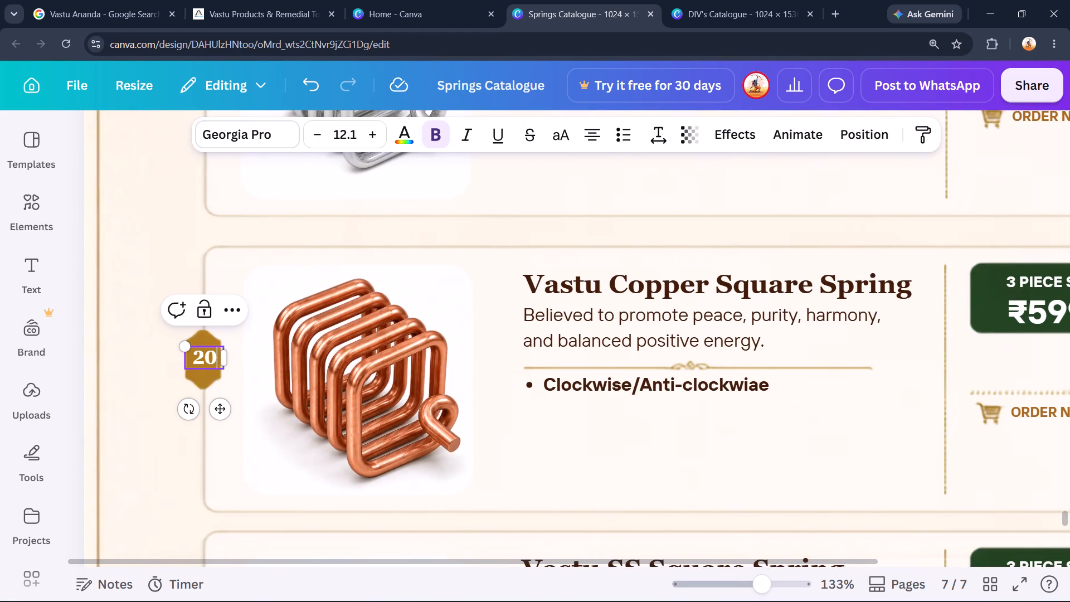
key("5")
Change the Vastu SS Square Spring's number badge on page 7 to 206.
scroll(221, 363, "down", 2)
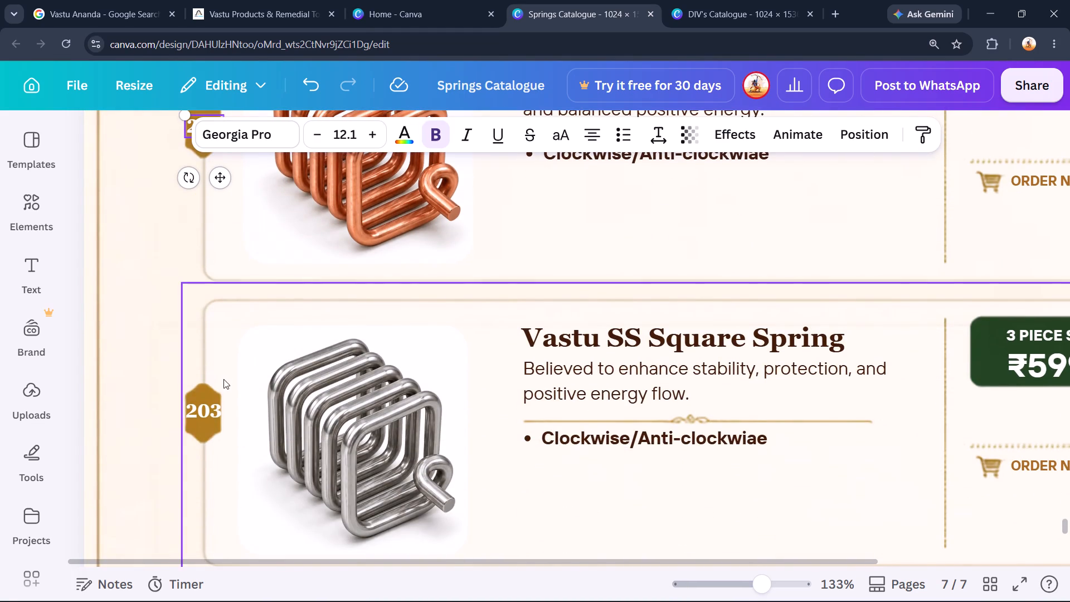
double_click(220, 410)
key("BackSpace")
key("6")
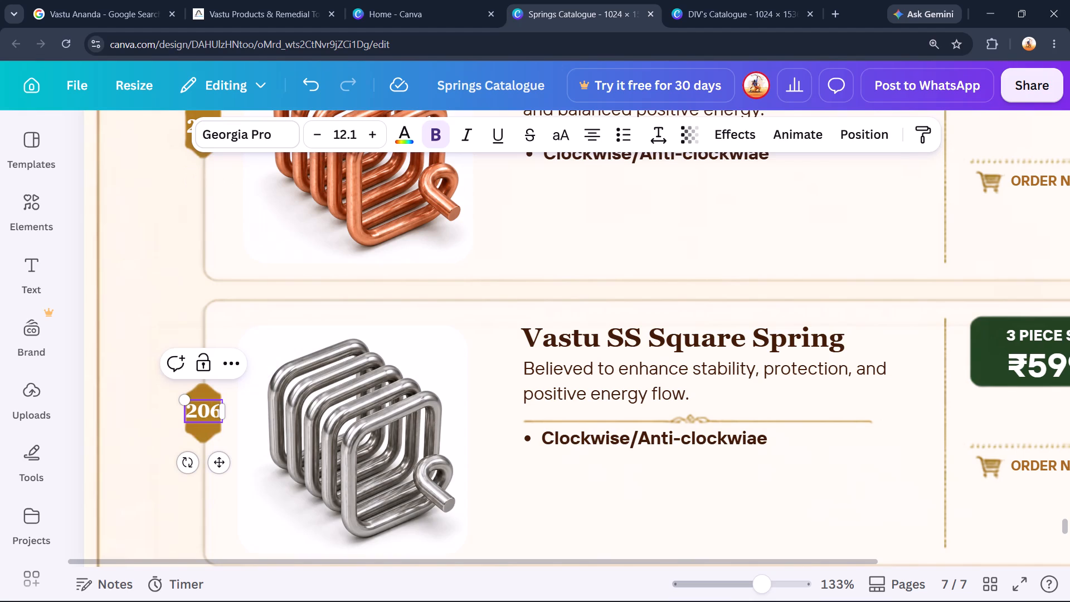
Change the Vastu MS Square Spring's number badge on page 7 to 207.
scroll(220, 410, "down", 3)
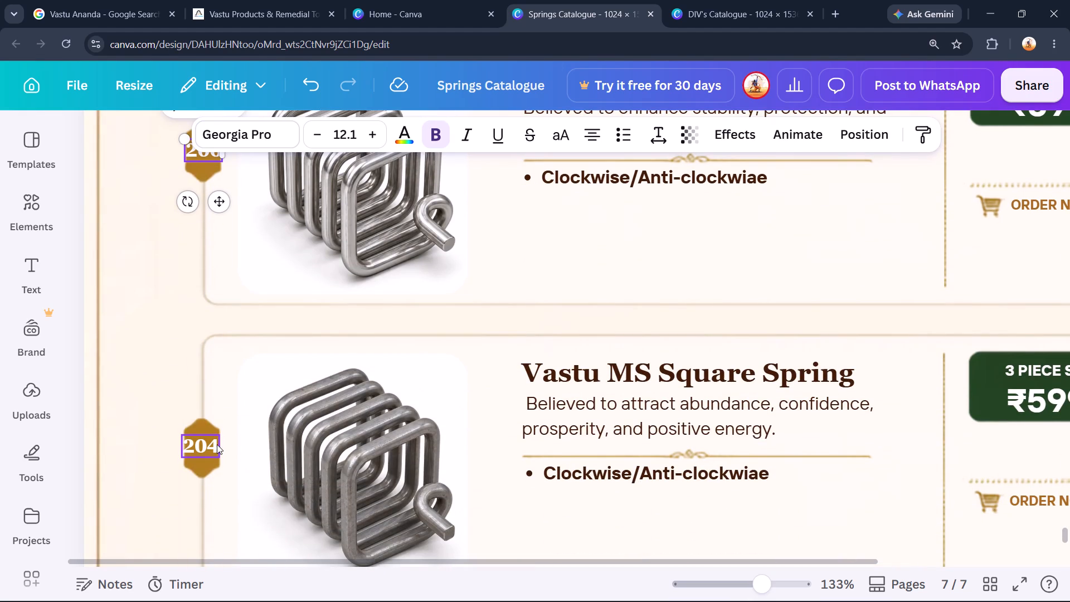
double_click(216, 444)
key("BackSpace")
key("7")
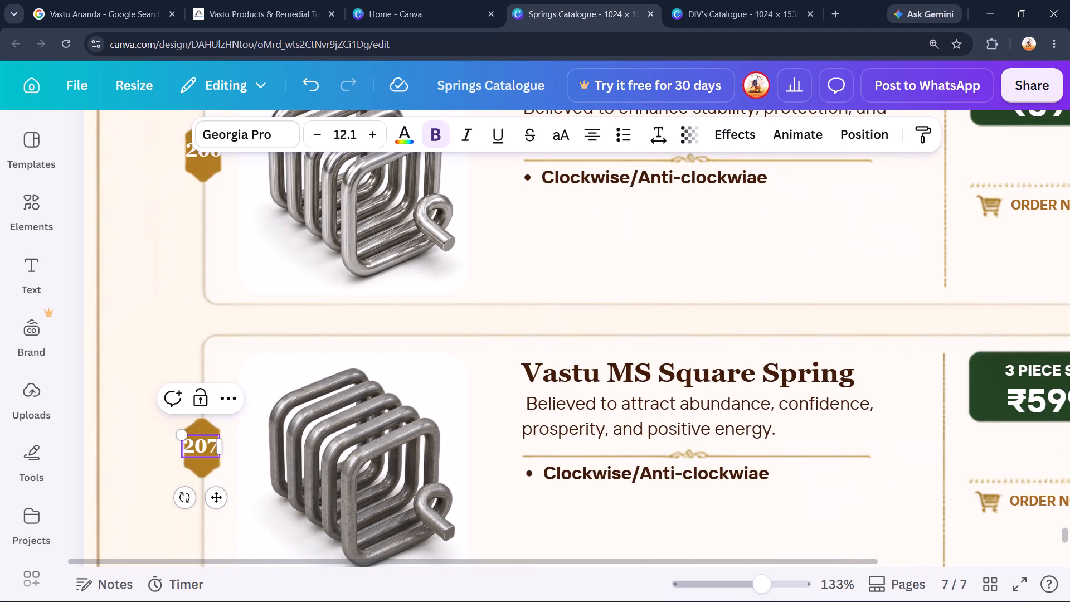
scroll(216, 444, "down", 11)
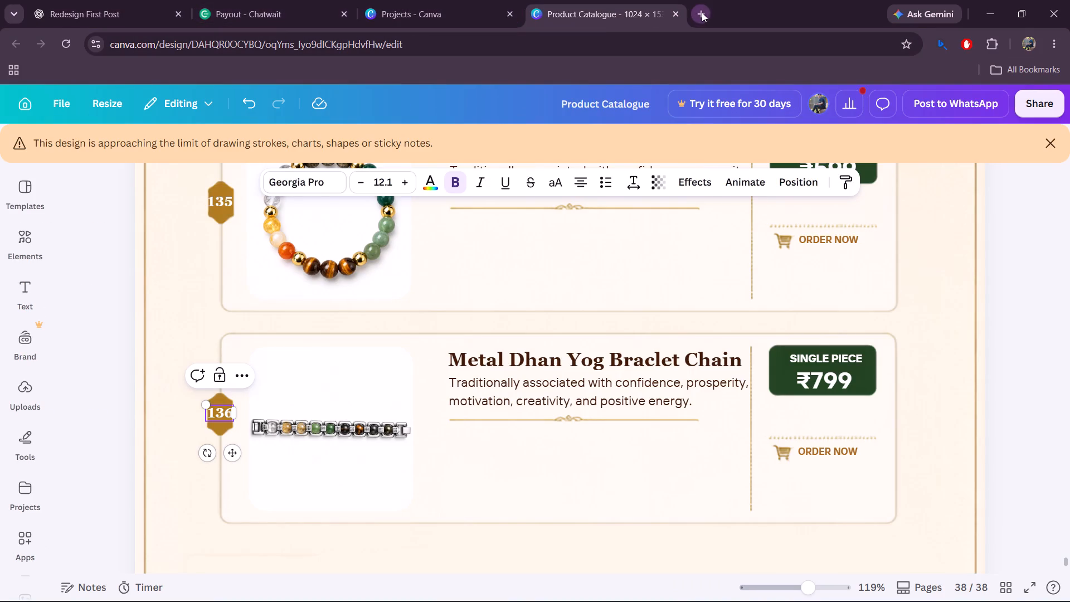
Search Google for "pcos meaning" in a new tab of the browser window holding the Product Catalogue.
left_click(702, 12)
left_click(514, 292)
type("pcod")
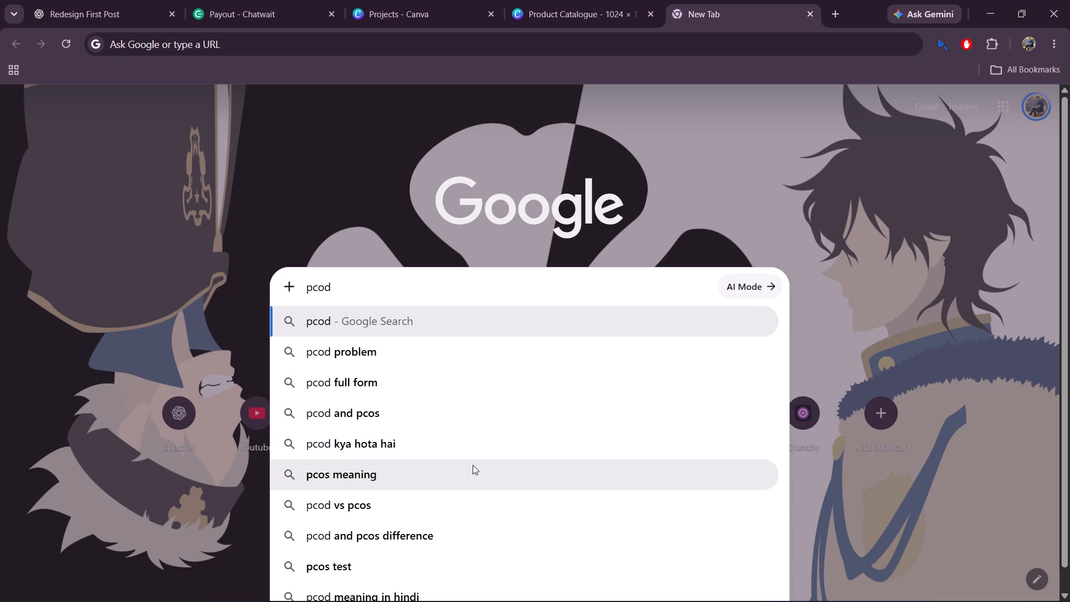
left_click(473, 475)
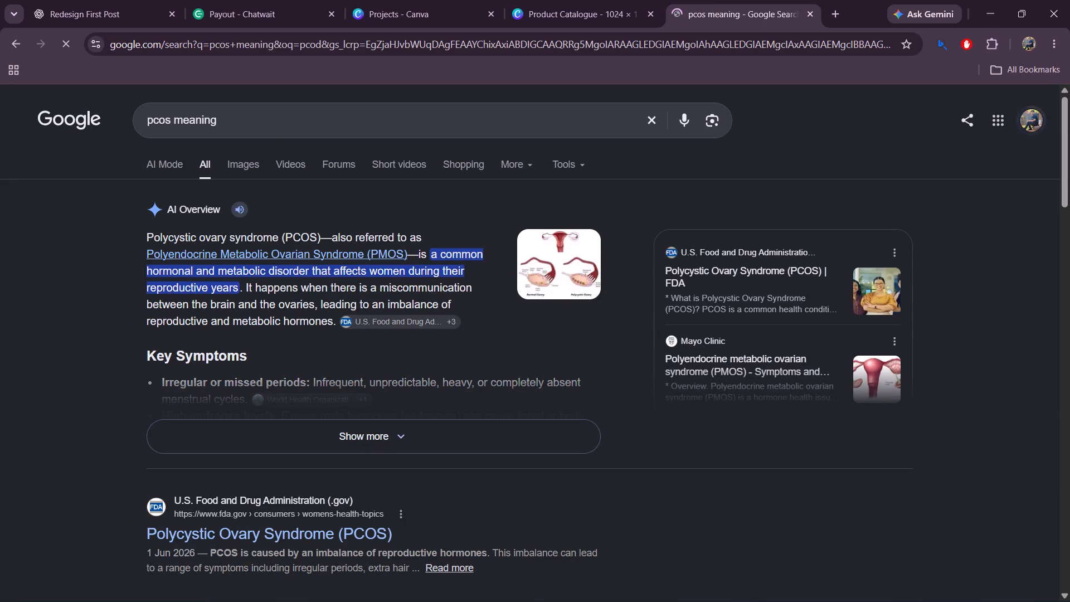
Change the Google search to "pcod meaning" and look through the results.
left_click(172, 115)
key("BackSpace")
key("d")
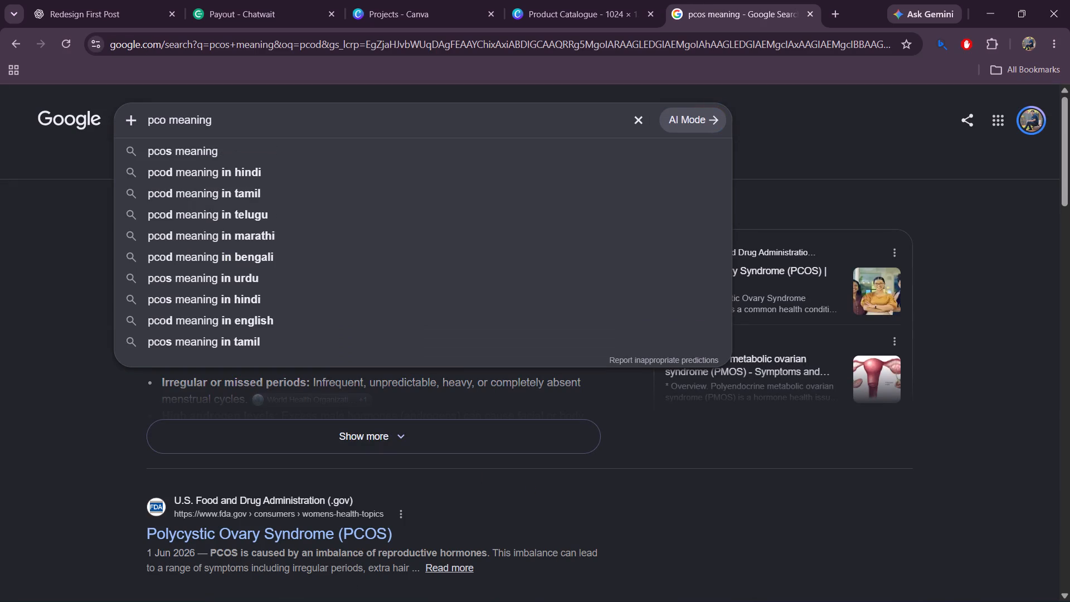
key("Return")
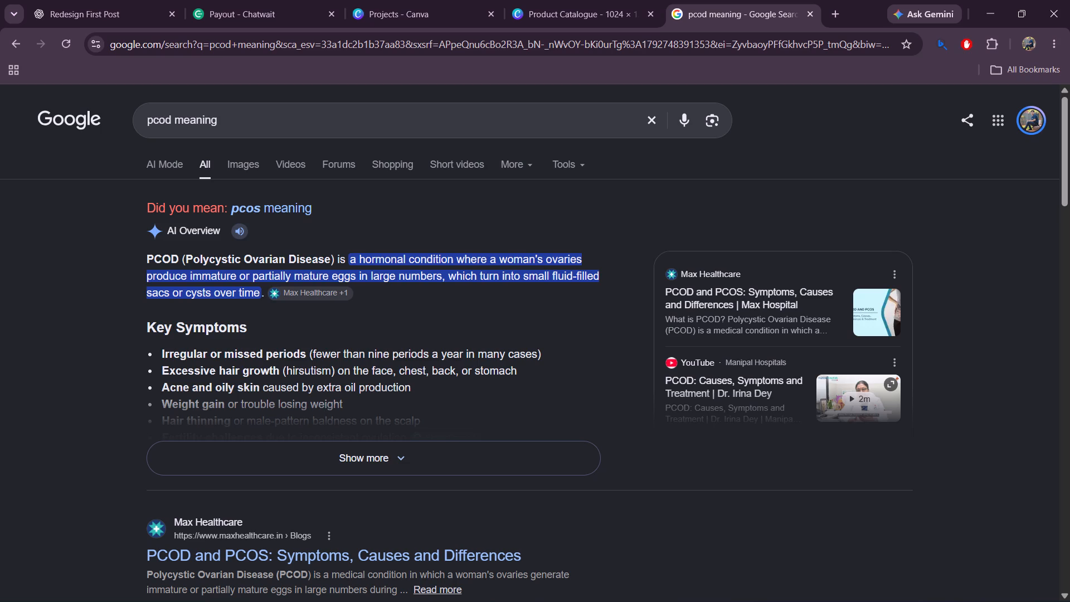
scroll(271, 383, "down", 1)
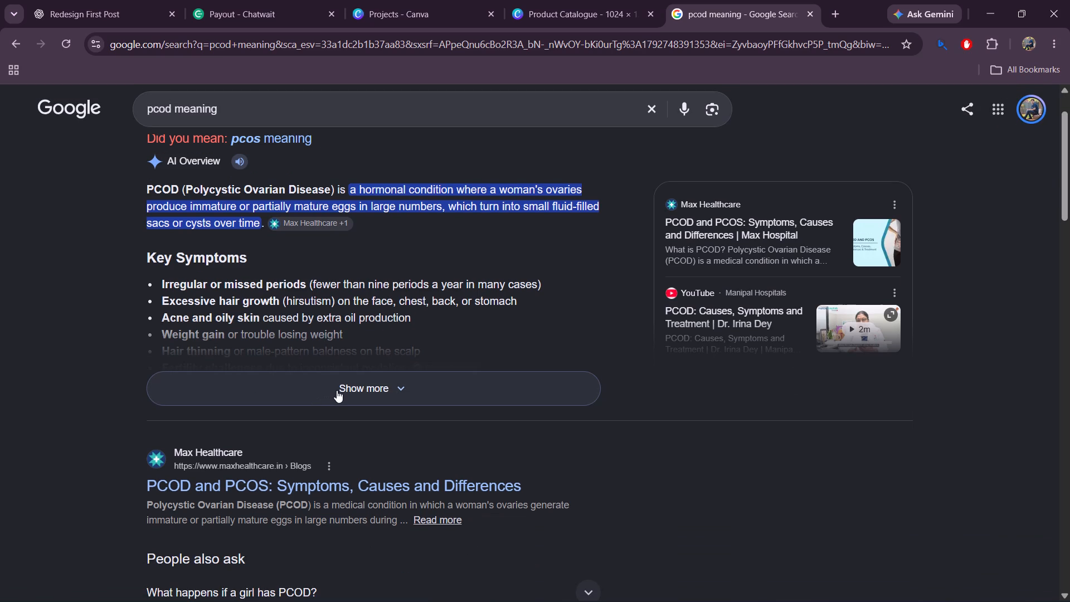